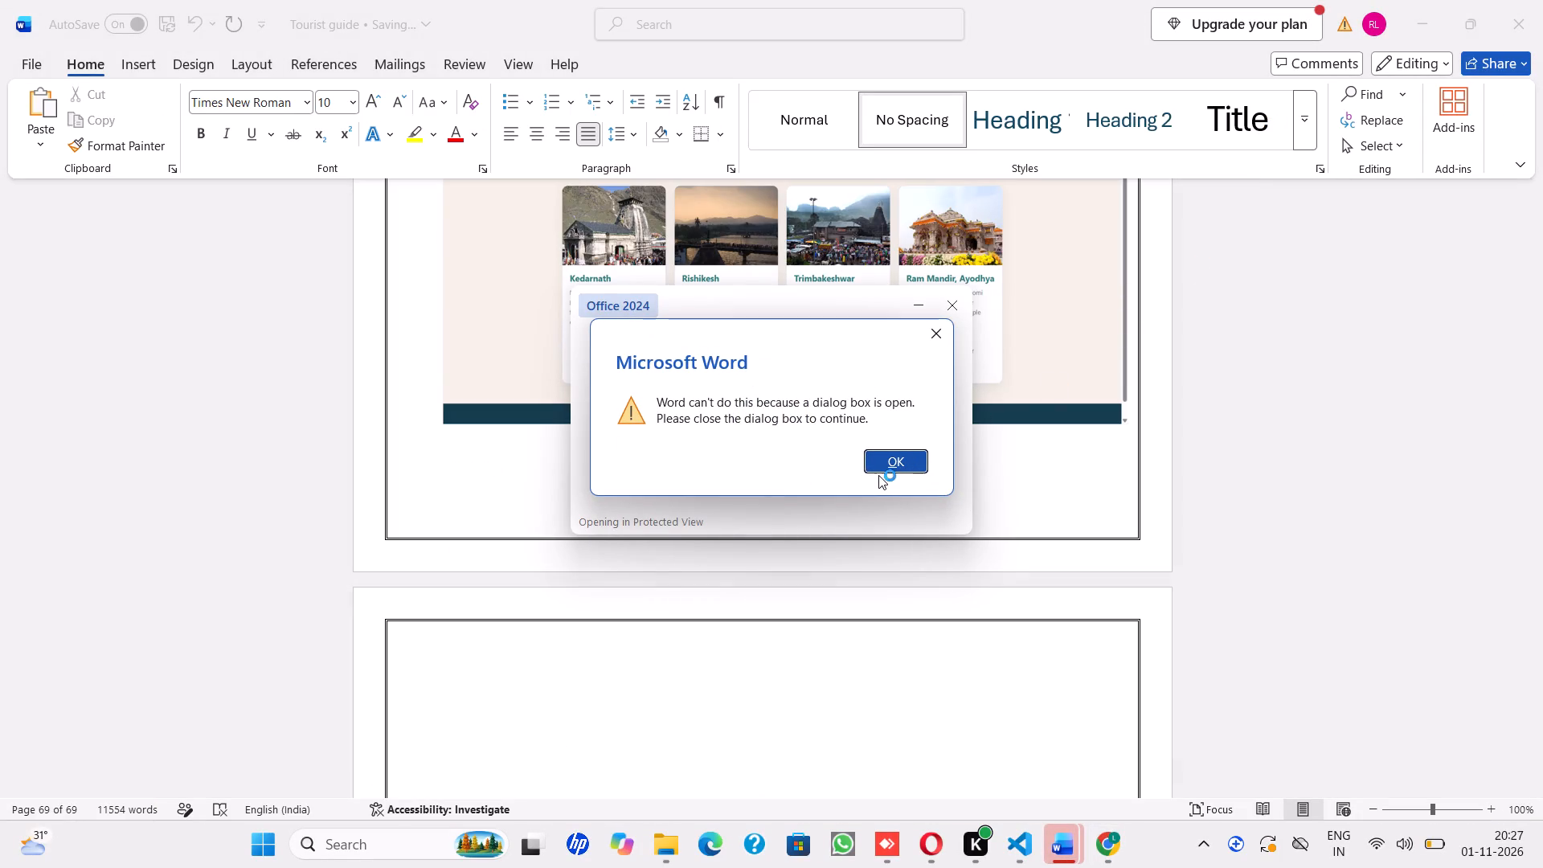
Dismiss the warning about an open dialog box while the Blockchain abs (1) document is opening.
left_click(878, 473)
left_click(895, 461)
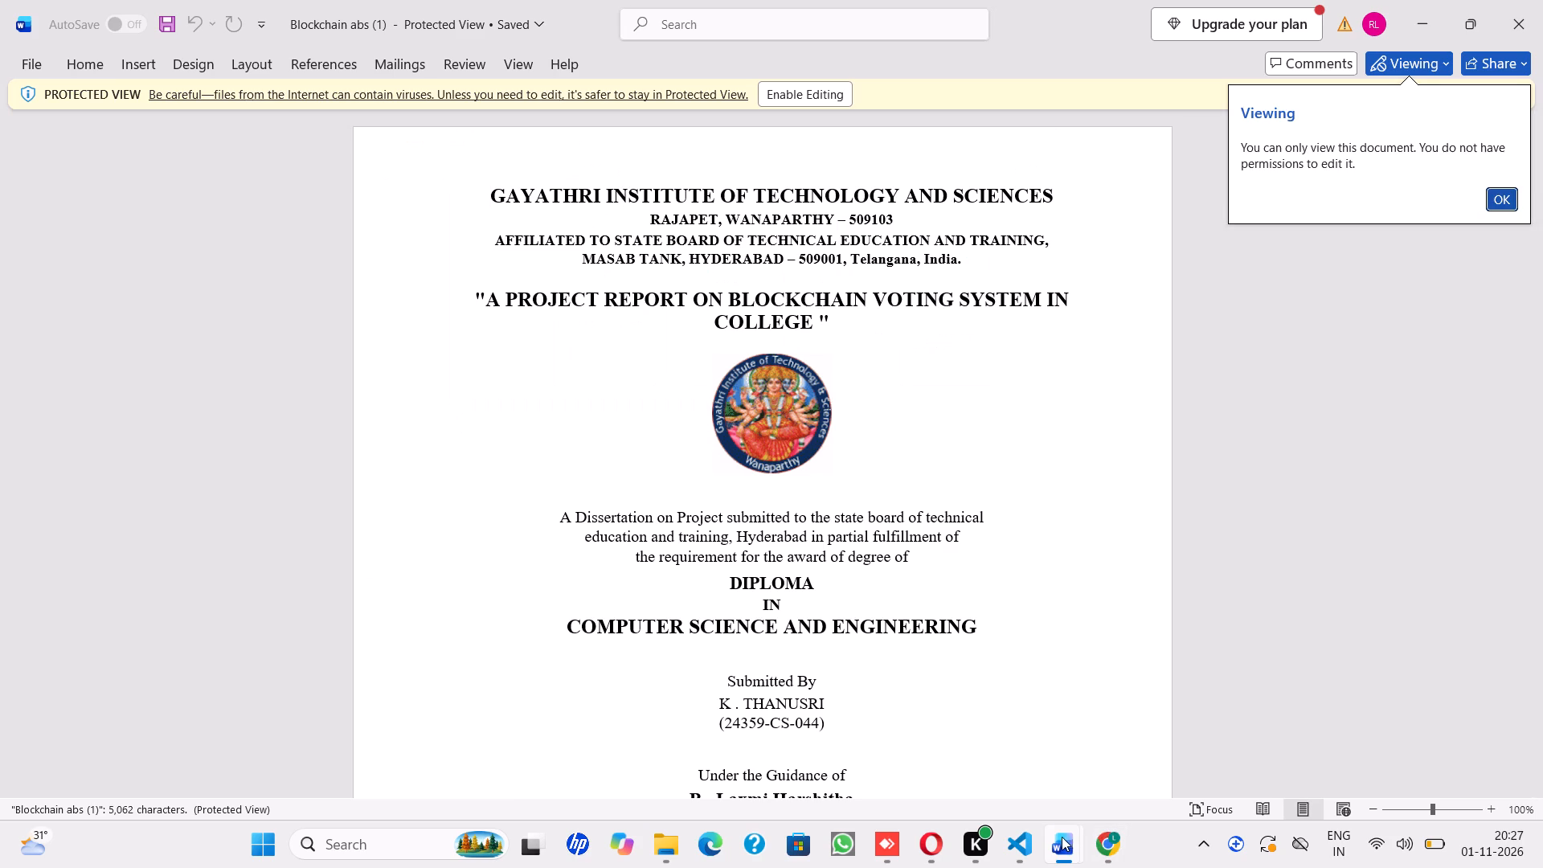
Examine the title pages and certificate page of the Blockchain abs (1) project report.
scroll(1146, 563, "down", 1)
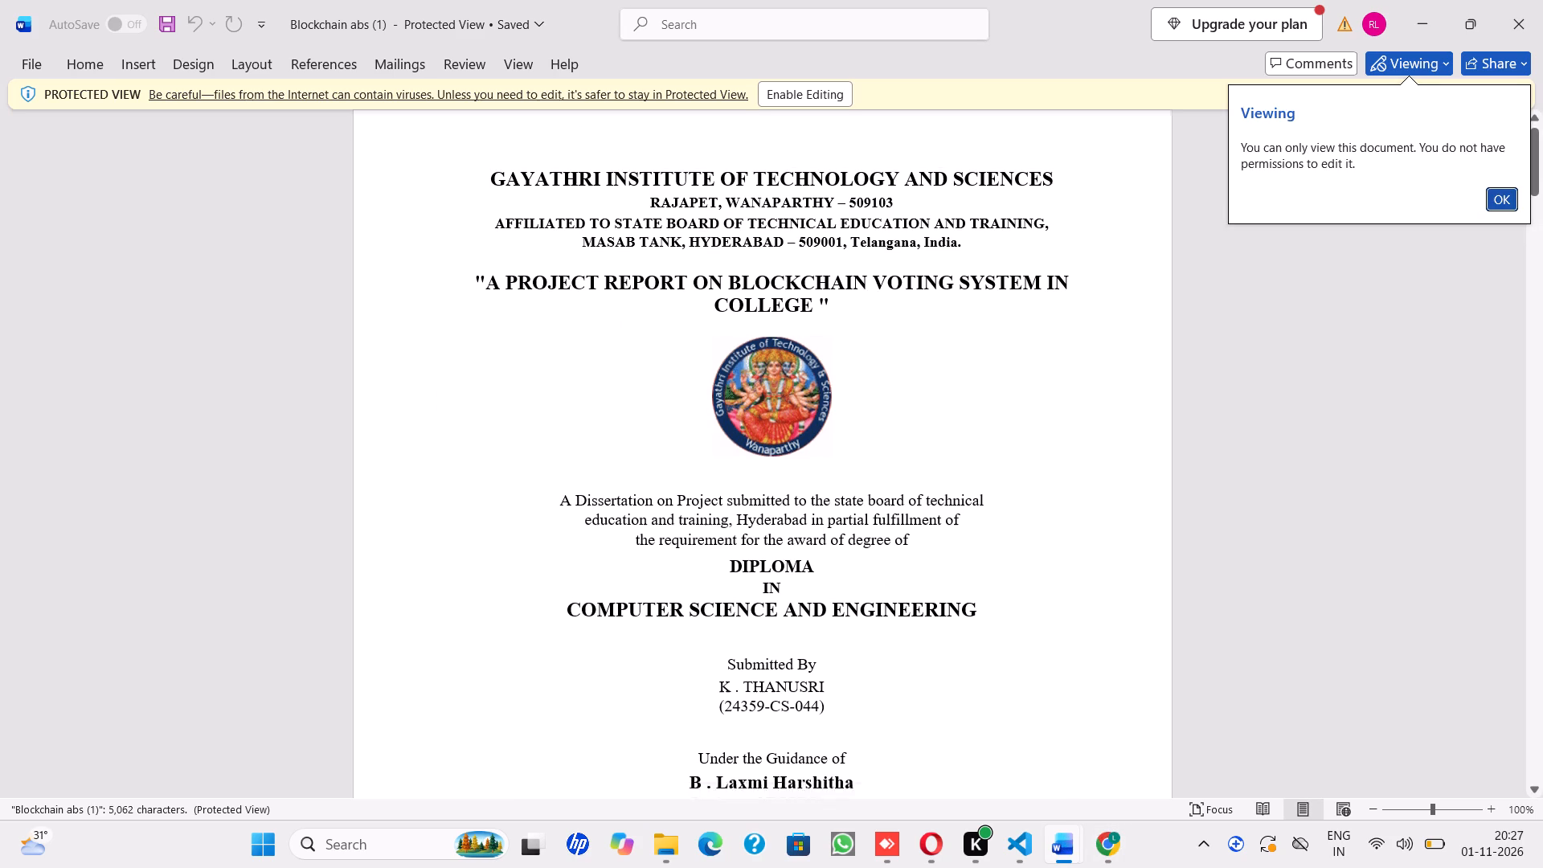
scroll(1146, 566, "down", 14)
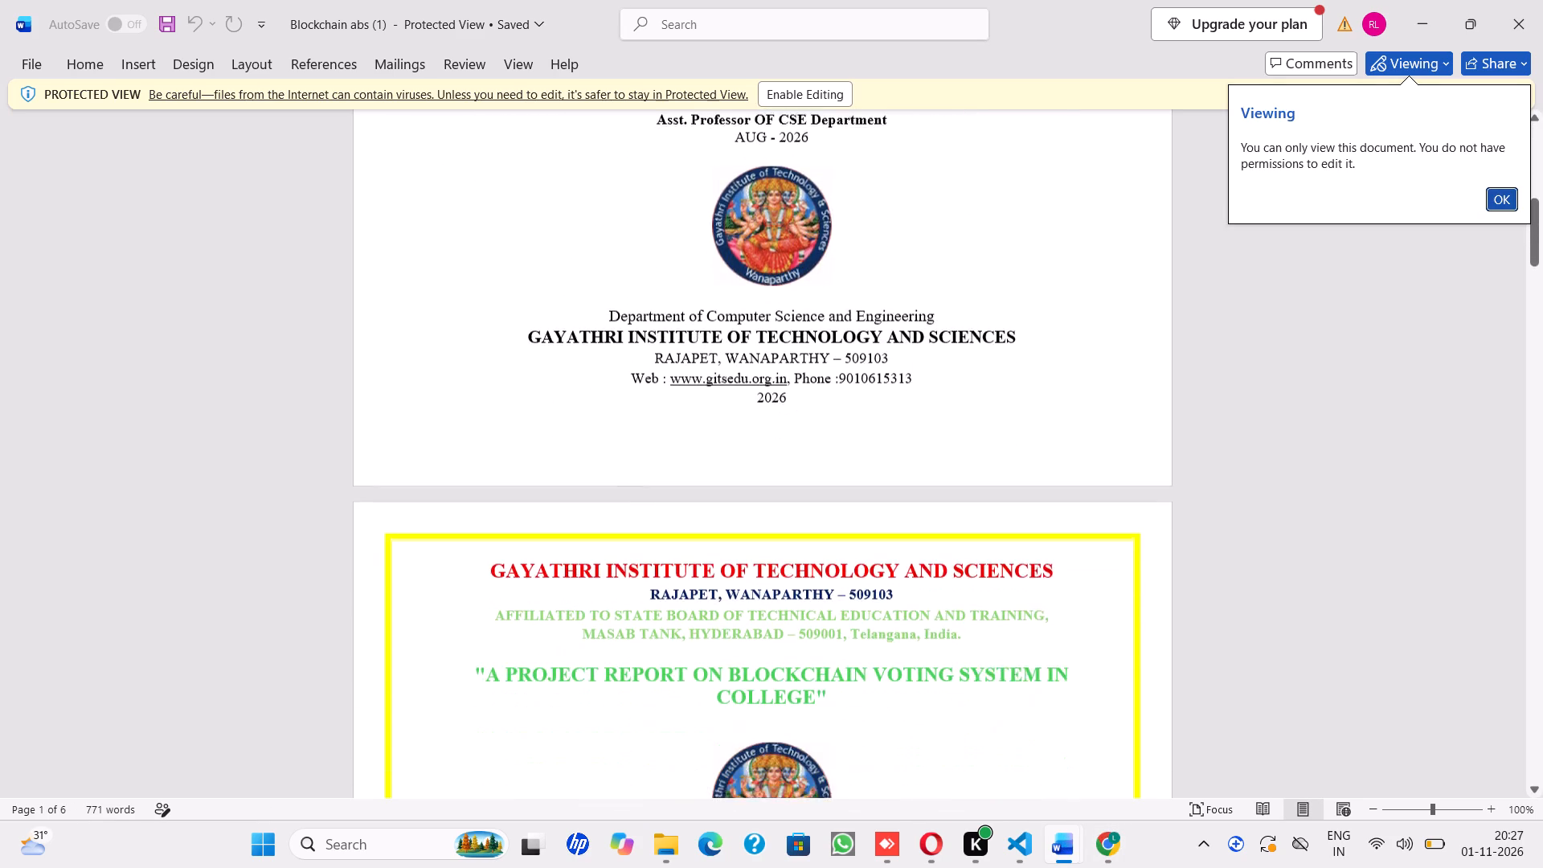
scroll(1147, 566, "down", 14)
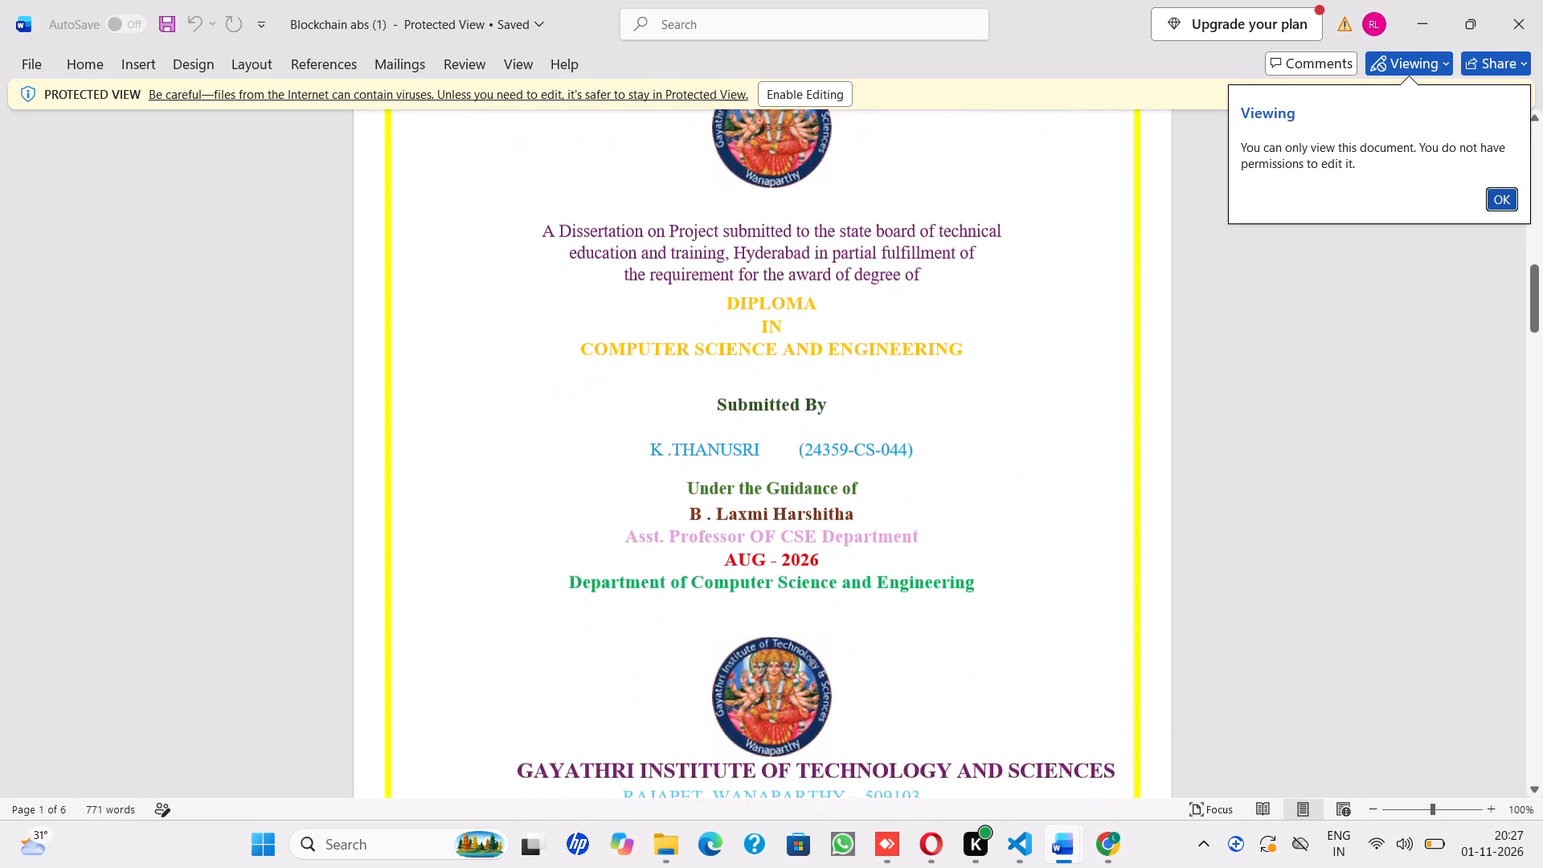
scroll(1147, 566, "down", 18)
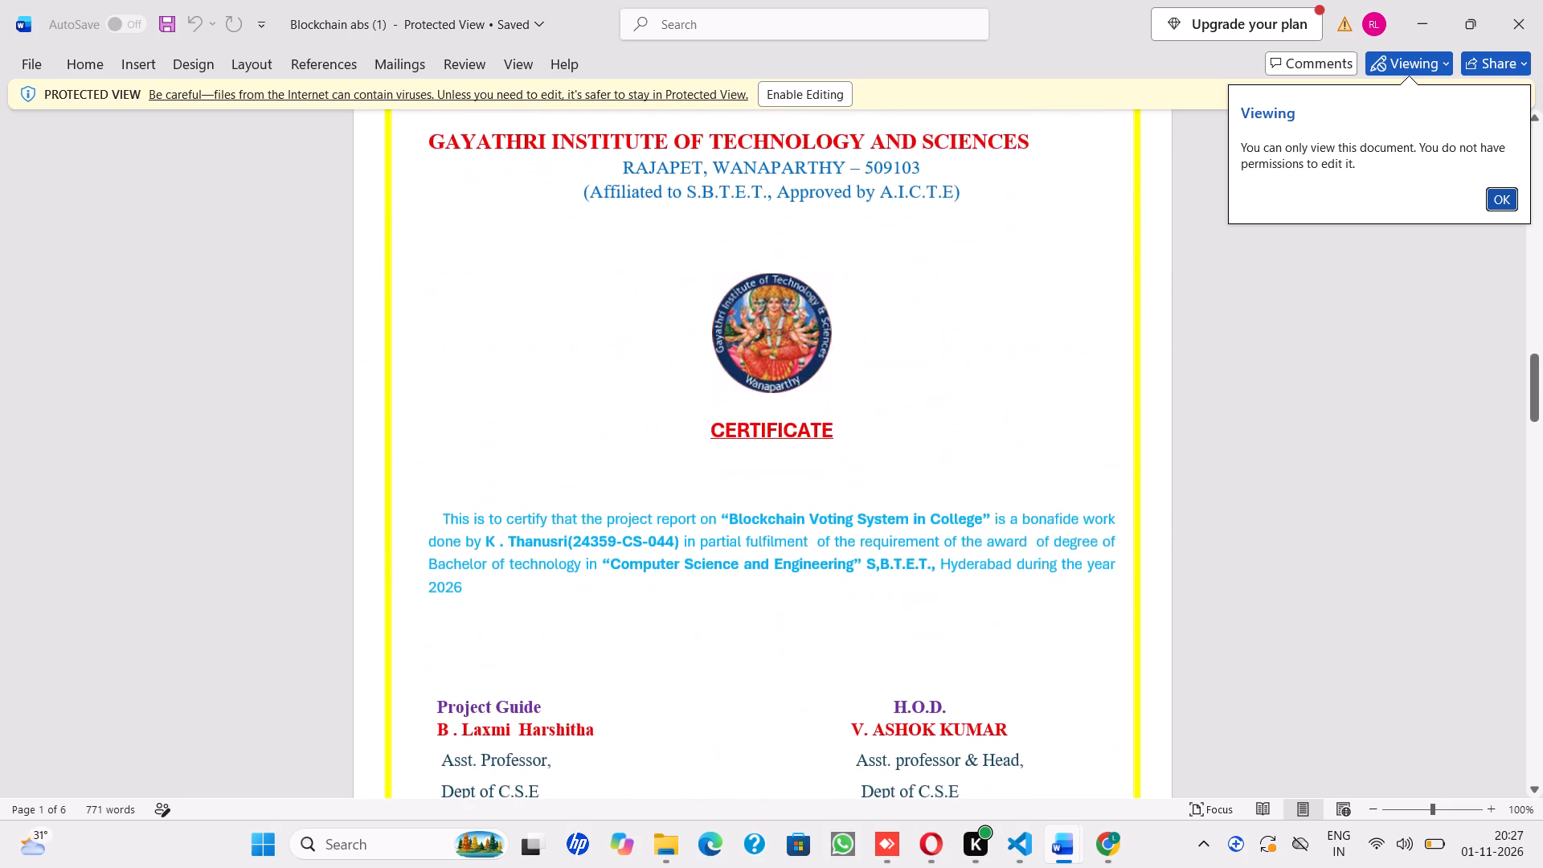
scroll(1147, 566, "down", 6)
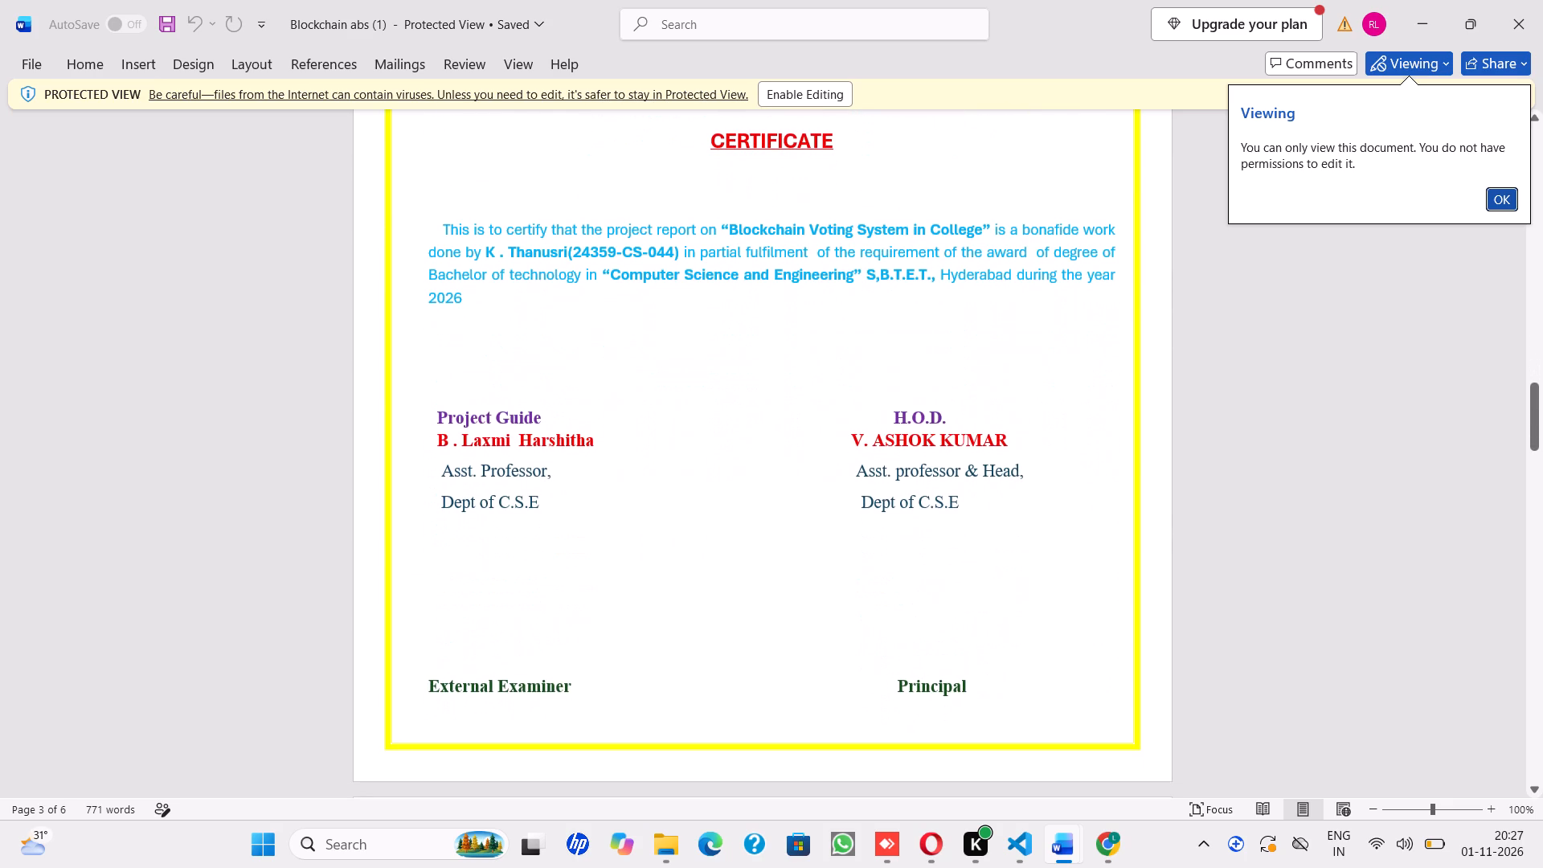
Review the project report from the certificate page through the acknowledgement and abstract to the list of topics at the end.
scroll(1147, 566, "down", 15)
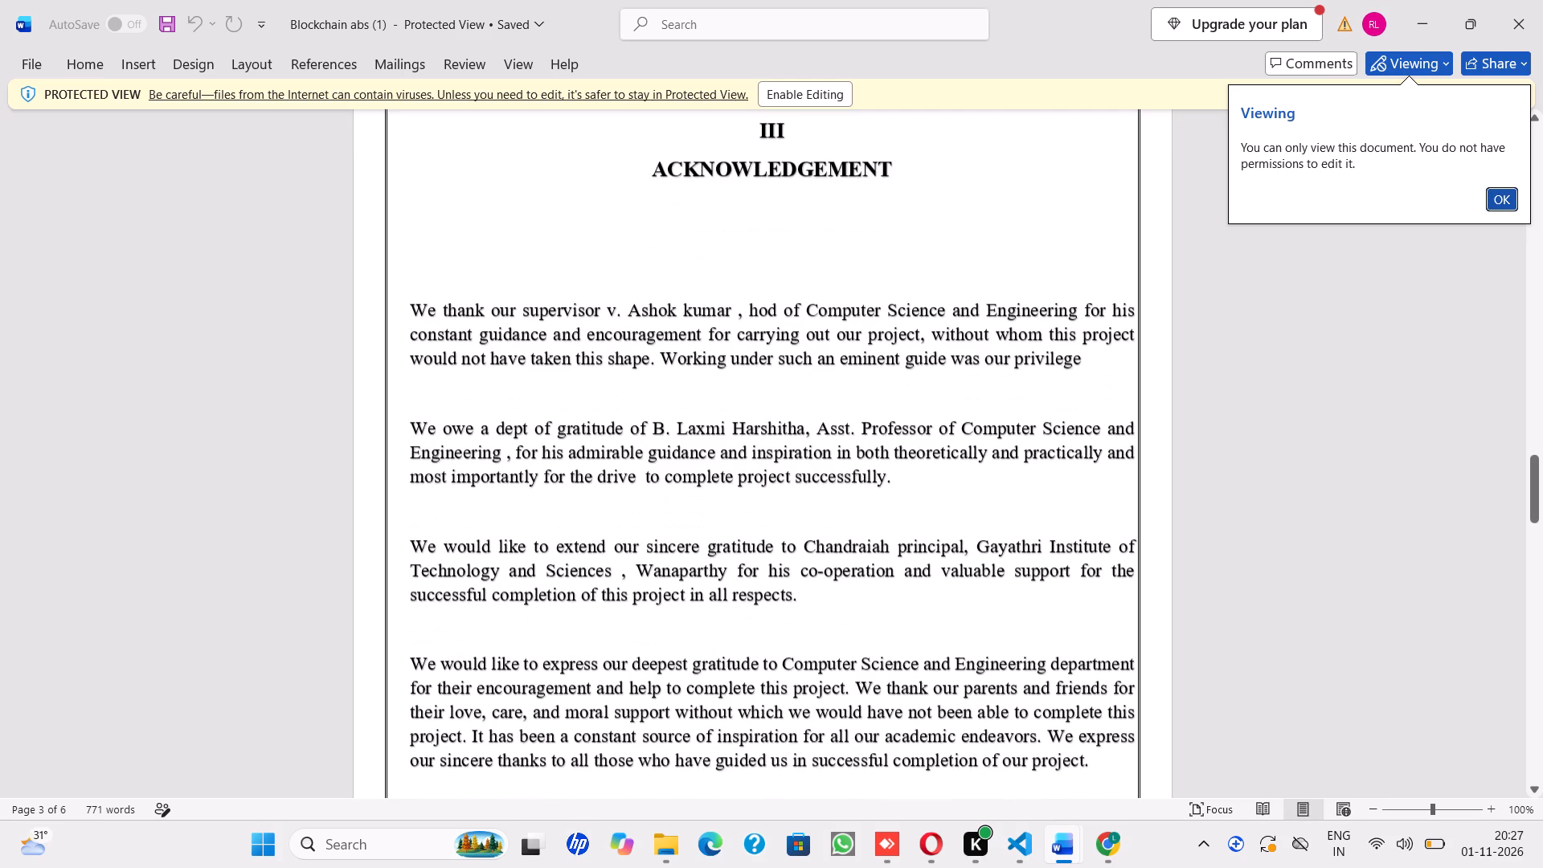
scroll(1147, 565, "down", 4)
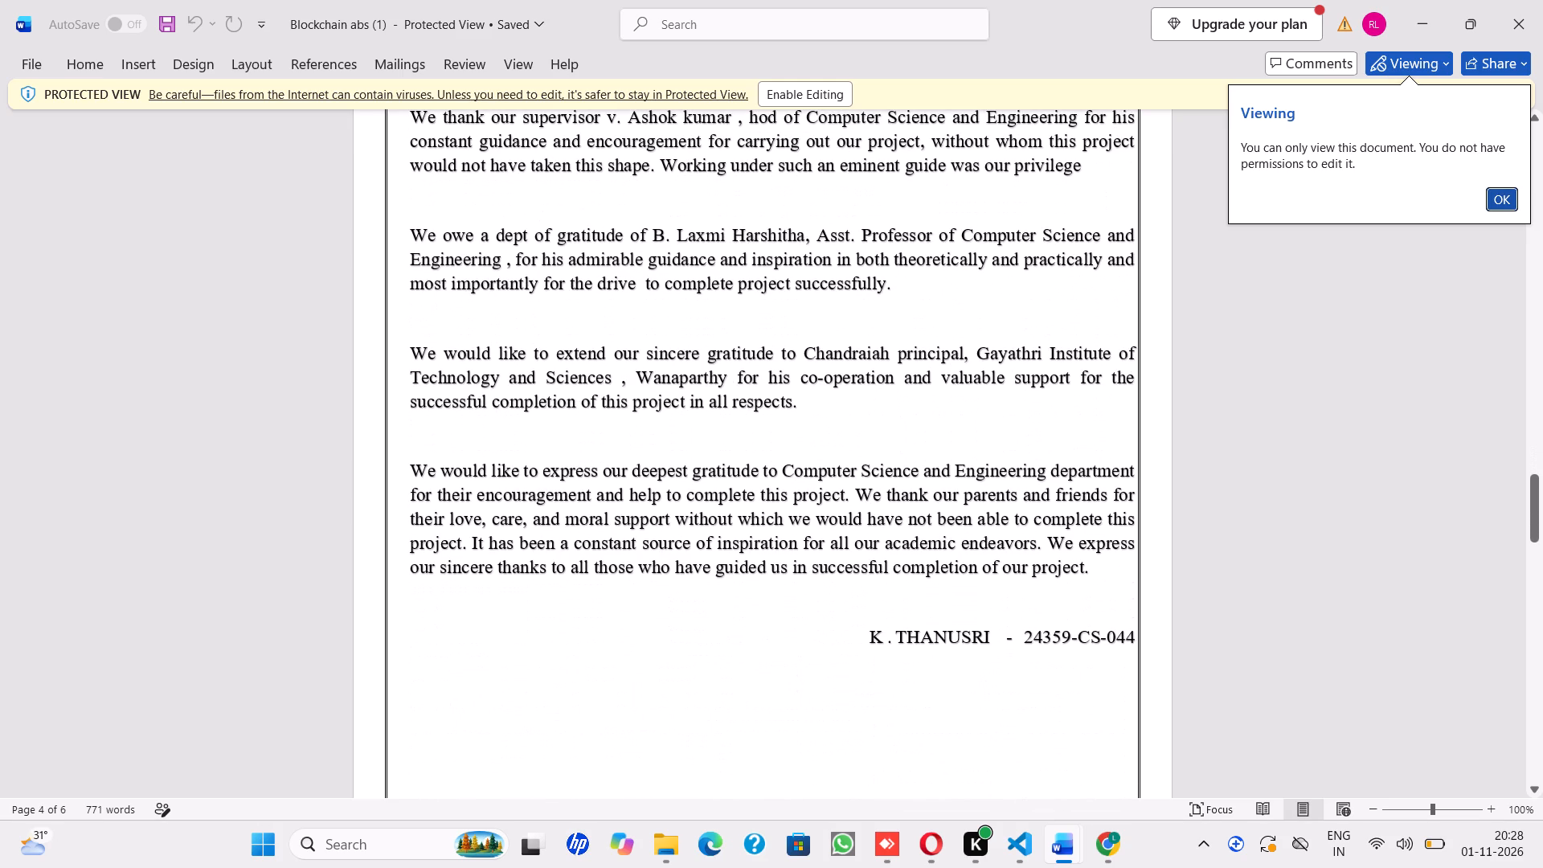
scroll(1147, 565, "up", 1)
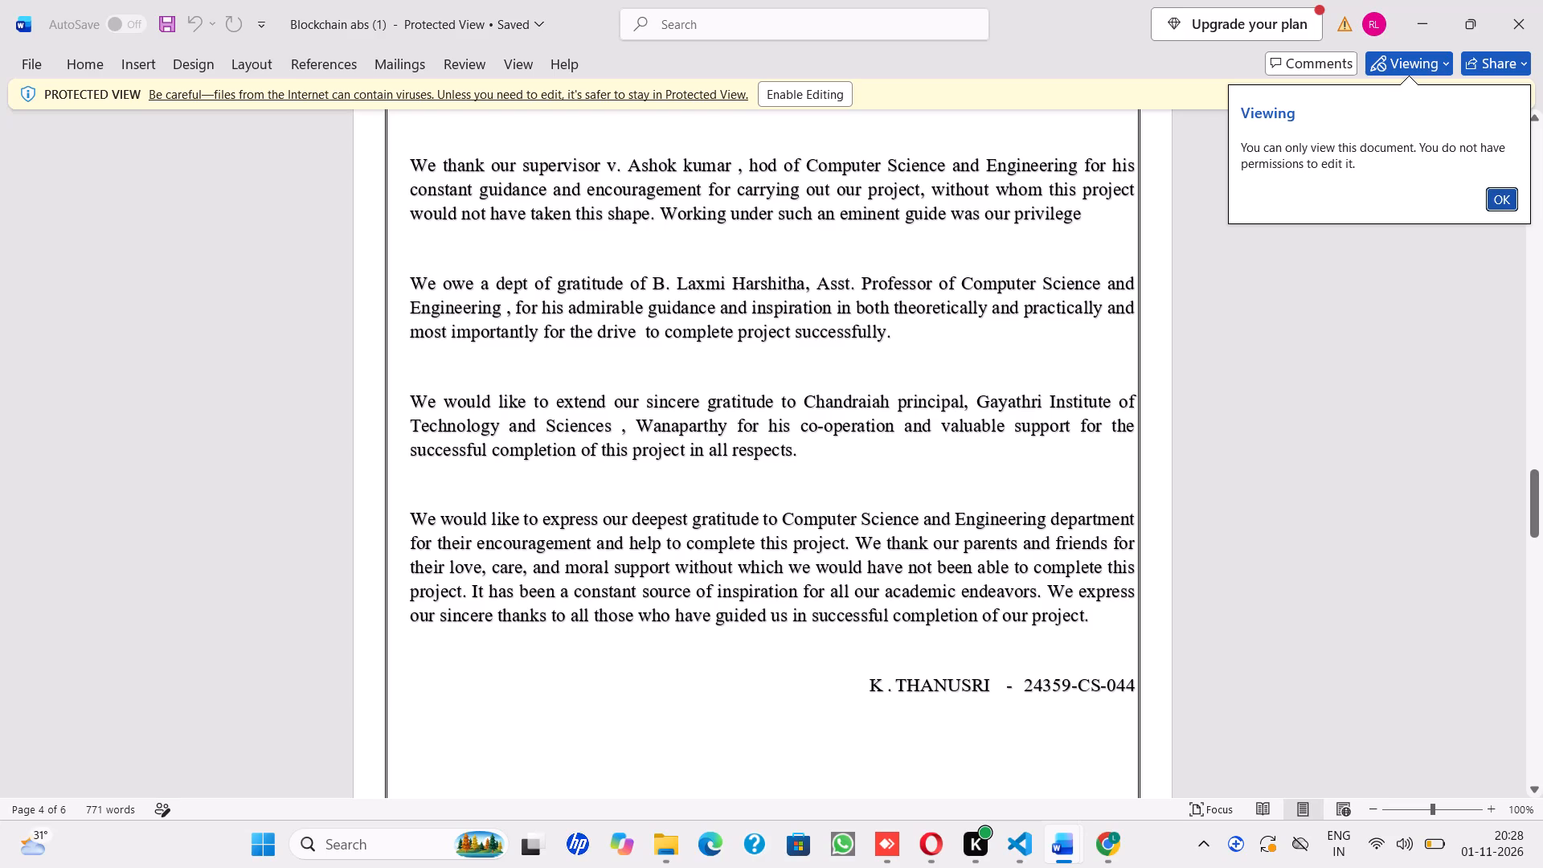
scroll(1147, 564, "down", 10)
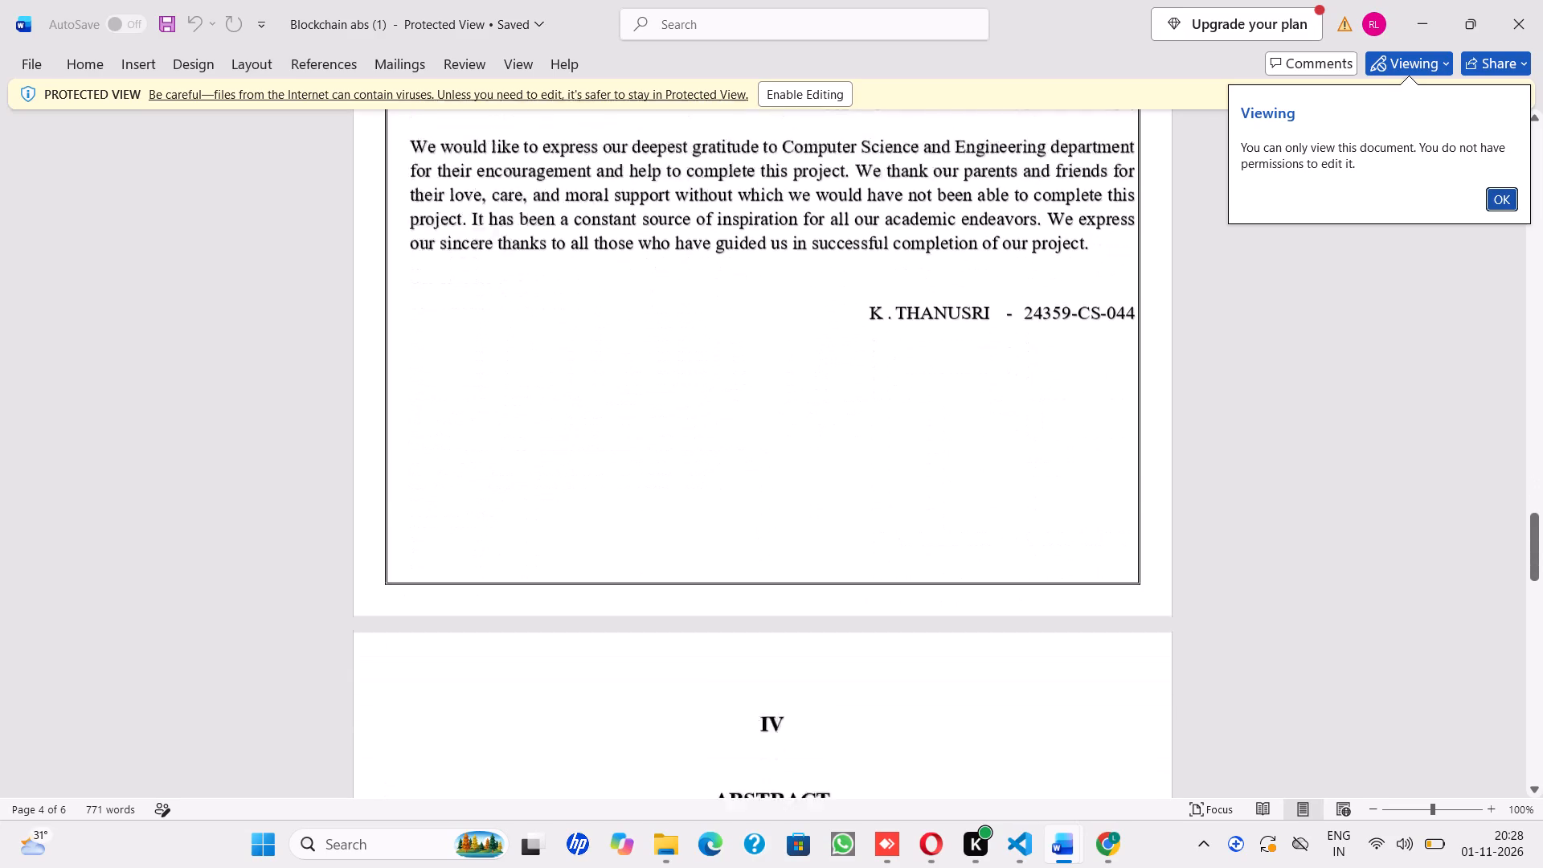
scroll(1147, 564, "down", 18)
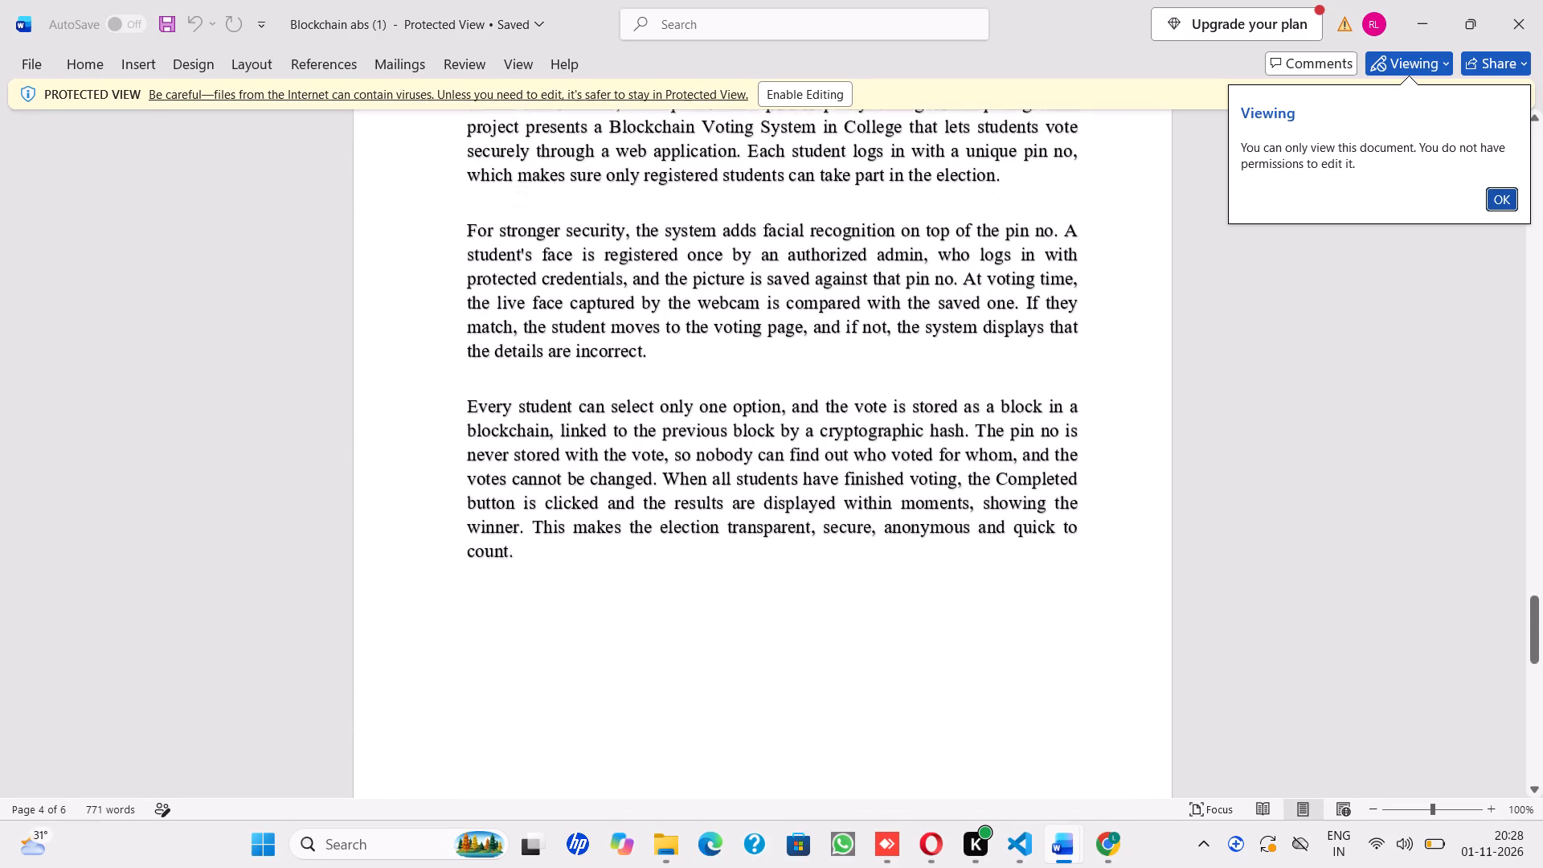
scroll(1147, 564, "down", 15)
scroll(1147, 564, "down", 12)
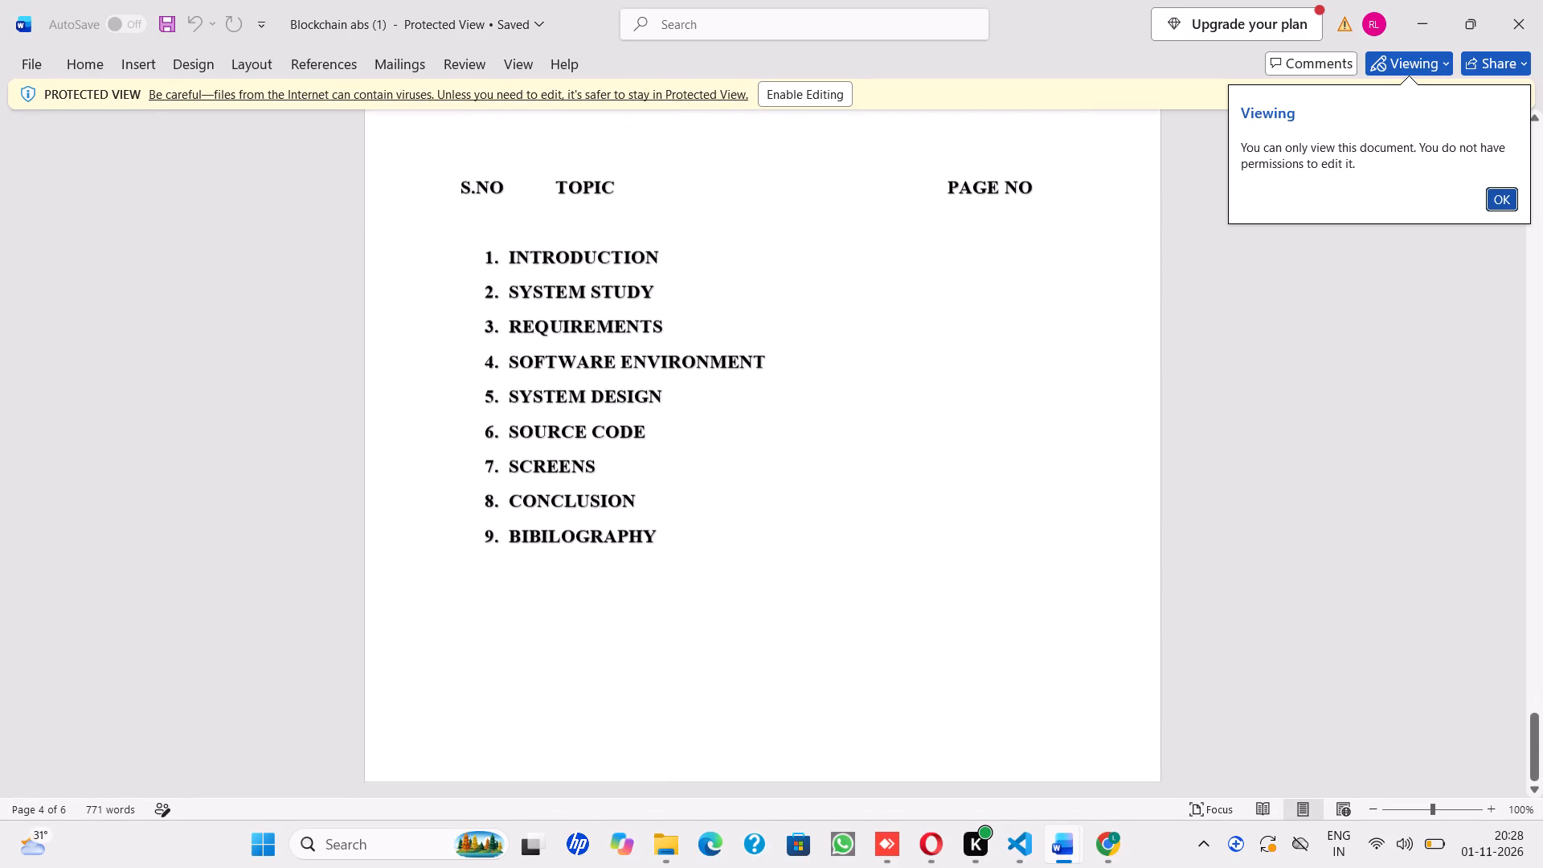
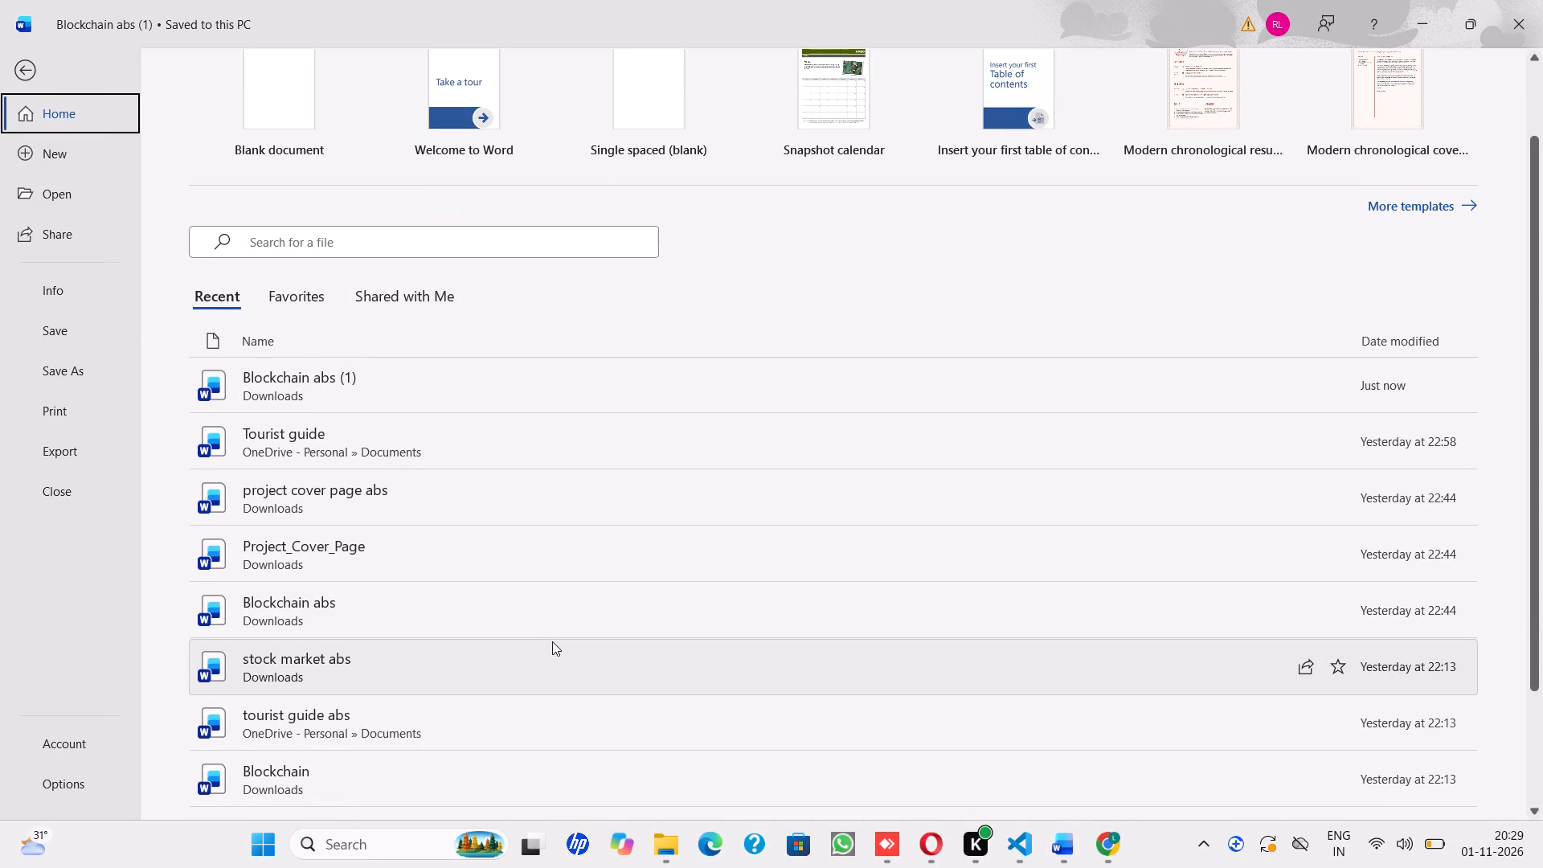
Open the recent document named Blockchain from the Downloads folder.
left_click(517, 783)
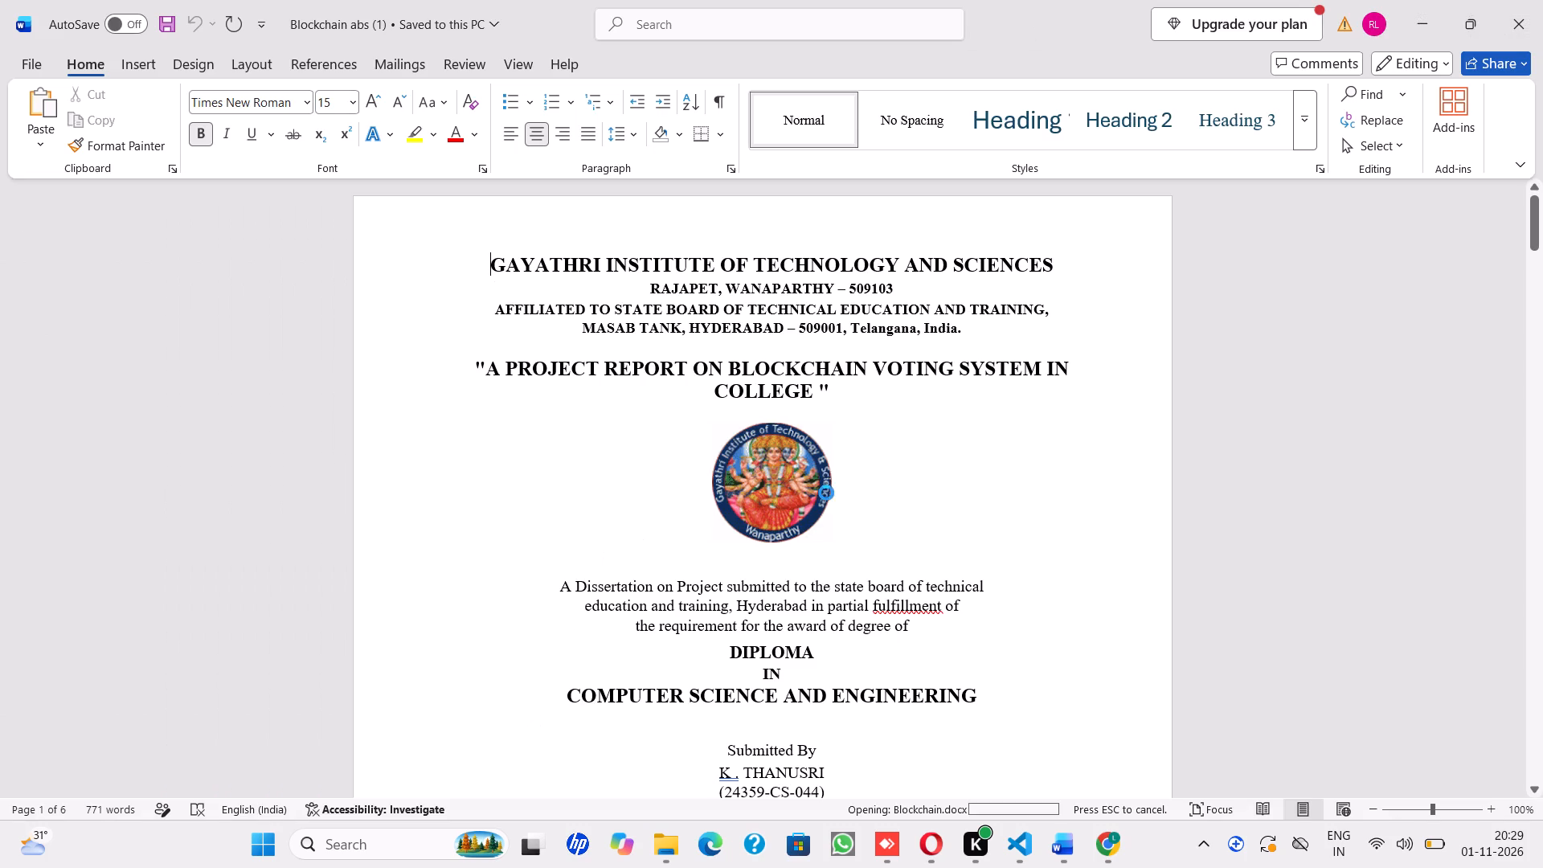
Review the Blockchain document from its opening text through the System Study and Requirements pages to the System Environment page.
scroll(1002, 517, "down", 4)
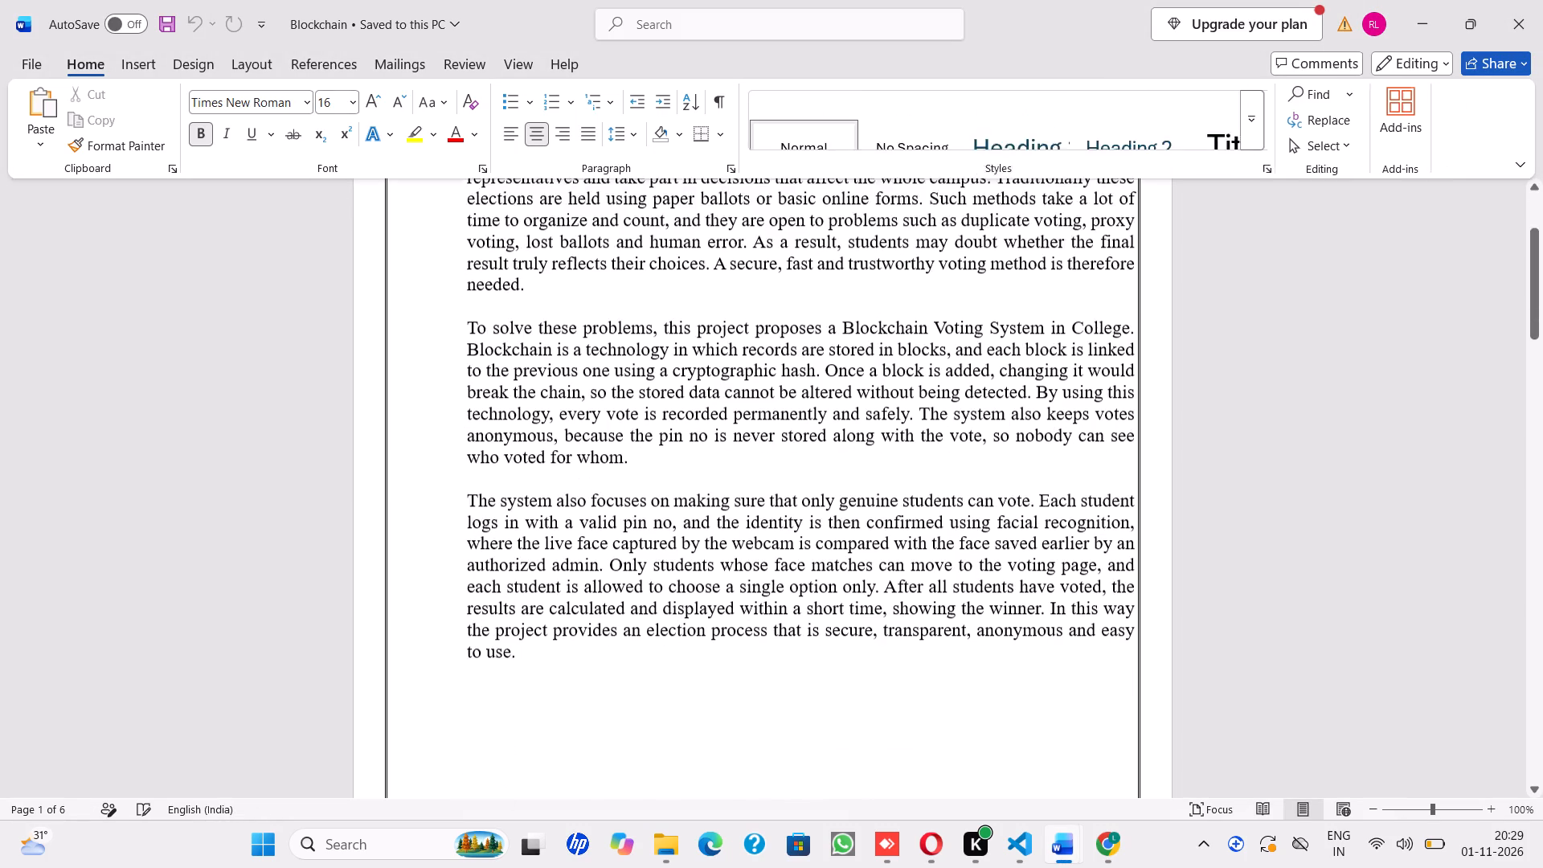
scroll(1002, 517, "down", 14)
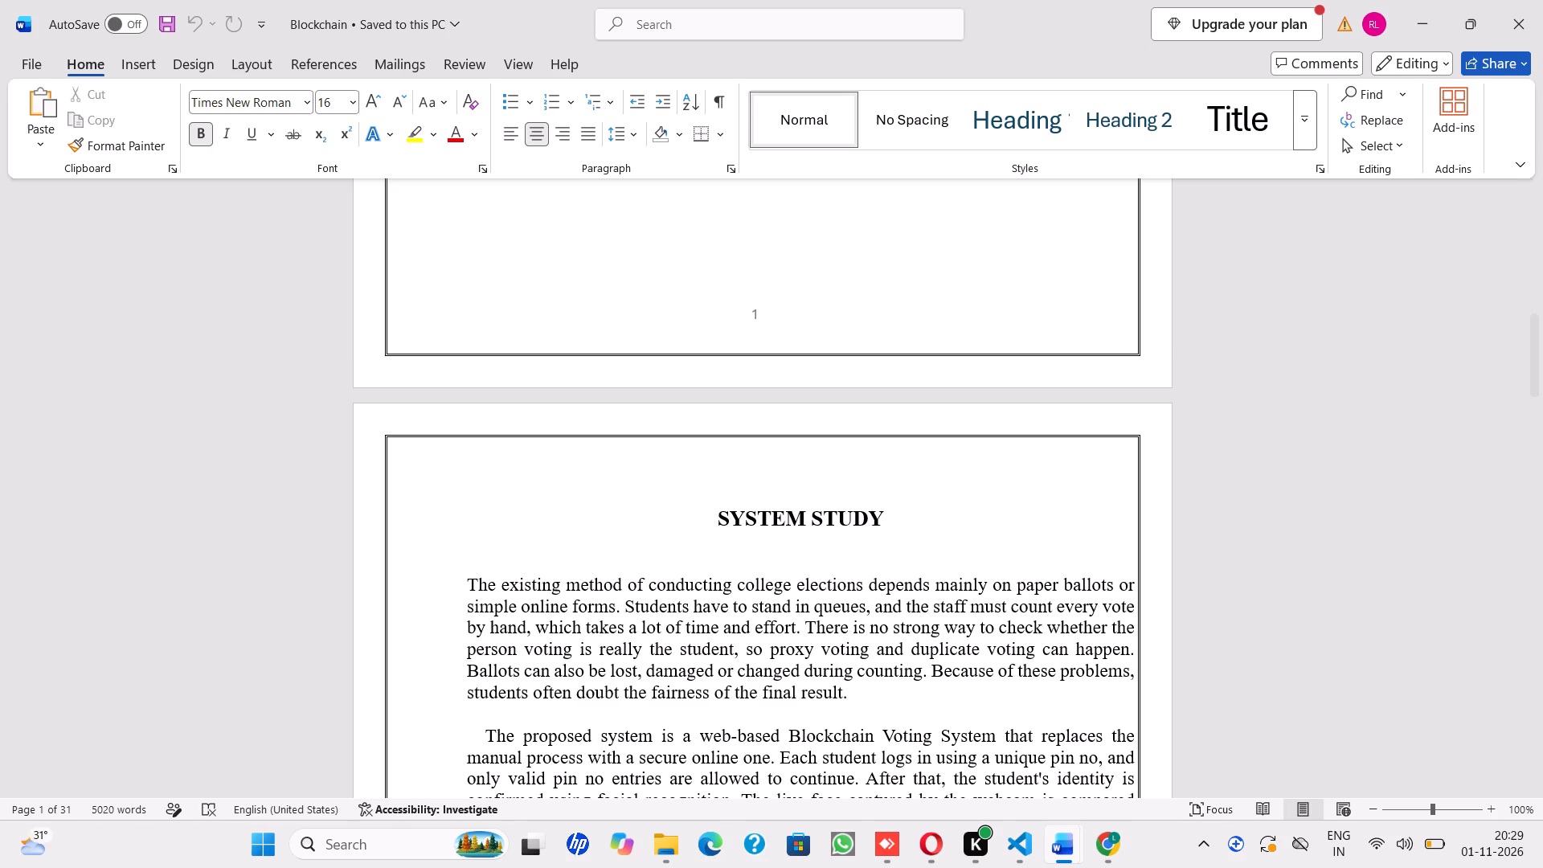
scroll(1029, 493, "down", 2)
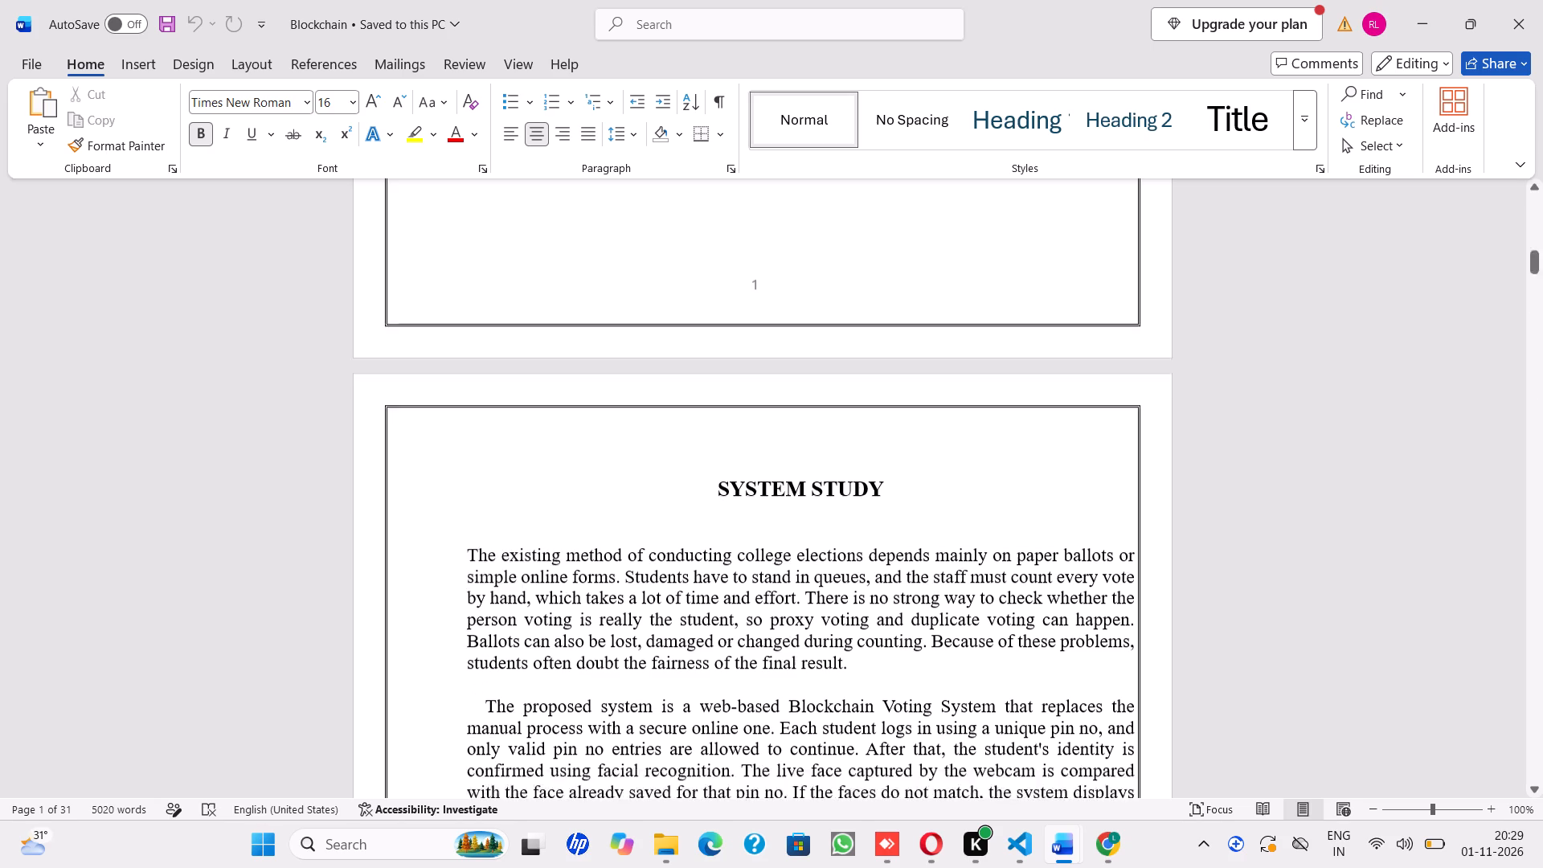
scroll(1043, 505, "down", 3)
scroll(1072, 550, "down", 19)
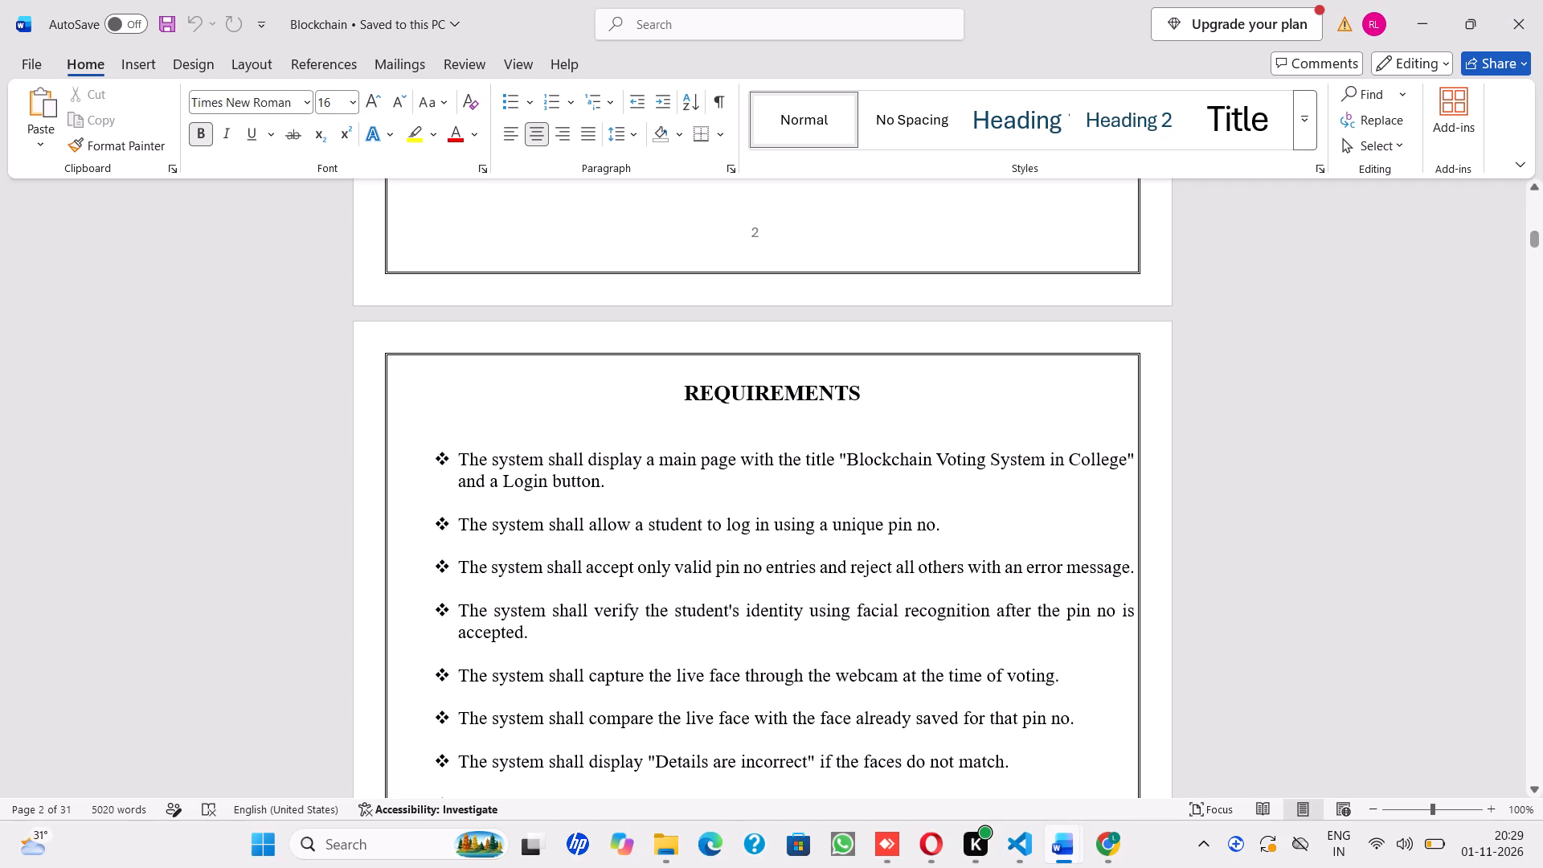
scroll(1031, 544, "down", 20)
scroll(1031, 544, "down", 8)
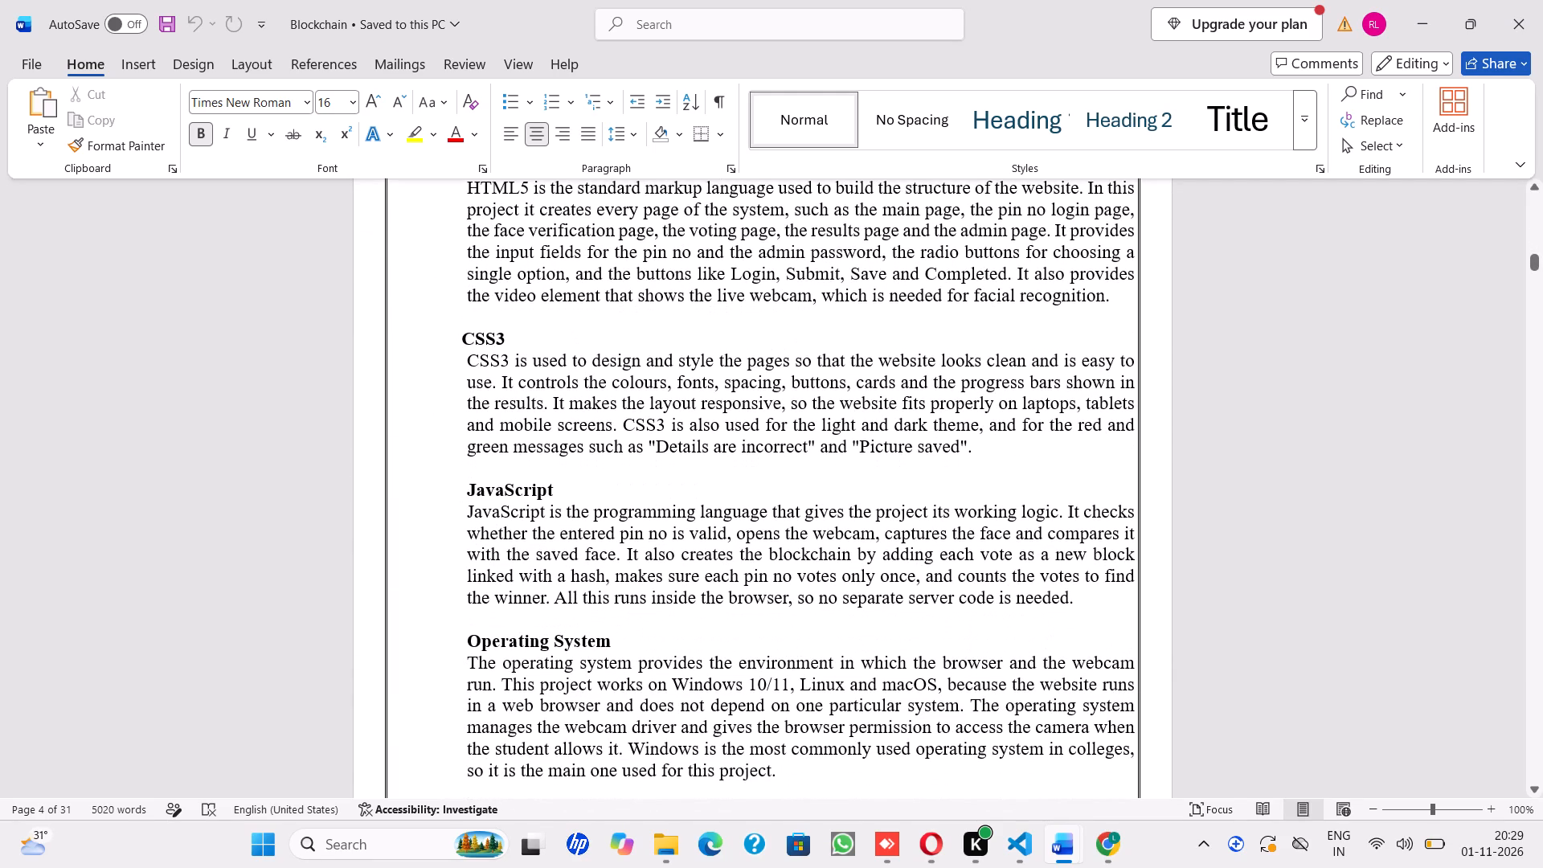
Change the word SYSTEM to SOFTWARE in the "SYSTEM ENVIRONMENT" heading on page 4.
scroll(1014, 559, "up", 3)
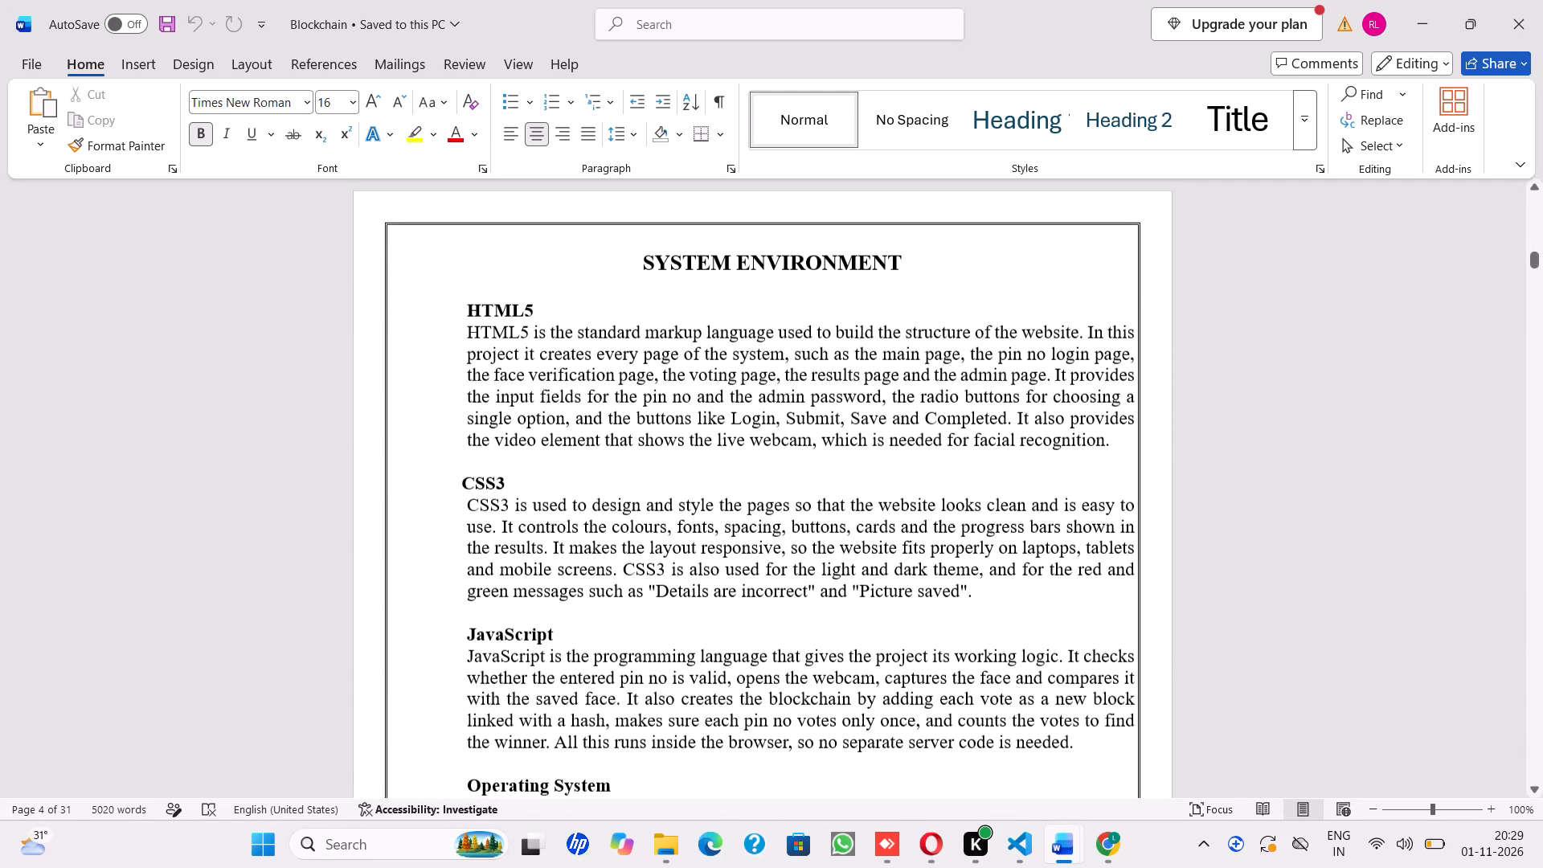
left_click(732, 260)
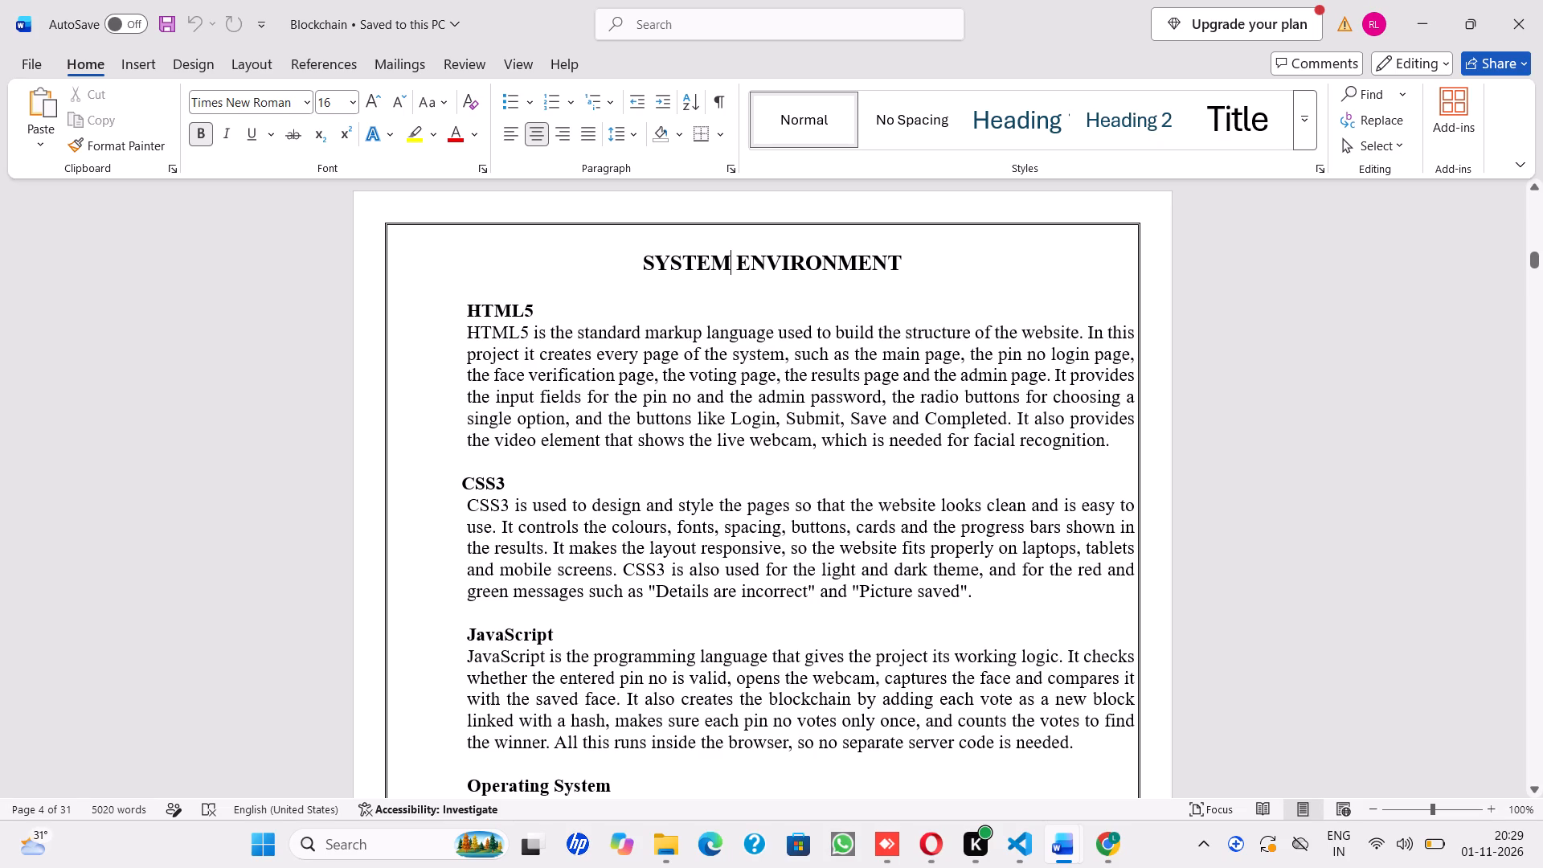
key("BackSpace")
key("BackSpace")
key("BackSpace")
key("BackSpace")
key("BackSpace")
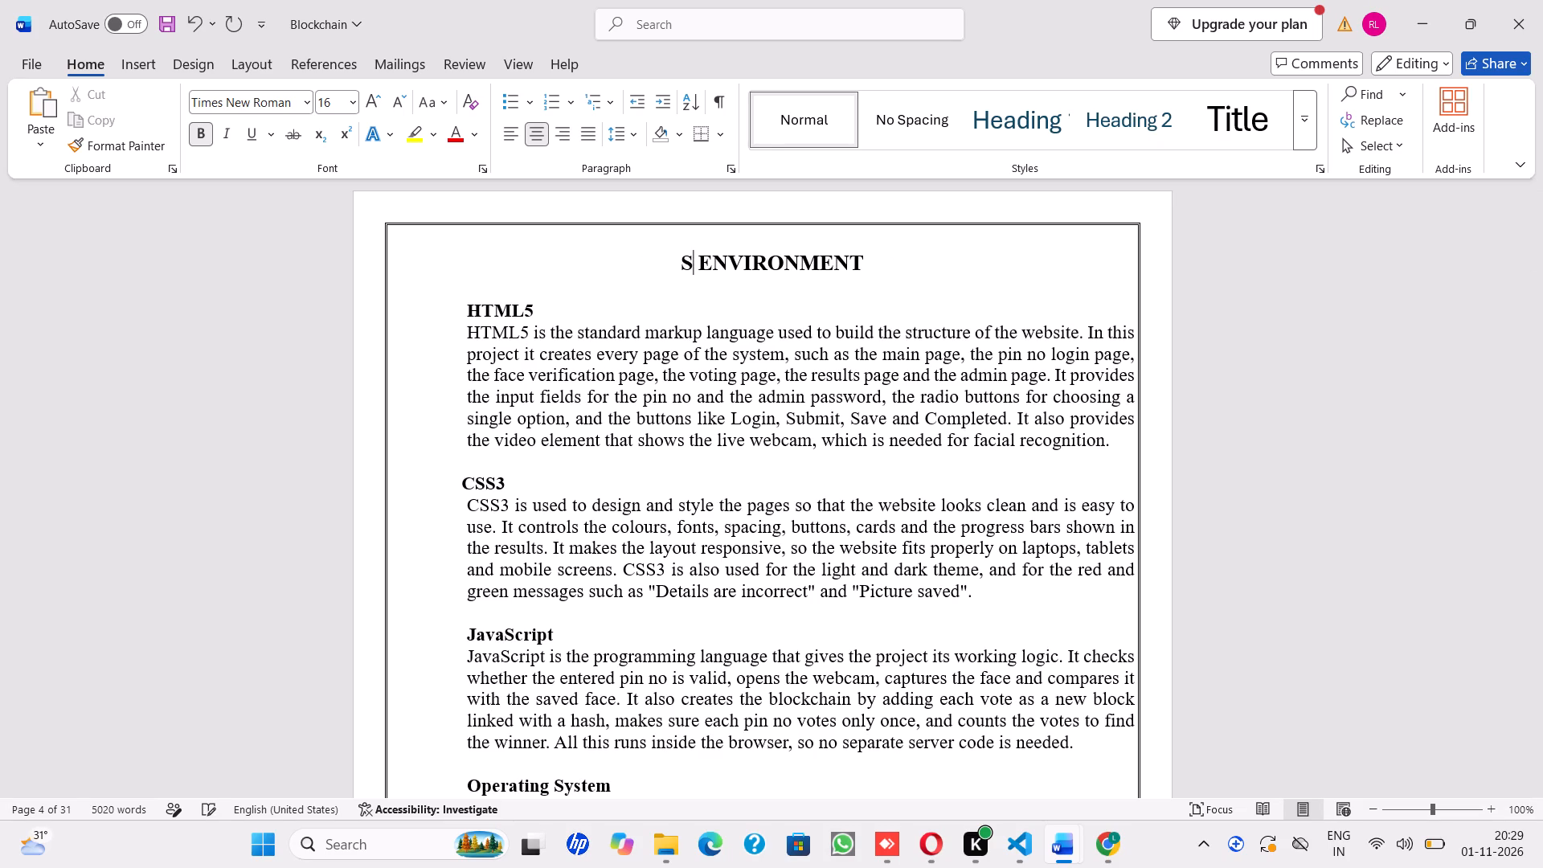
type("OFTWARE")
key("space")
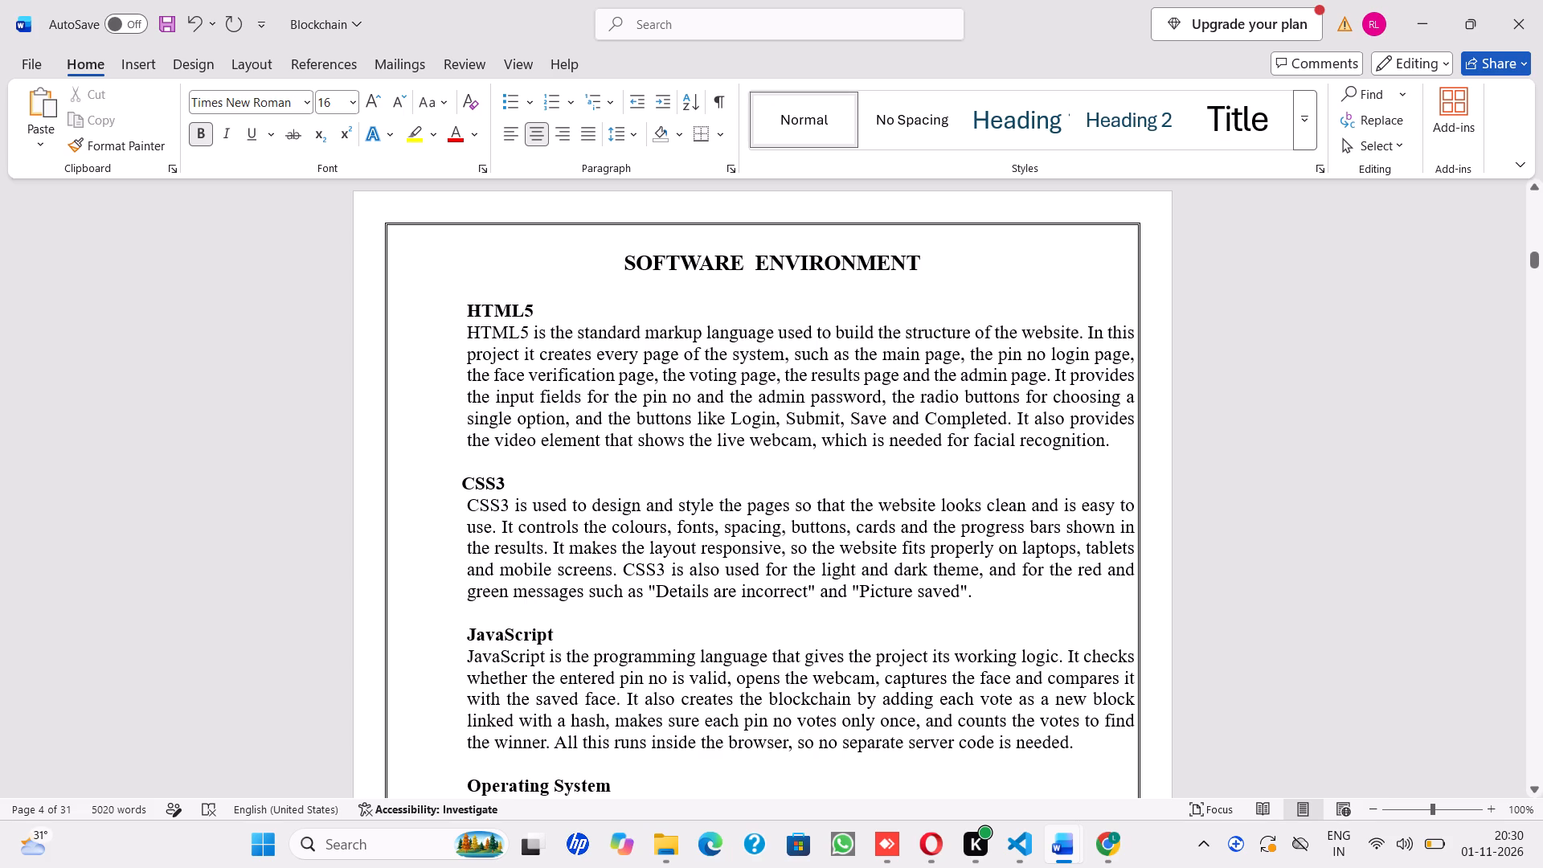
Examine the rest of the software environment section and the System Design pages up to the sequence diagram.
scroll(1343, 419, "down", 19)
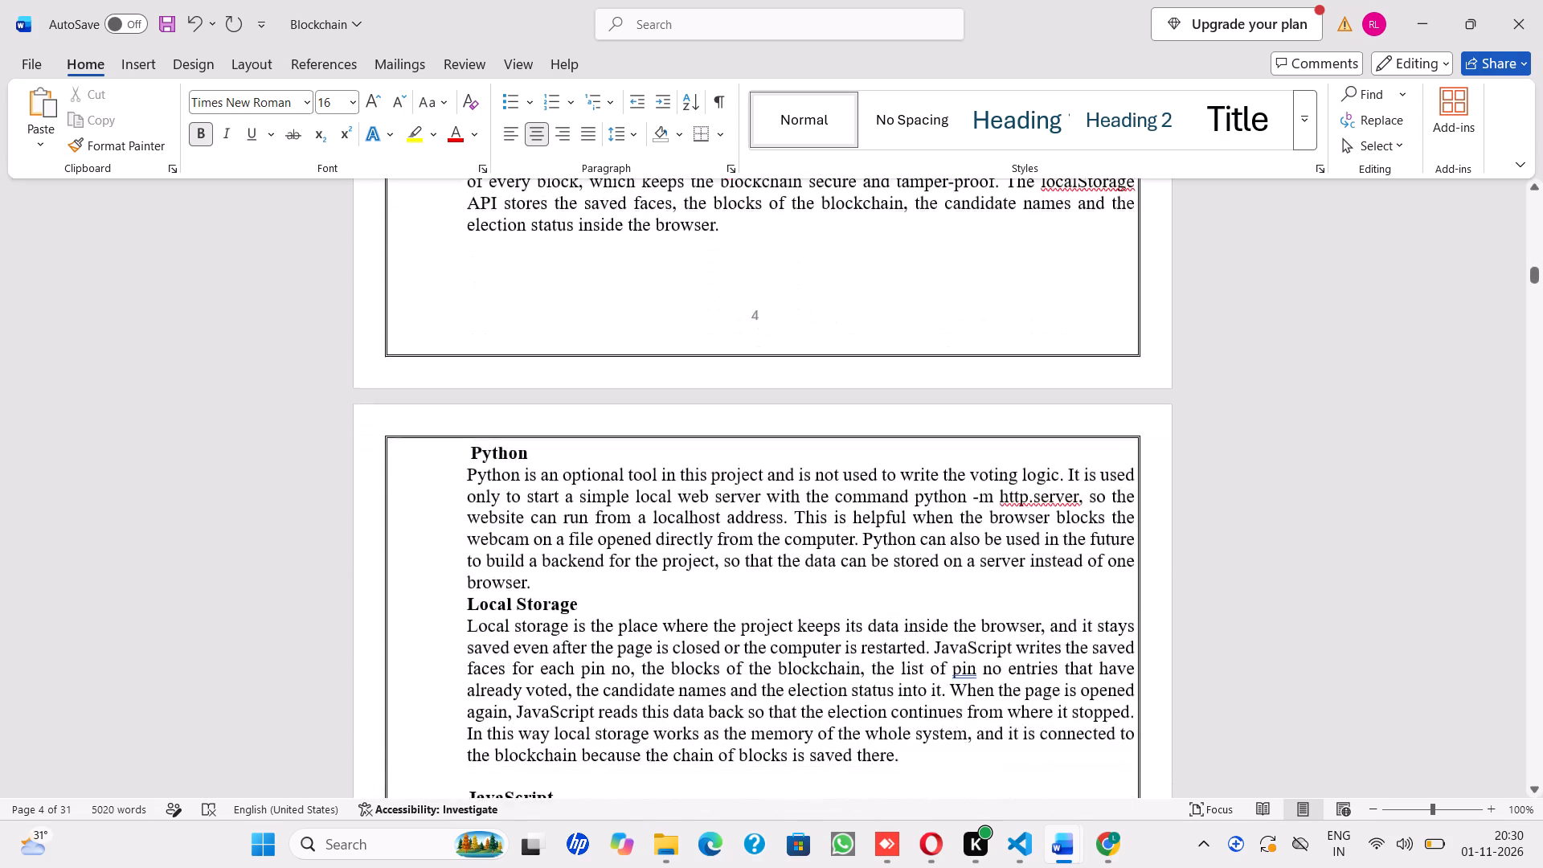
scroll(1344, 419, "down", 19)
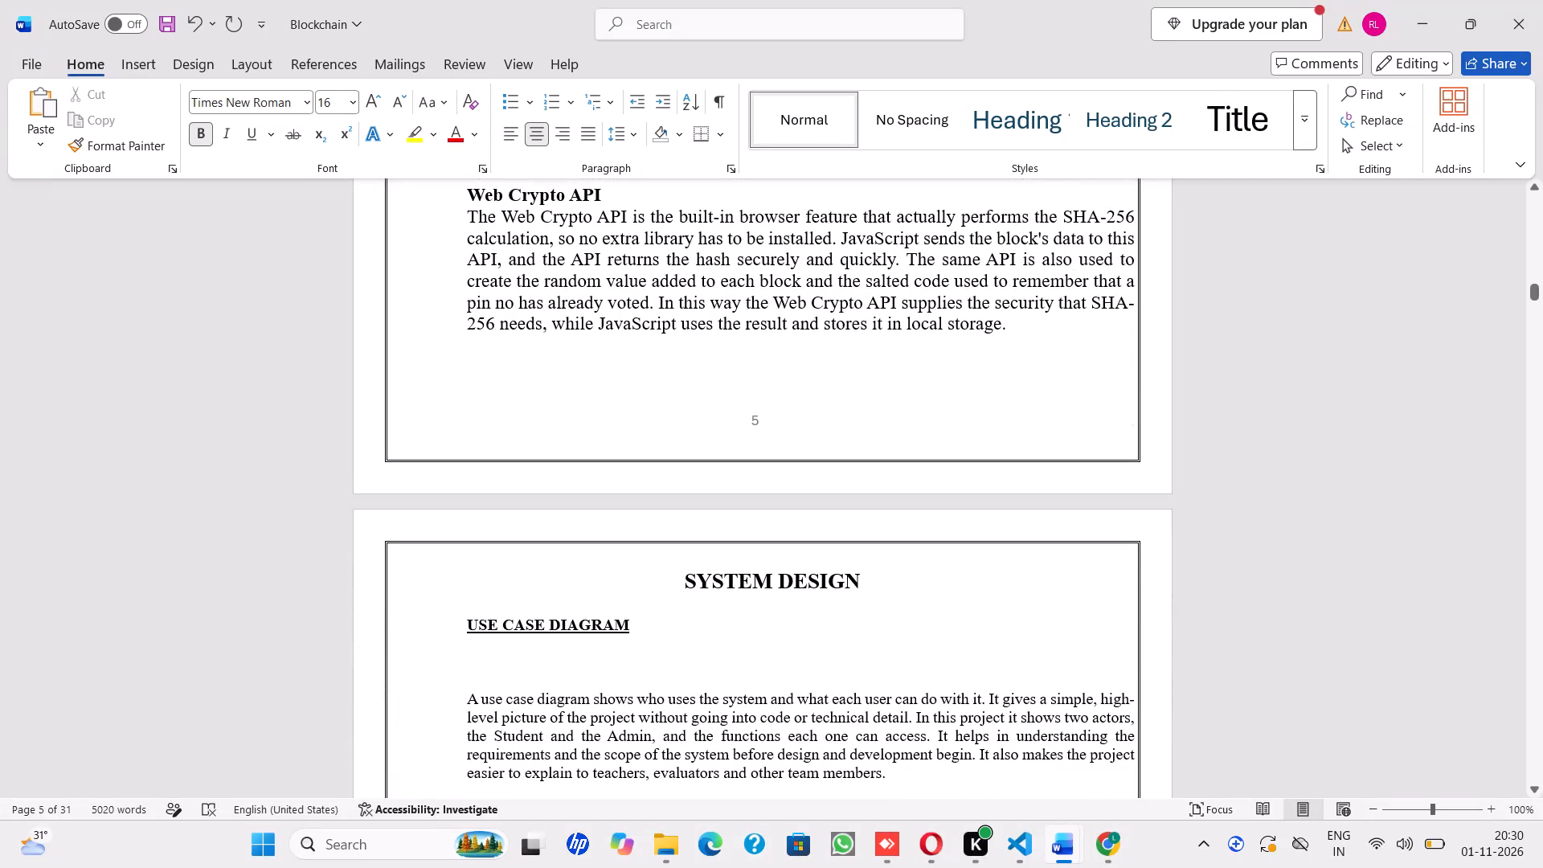
scroll(1341, 420, "down", 5)
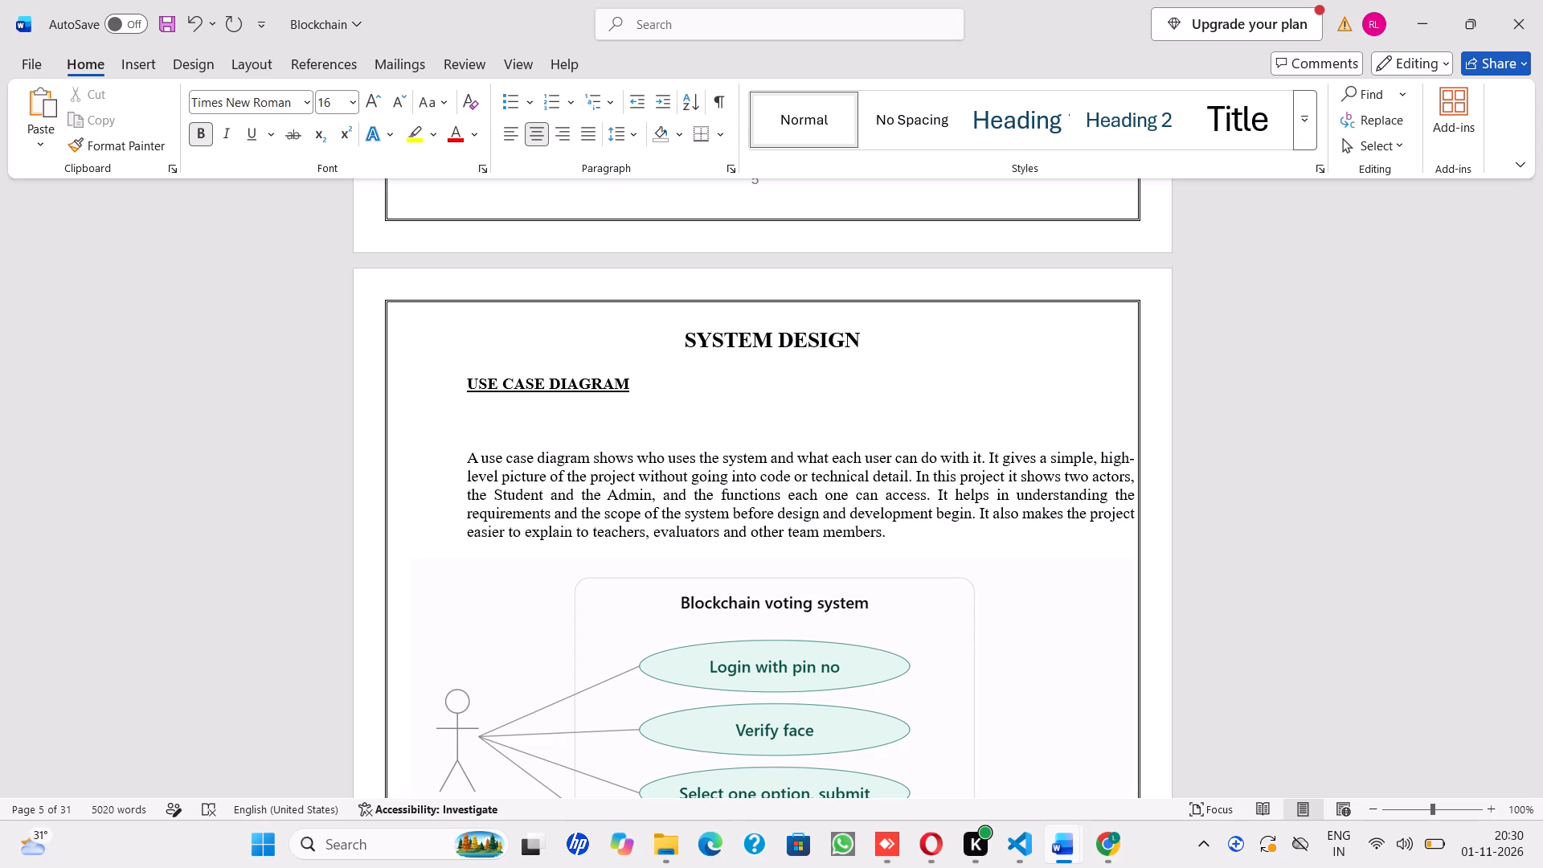
scroll(1335, 419, "down", 11)
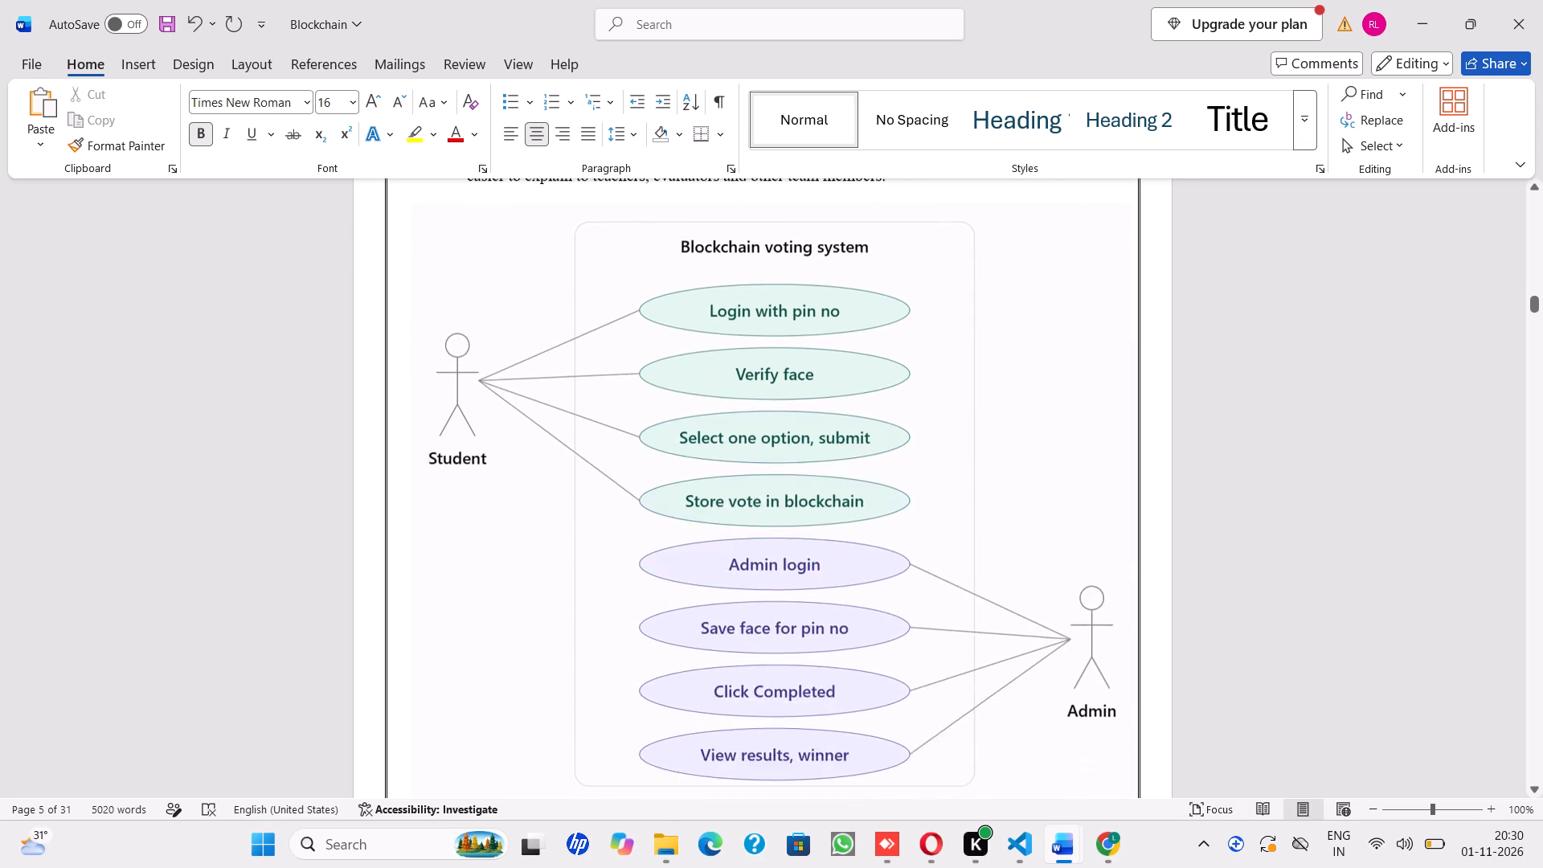
scroll(1335, 419, "down", 12)
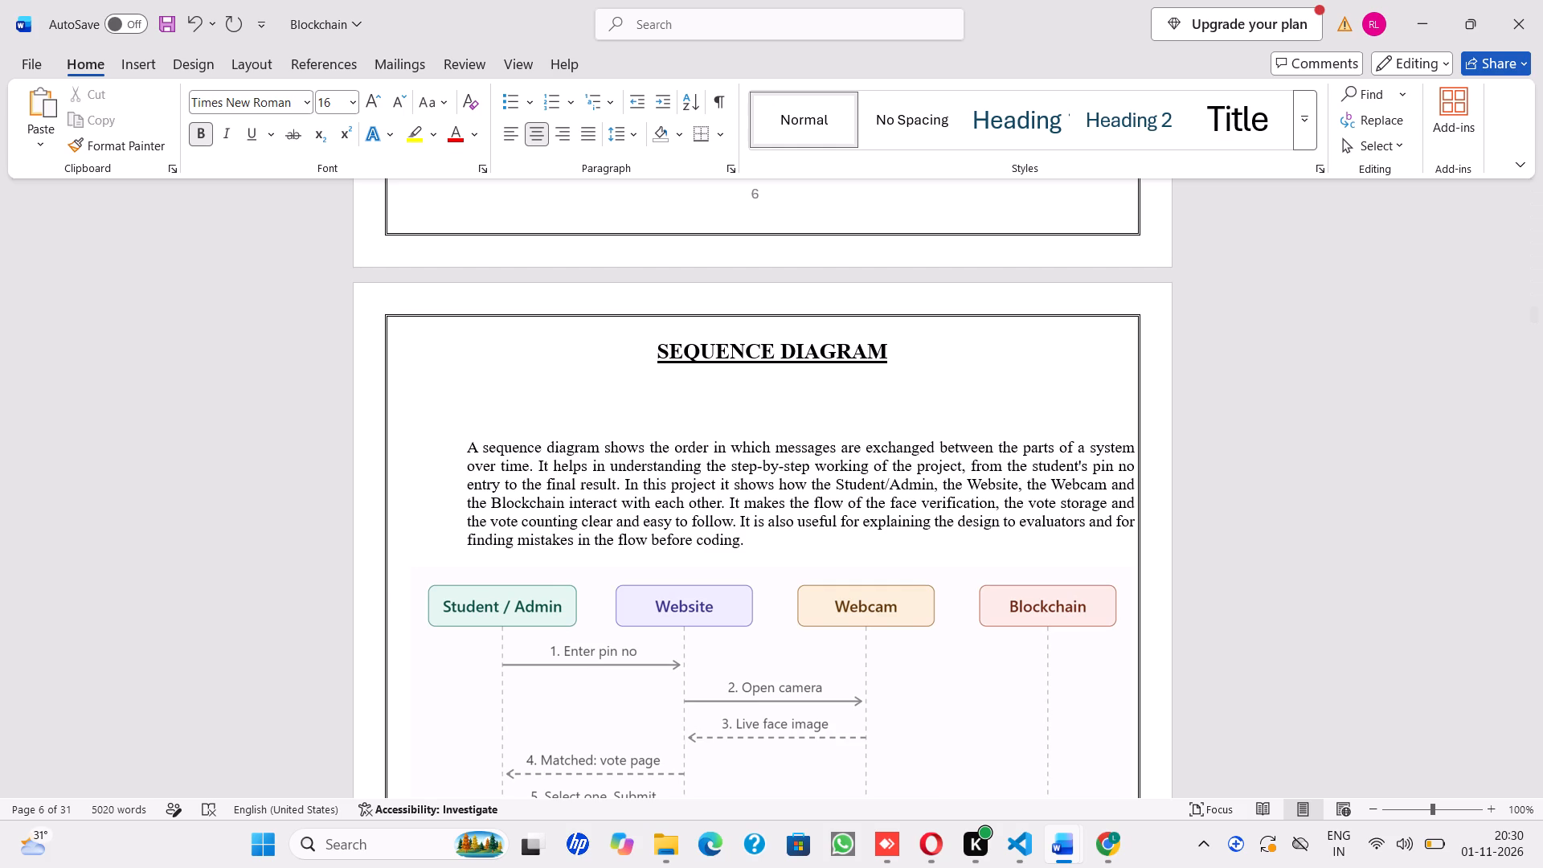
Narrow the use case diagram picture slightly on page 6, keeping its height.
scroll(1327, 424, "up", 13)
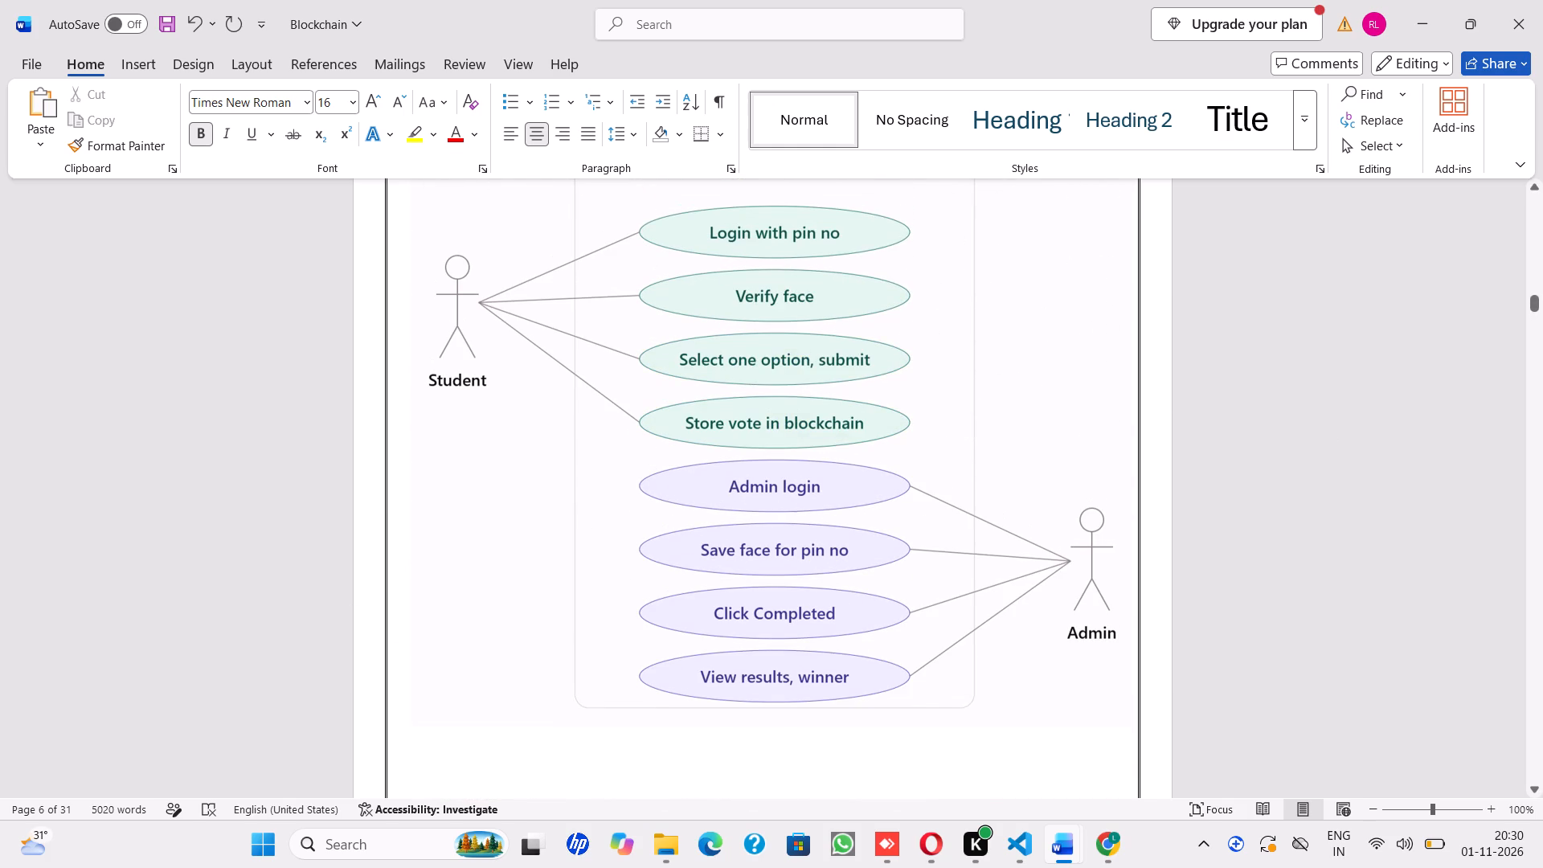
scroll(1111, 485, "up", 4)
left_click(1007, 541)
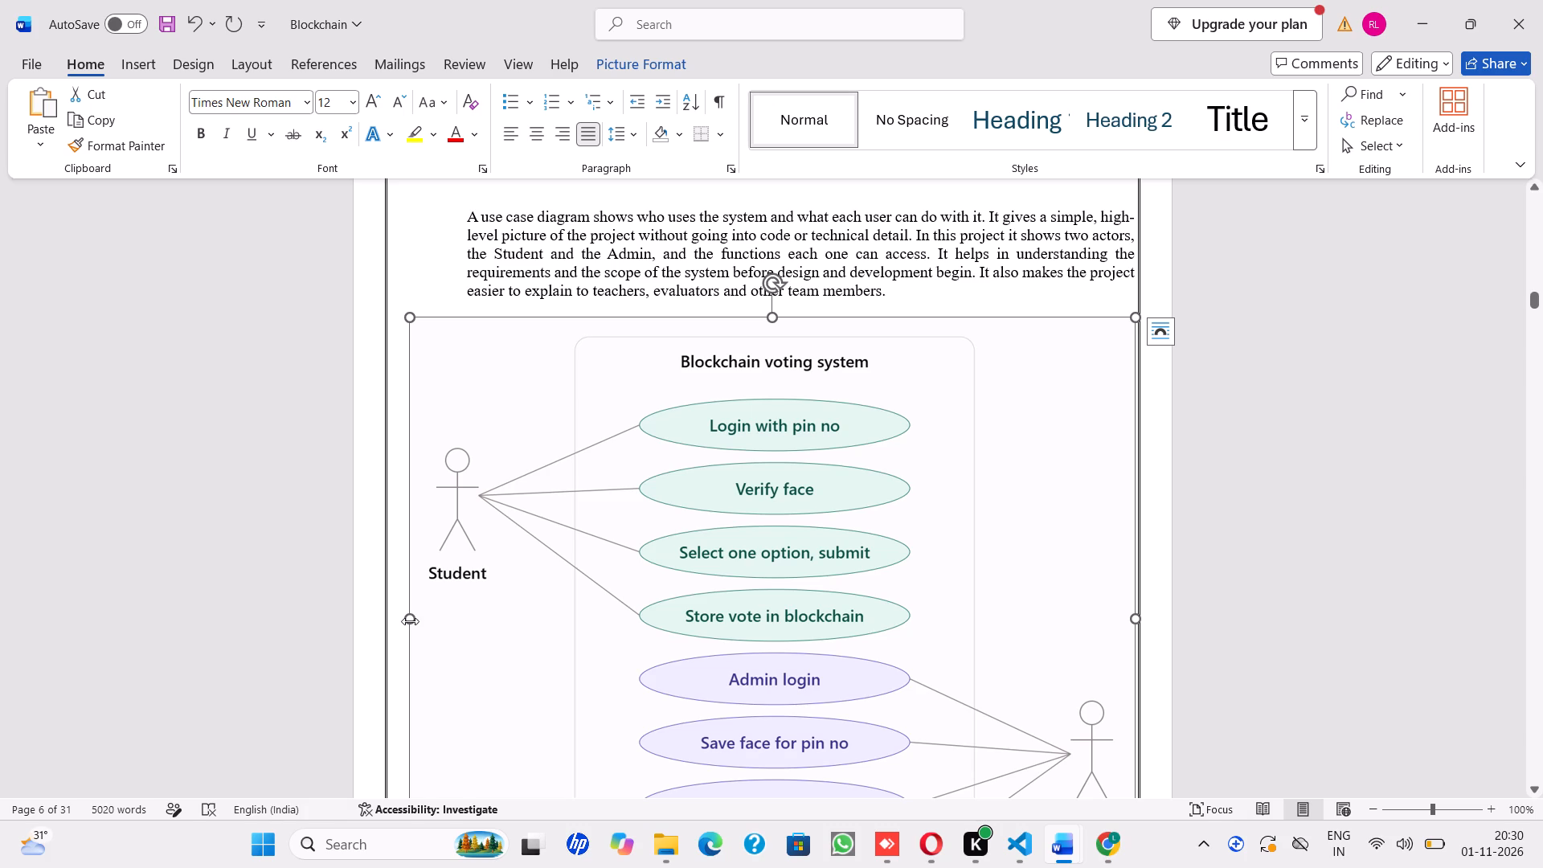
left_click_drag(410, 621, 484, 627)
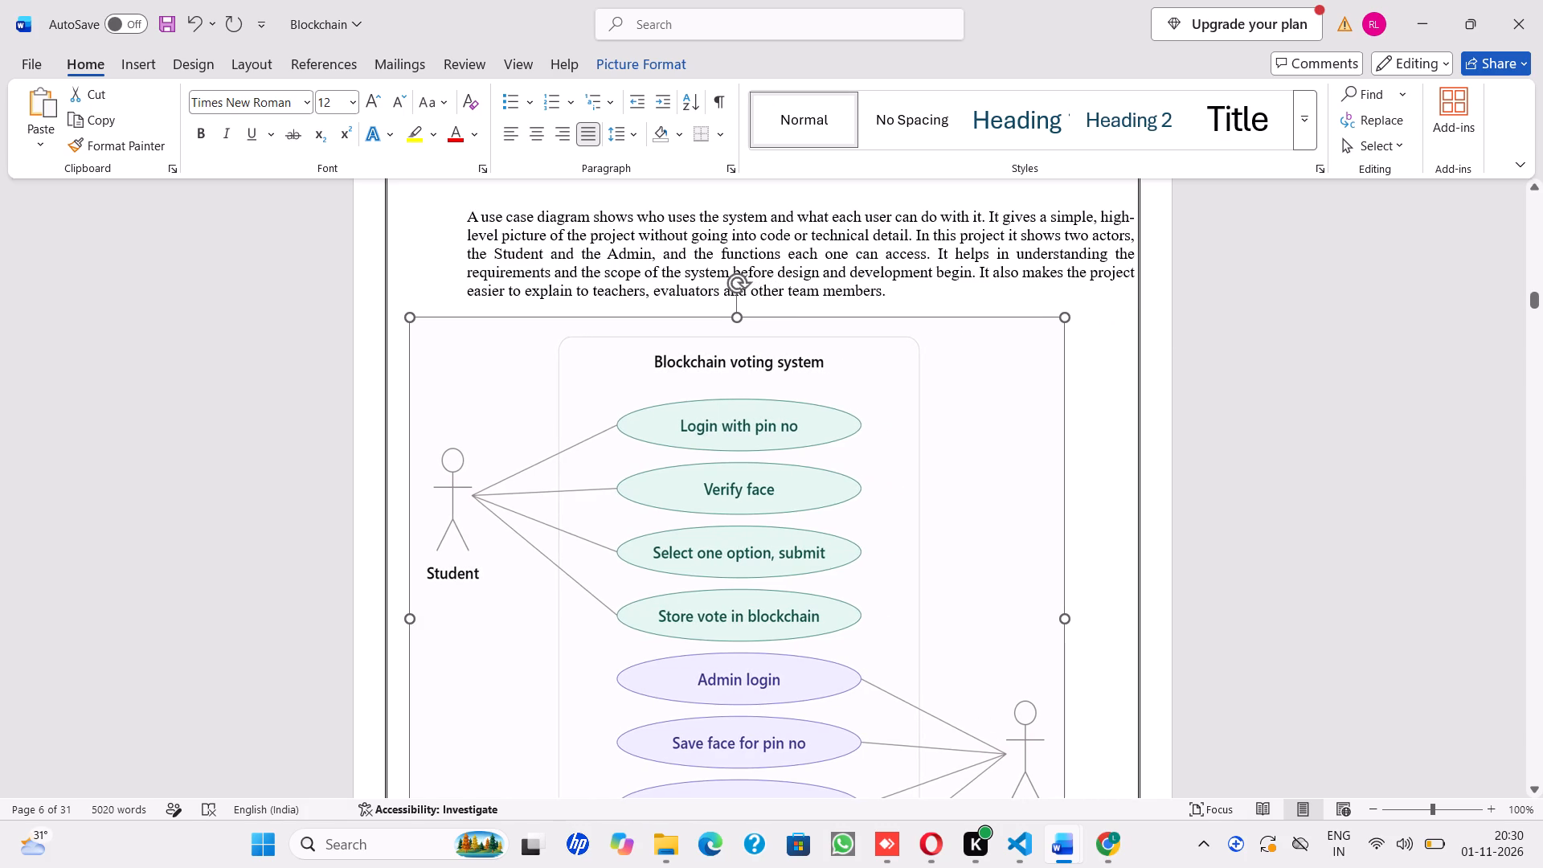
left_click_drag(484, 627, 493, 633)
Insert eleven spaces before the use case diagram to shift it toward the centre of the page.
left_click(402, 690)
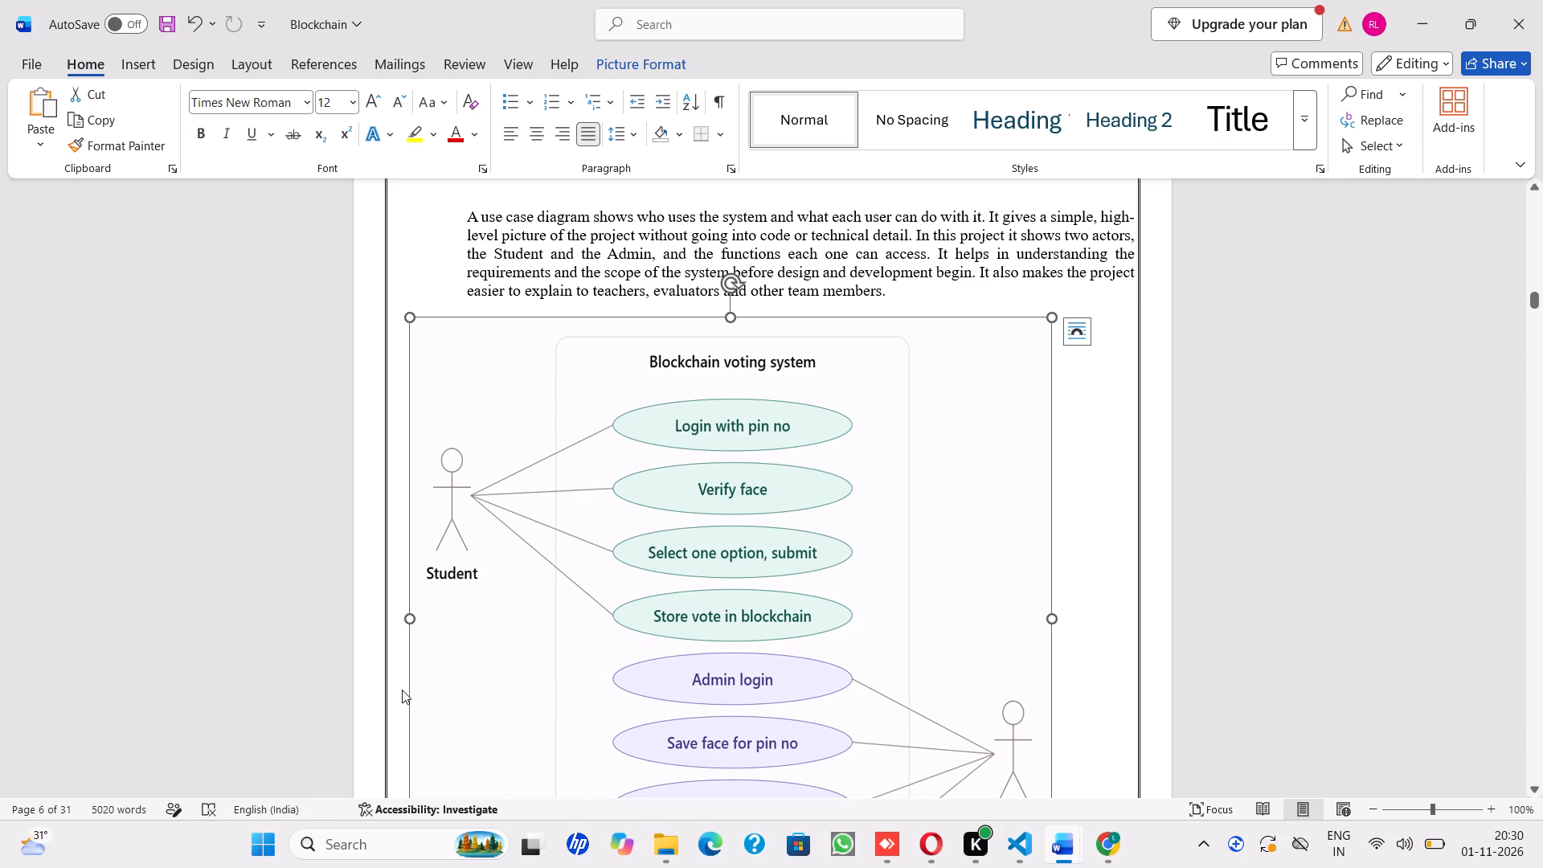
key("space")
key("space")
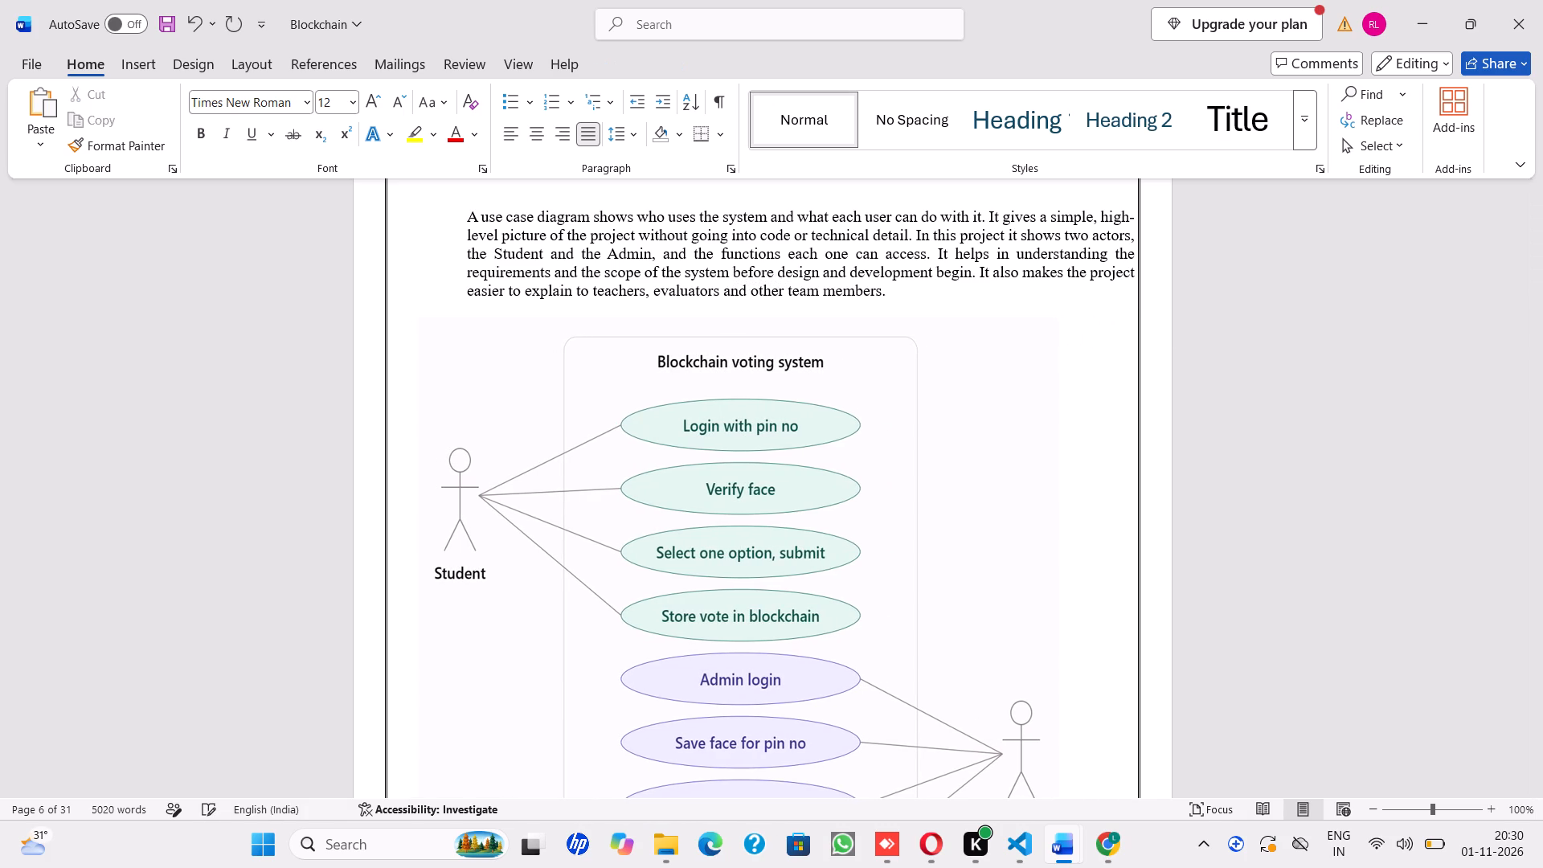
key("space")
key("space")
key("space")
key("space")
key("space")
key("space")
key("space")
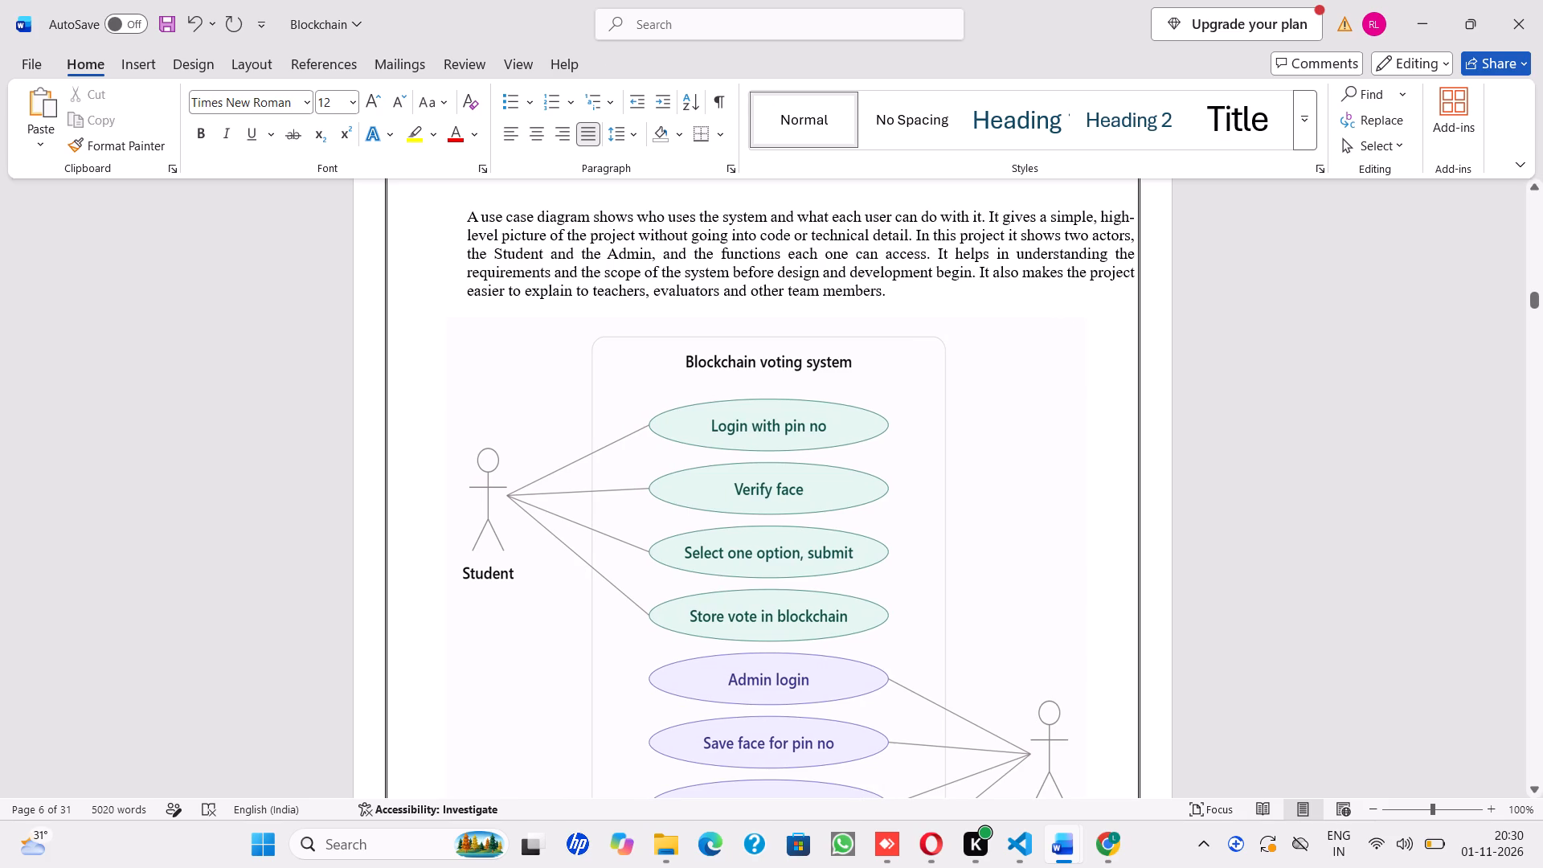
scroll(1332, 572, "down", 5)
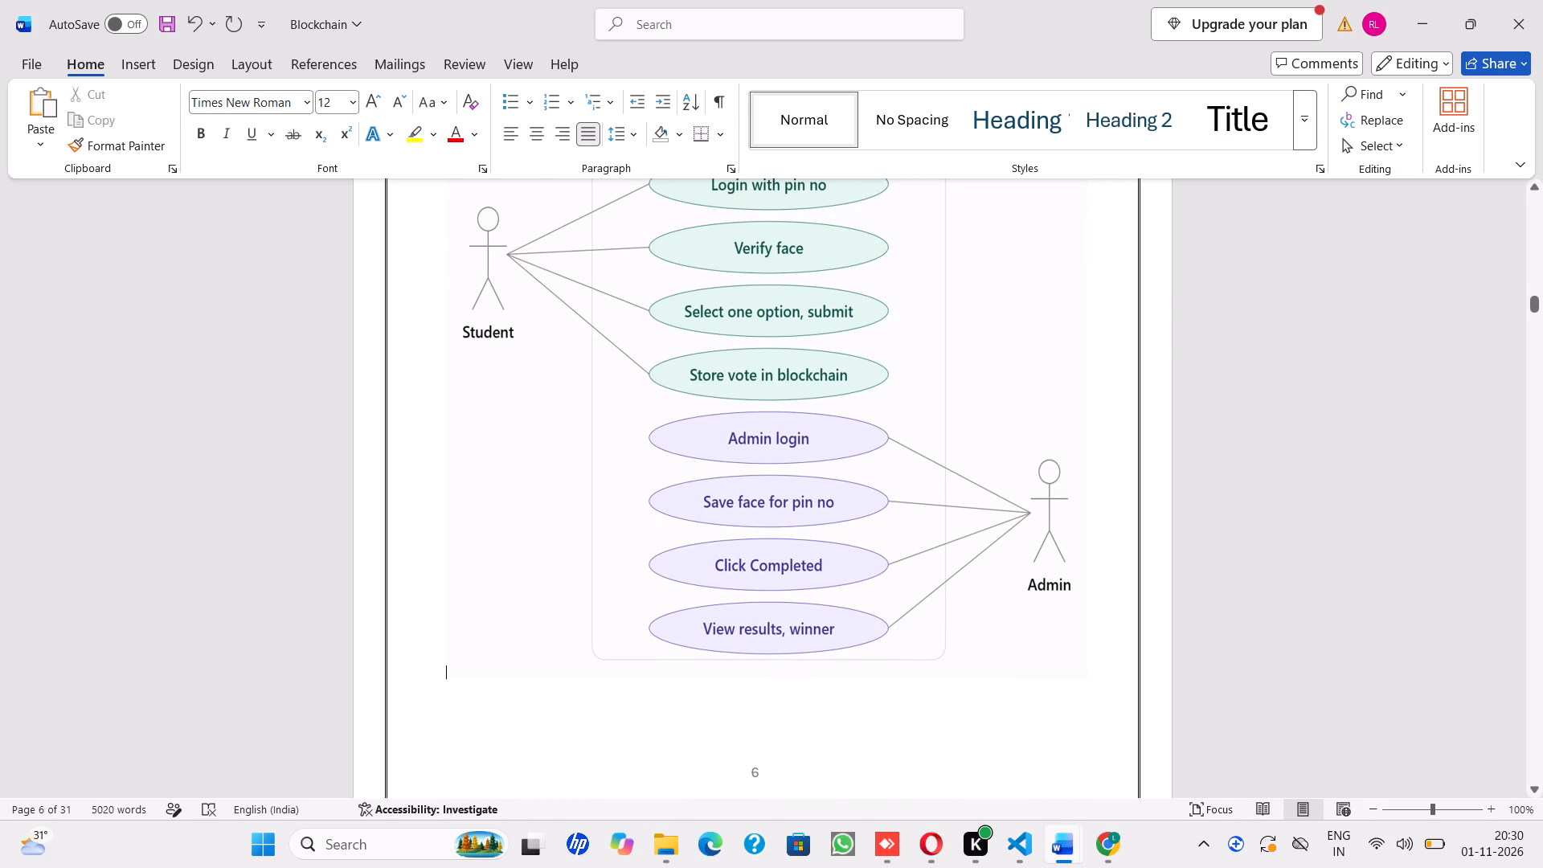
key("space")
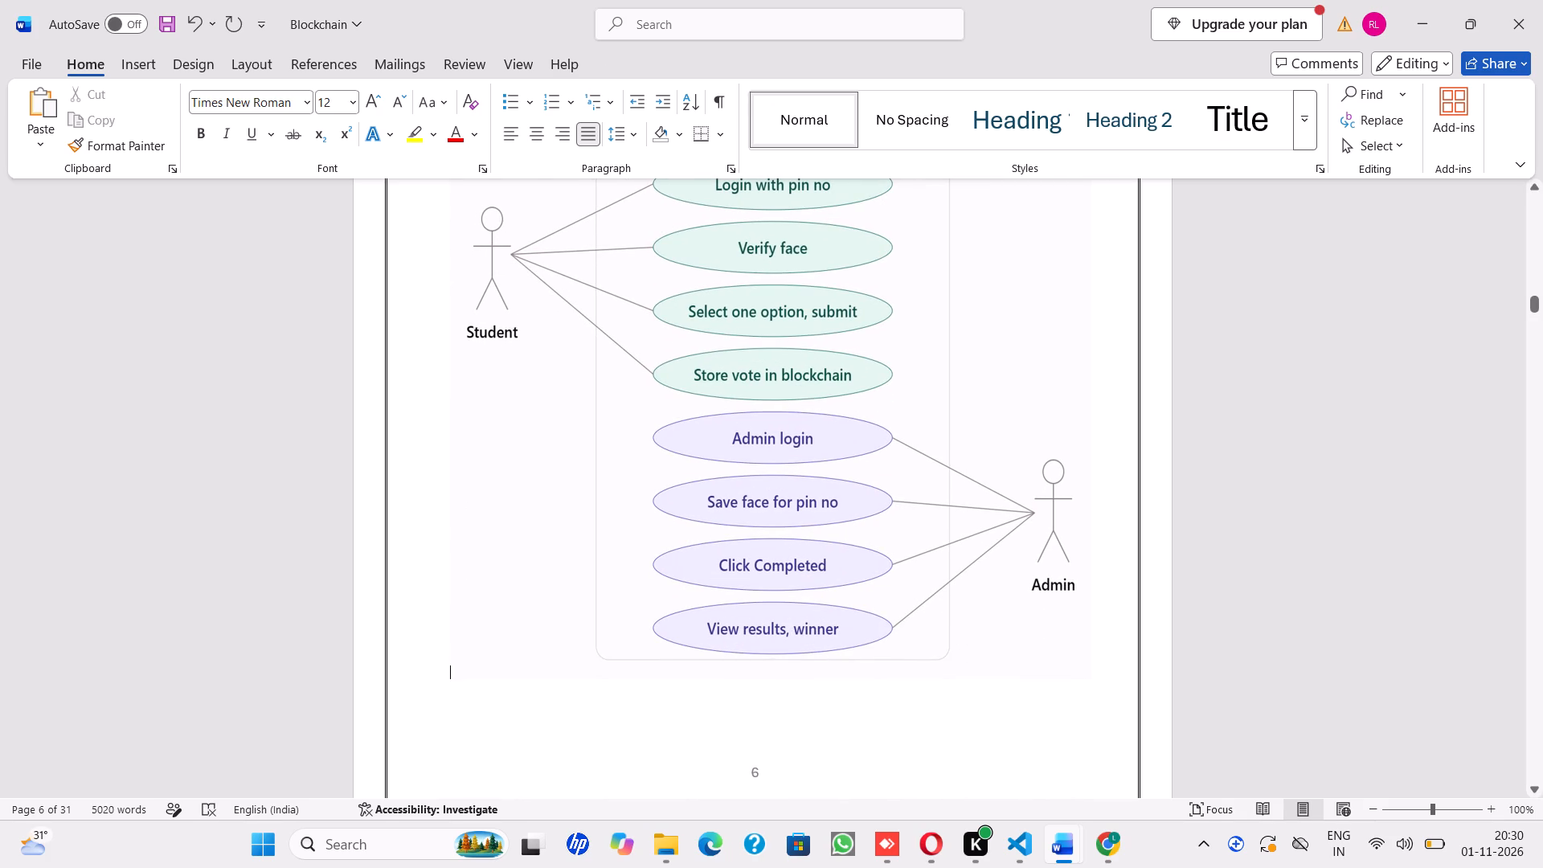
scroll(1337, 579, "down", 5)
key("space")
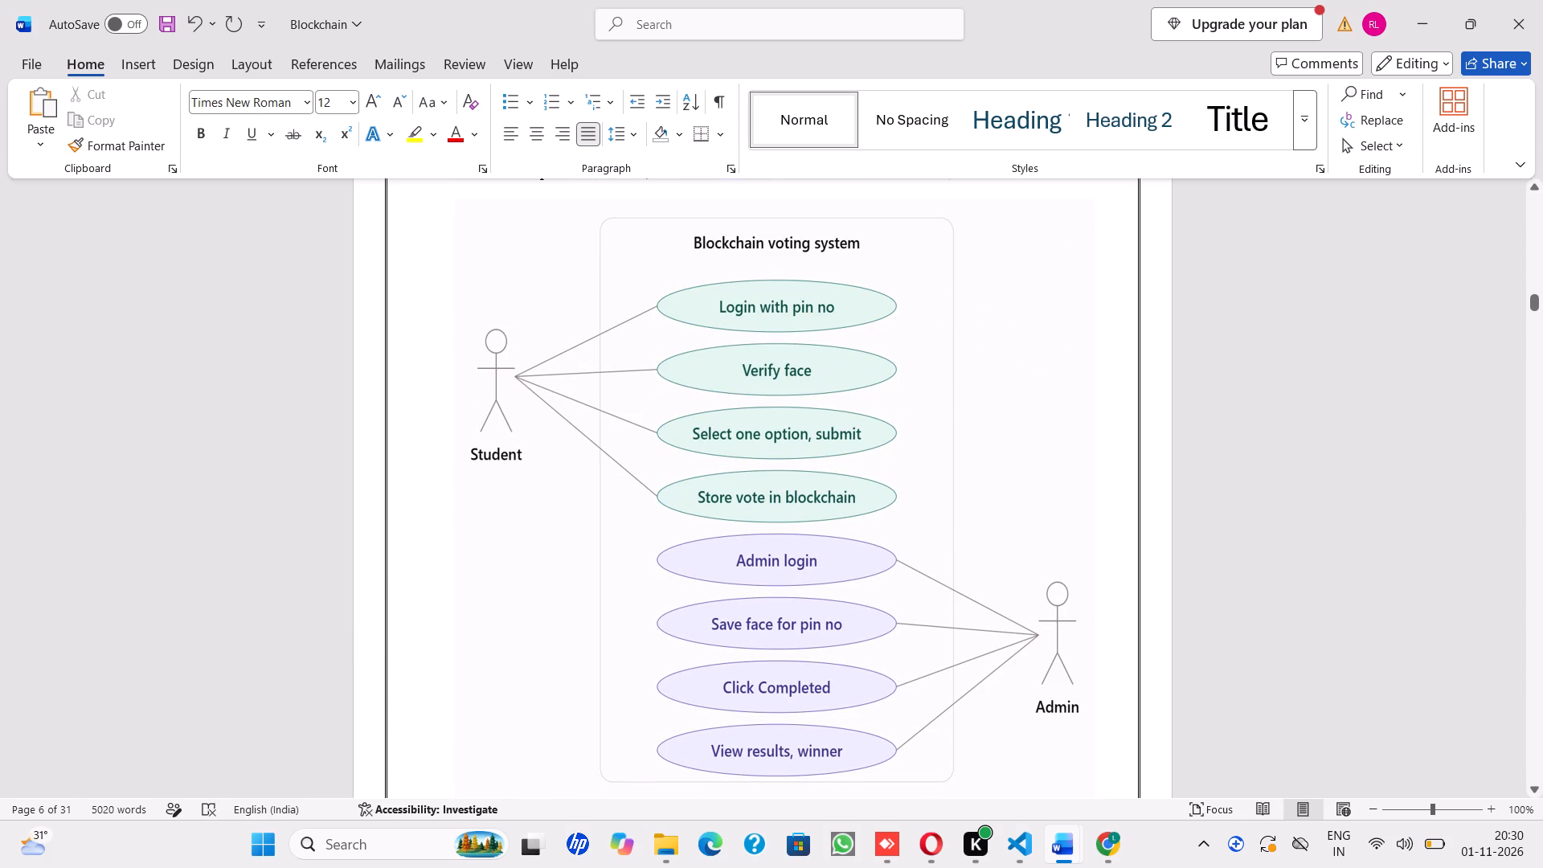
scroll(1336, 583, "down", 13)
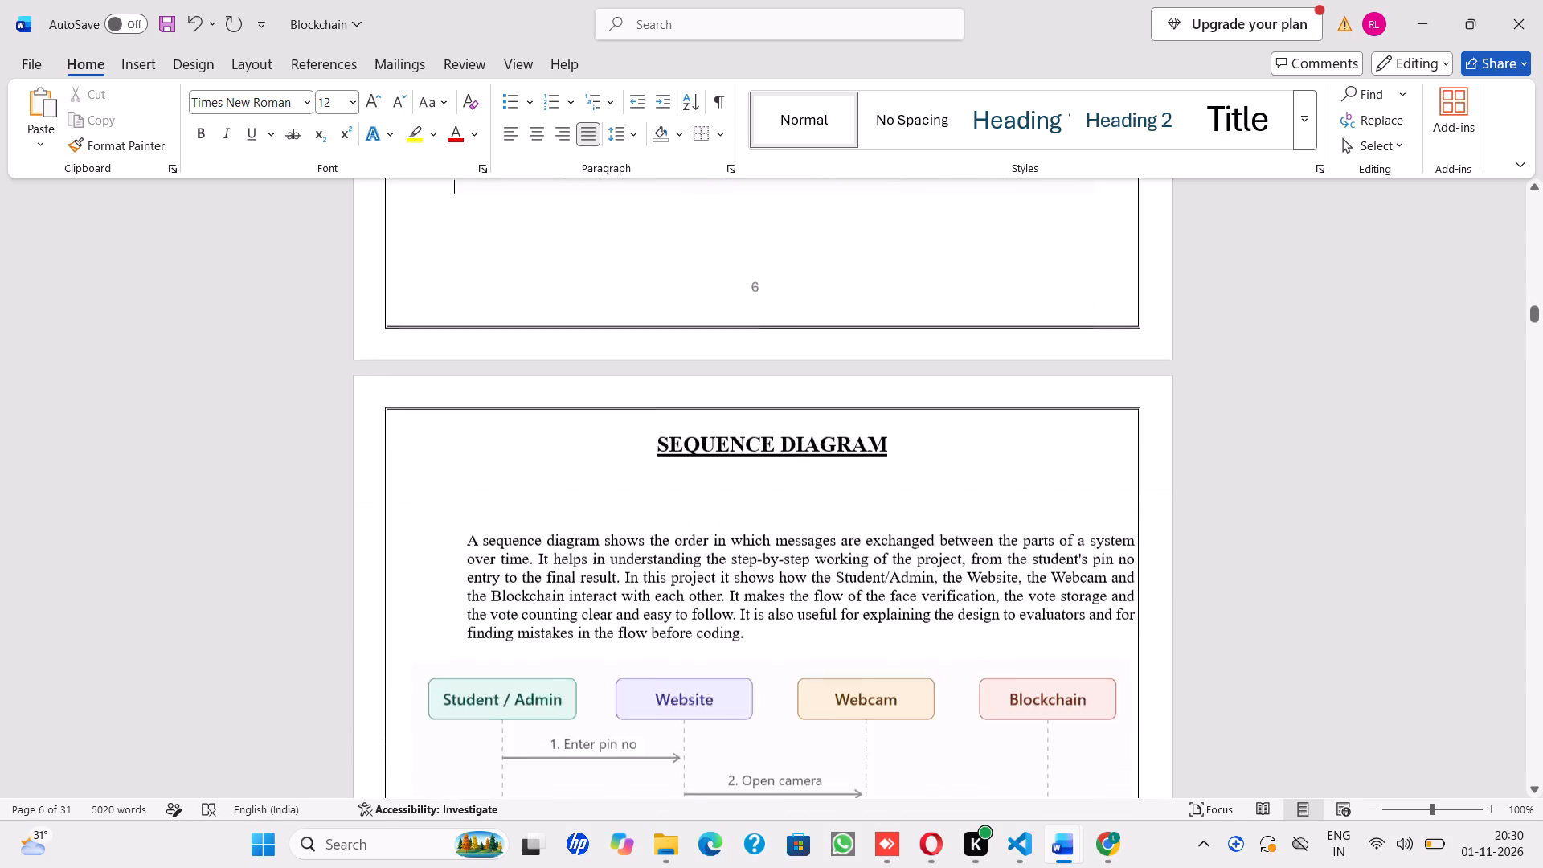
scroll(1339, 587, "down", 20)
scroll(1339, 587, "down", 7)
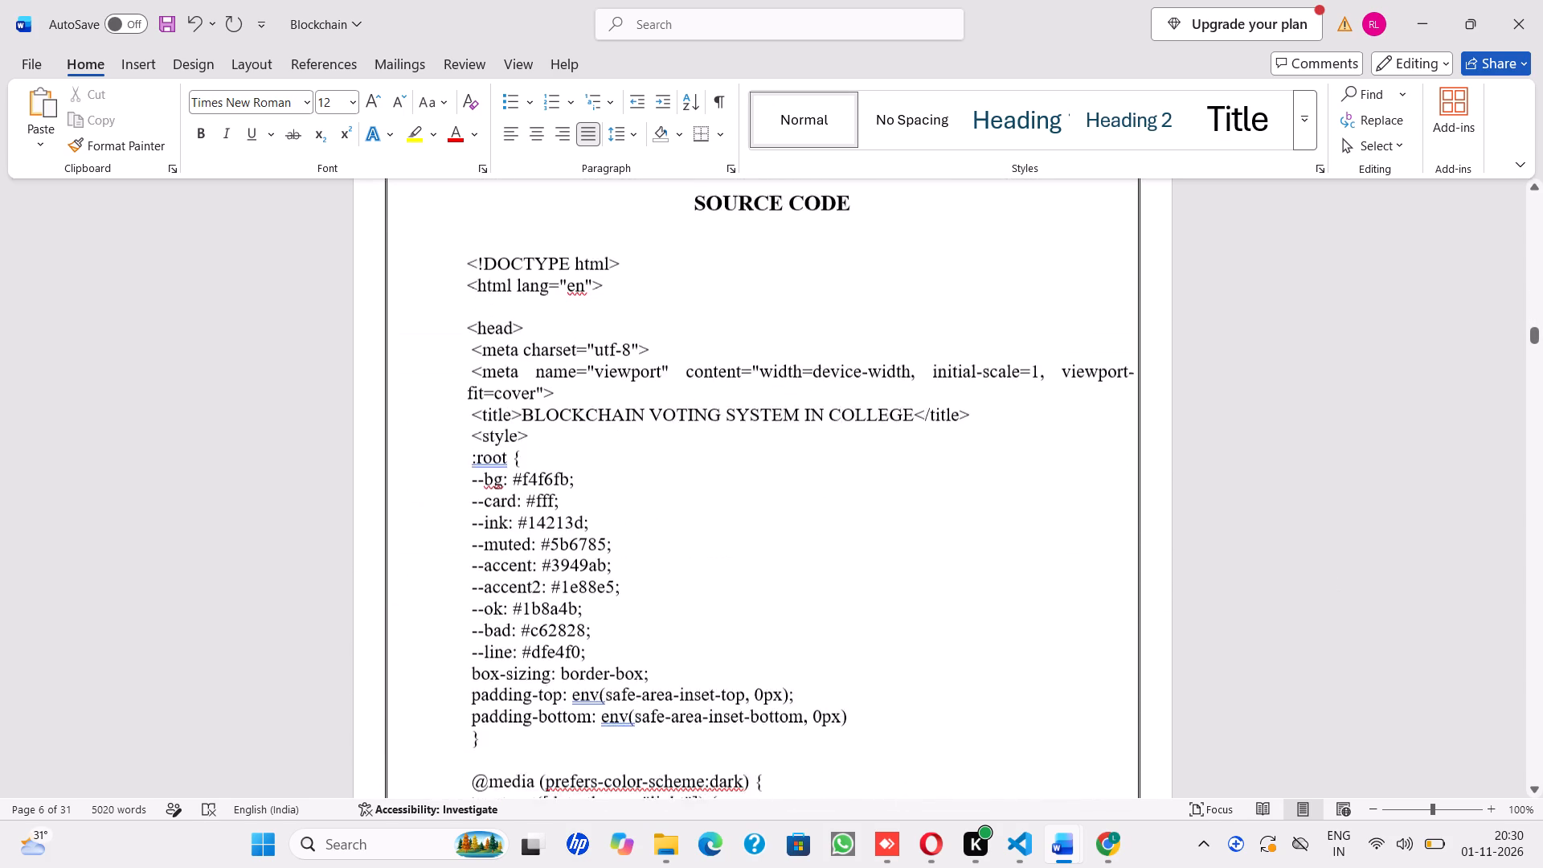
scroll(1339, 588, "down", 3)
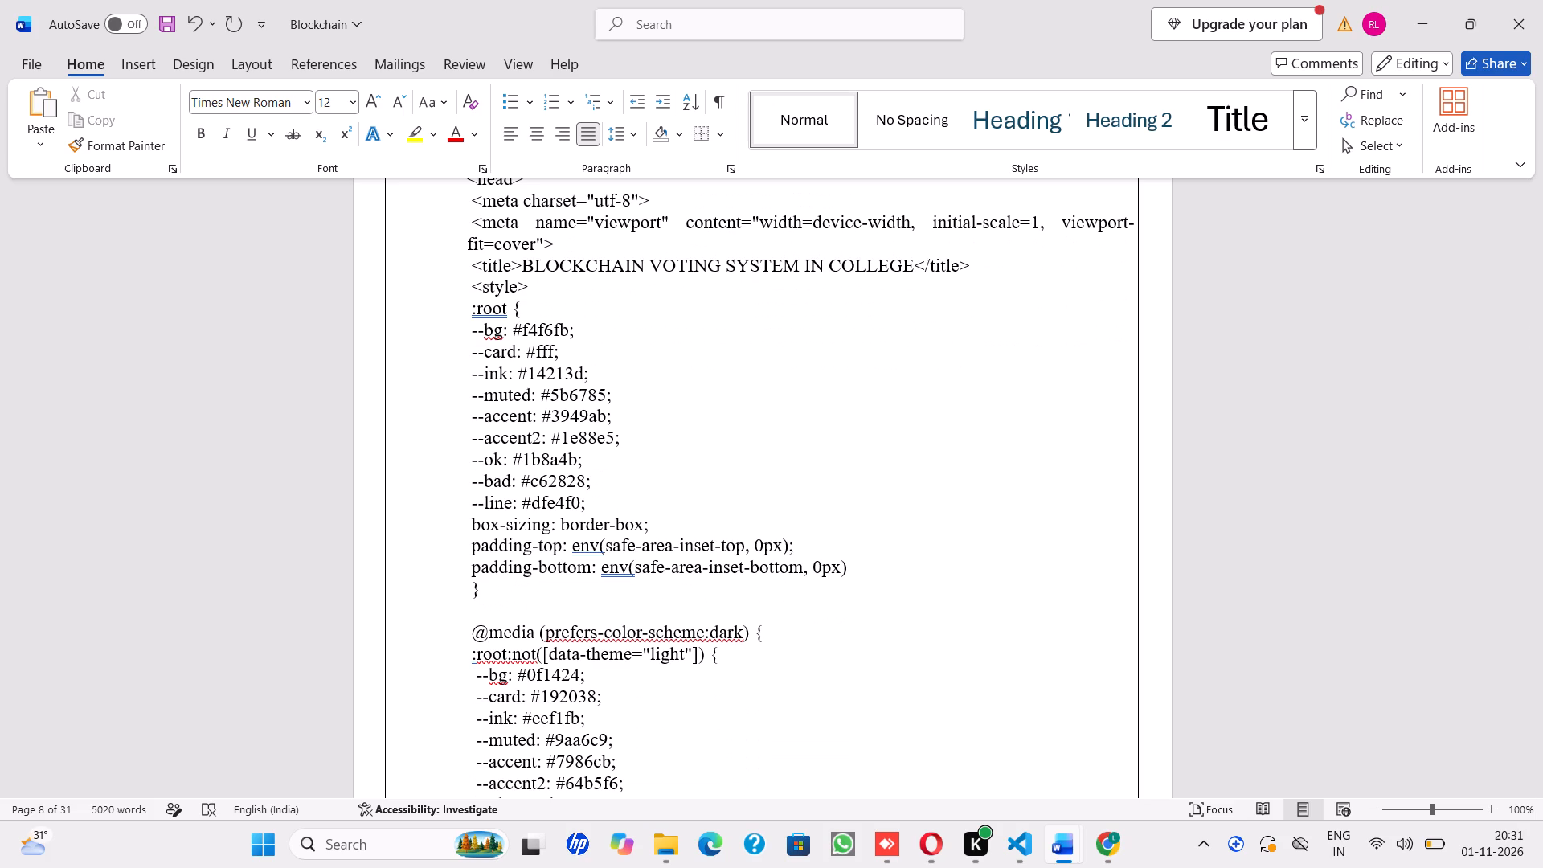
scroll(1336, 593, "down", 8)
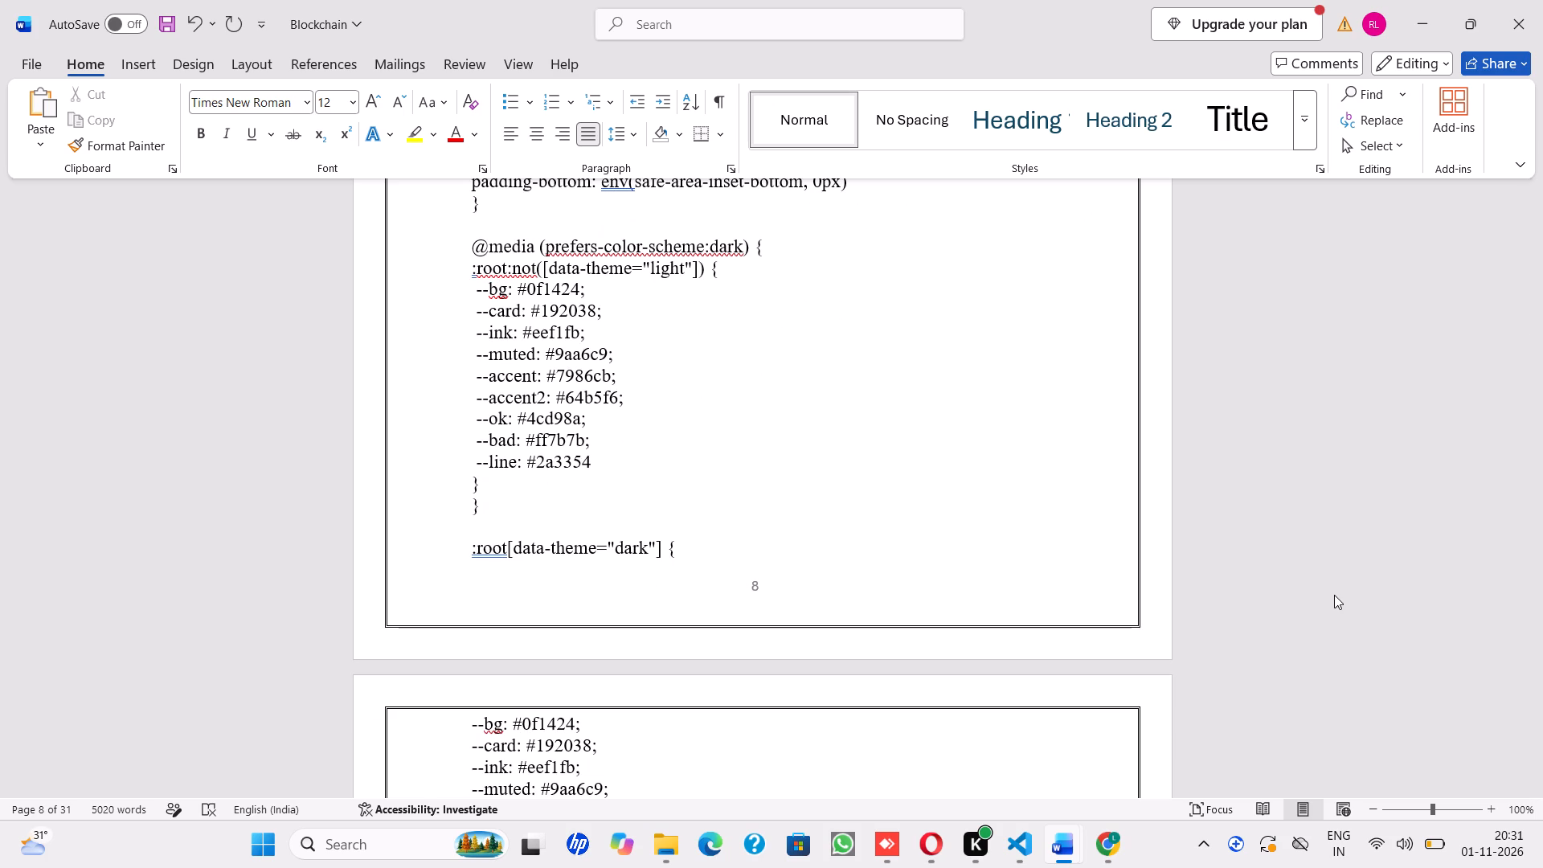
scroll(1326, 573, "down", 20)
scroll(1326, 573, "down", 13)
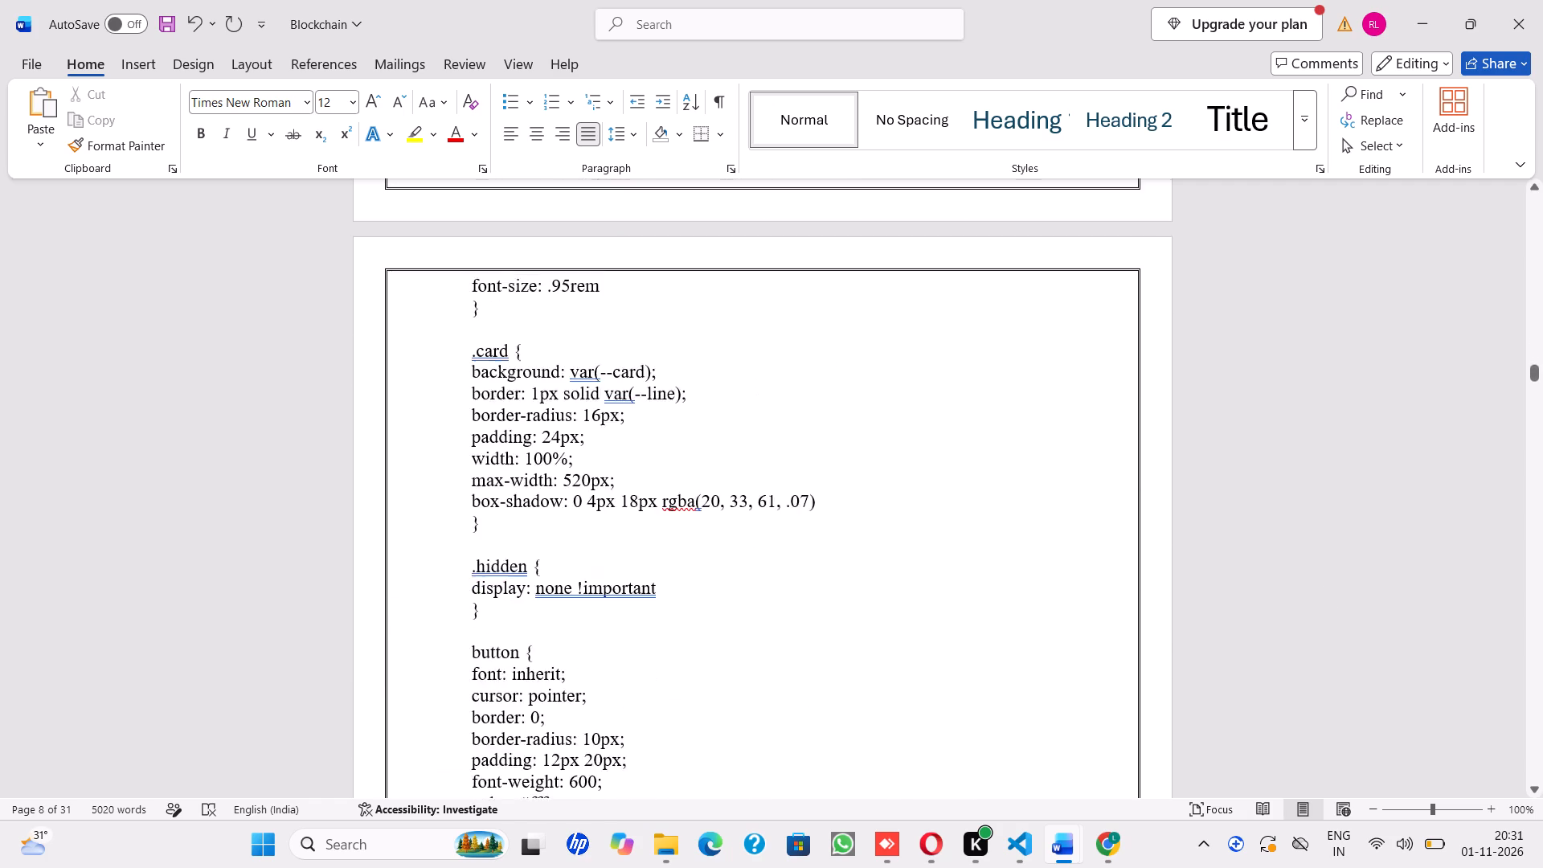
scroll(1330, 574, "down", 20)
scroll(1330, 574, "down", 20)
scroll(1330, 574, "down", 3)
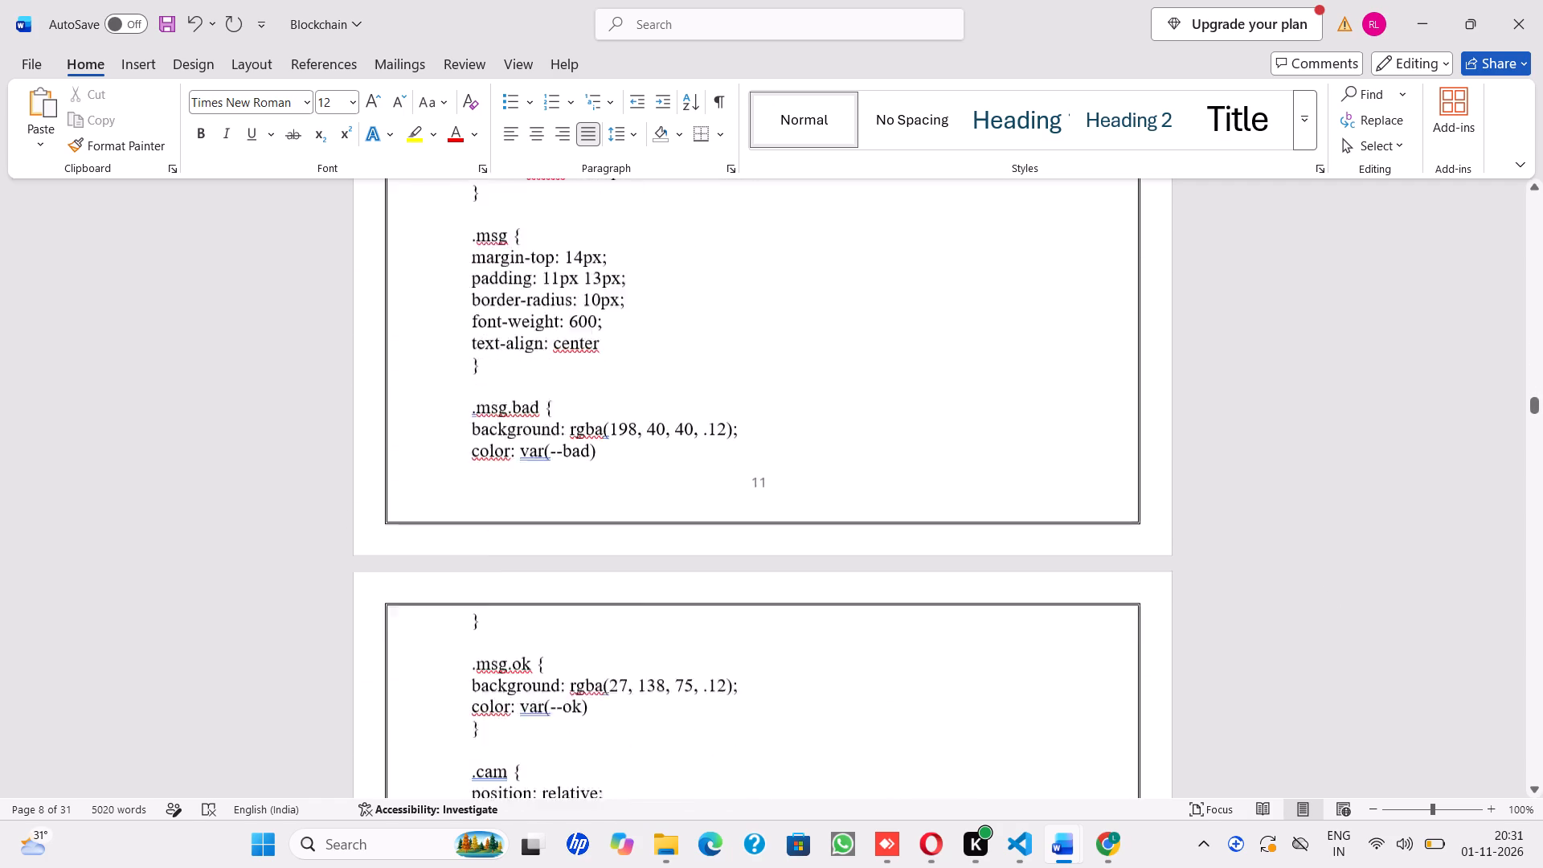
scroll(1333, 573, "down", 12)
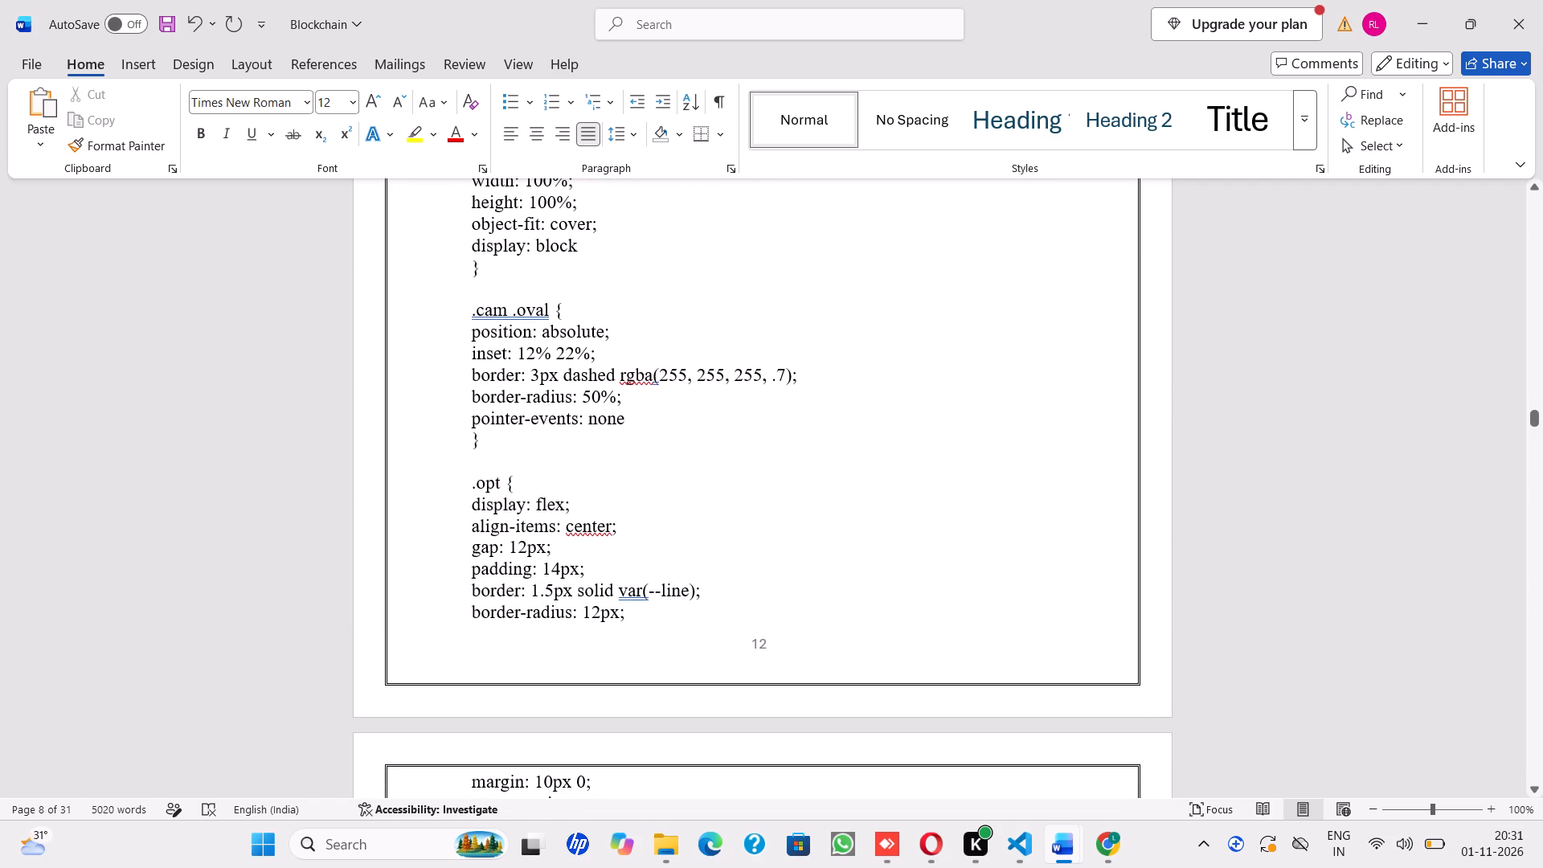
left_click(1539, 776)
triple_click(1539, 776)
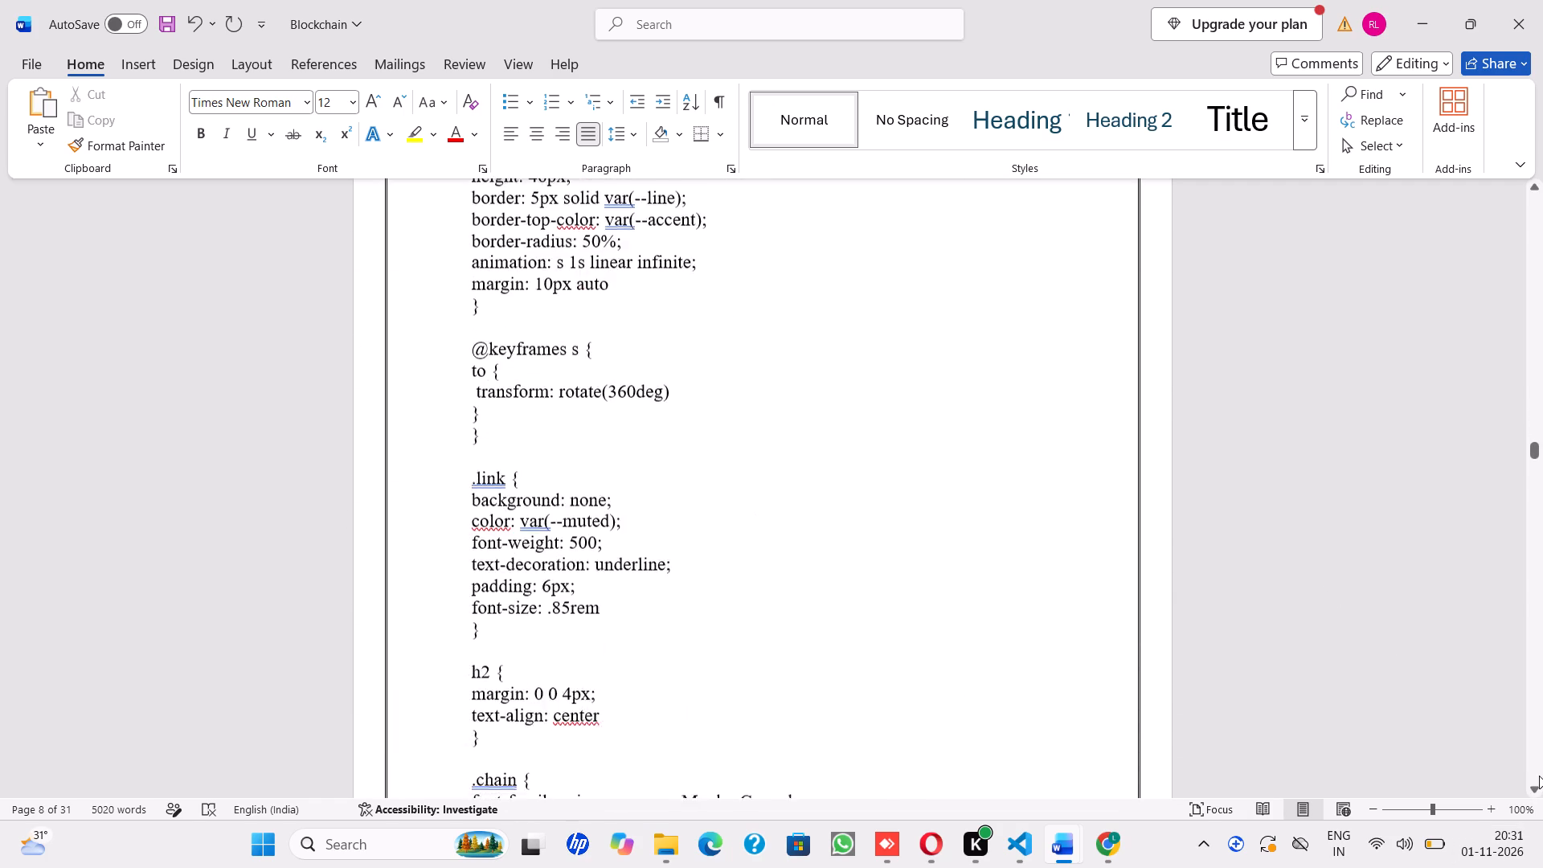
double_click(1539, 776)
scroll(1538, 776, "down", 14)
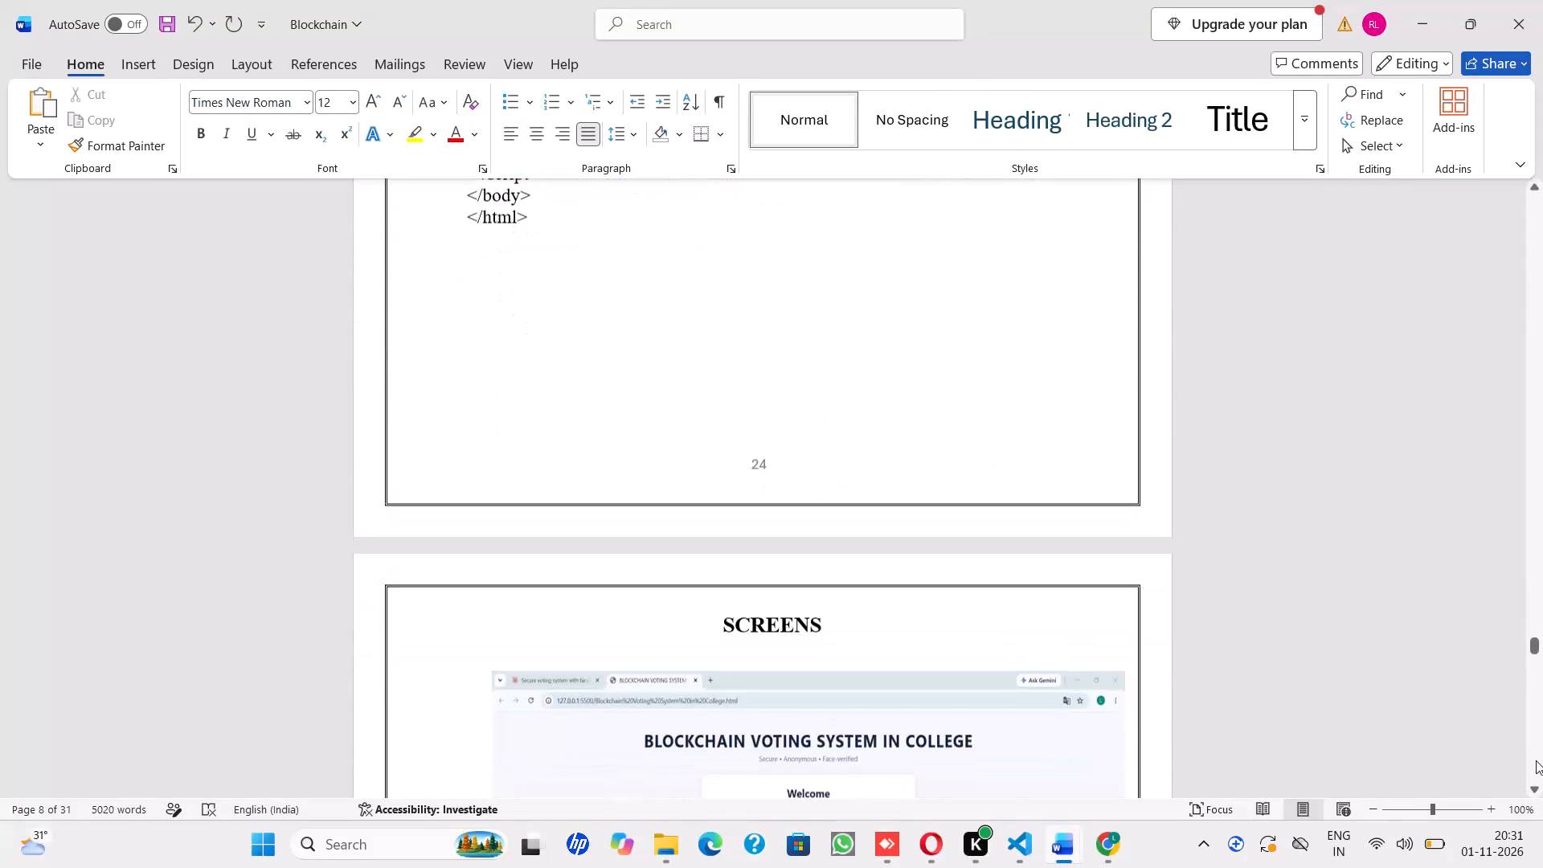
left_click(1536, 761)
Insert the word OUTPUT and a space before SCREENS in the heading on page 25.
scroll(1537, 761, "up", 10)
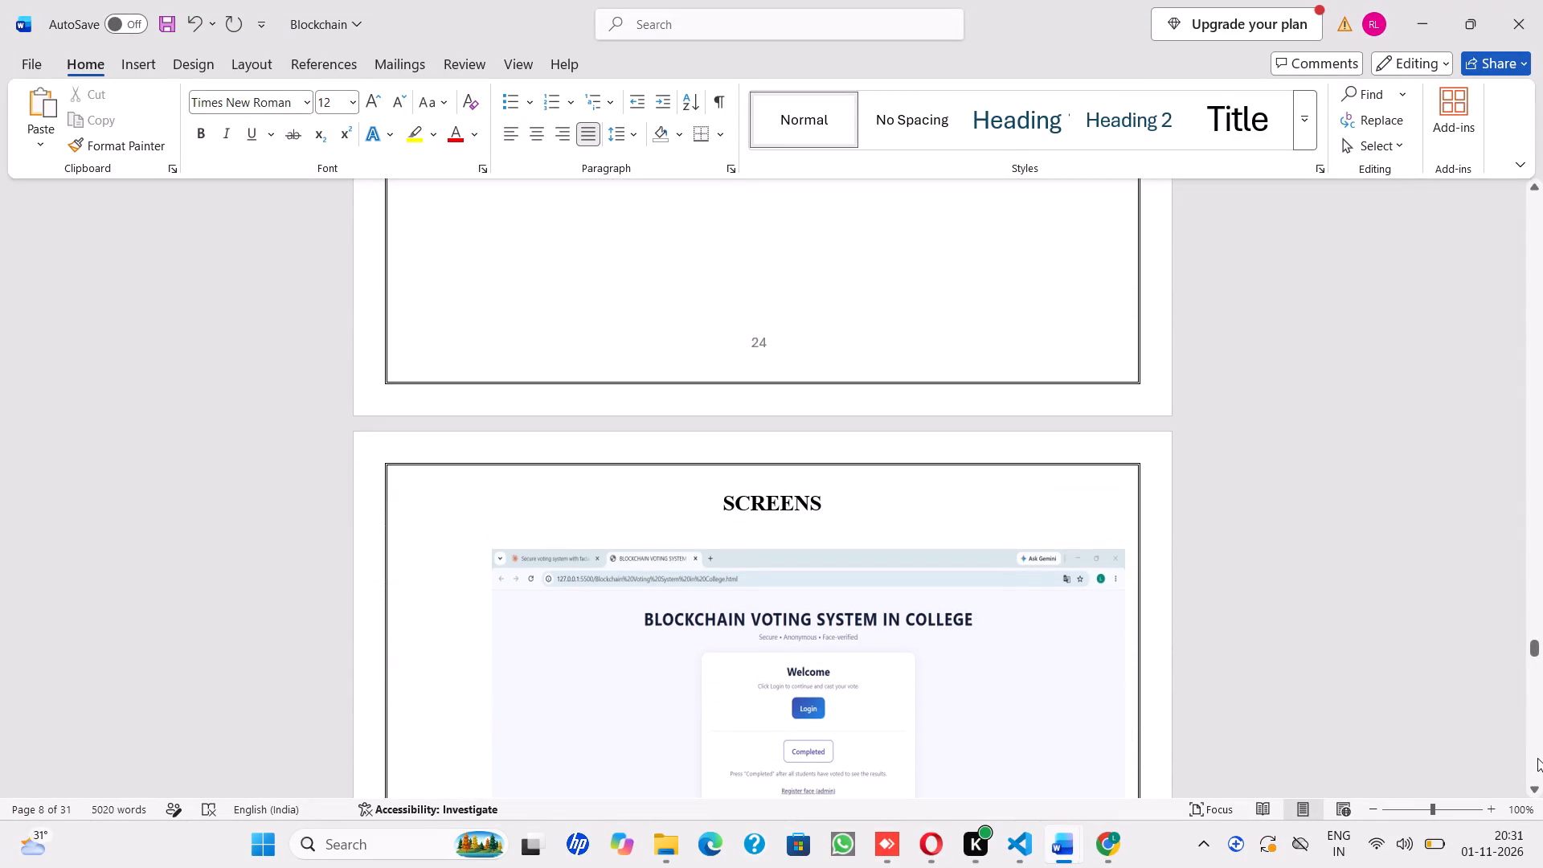
scroll(1542, 769, "down", 7)
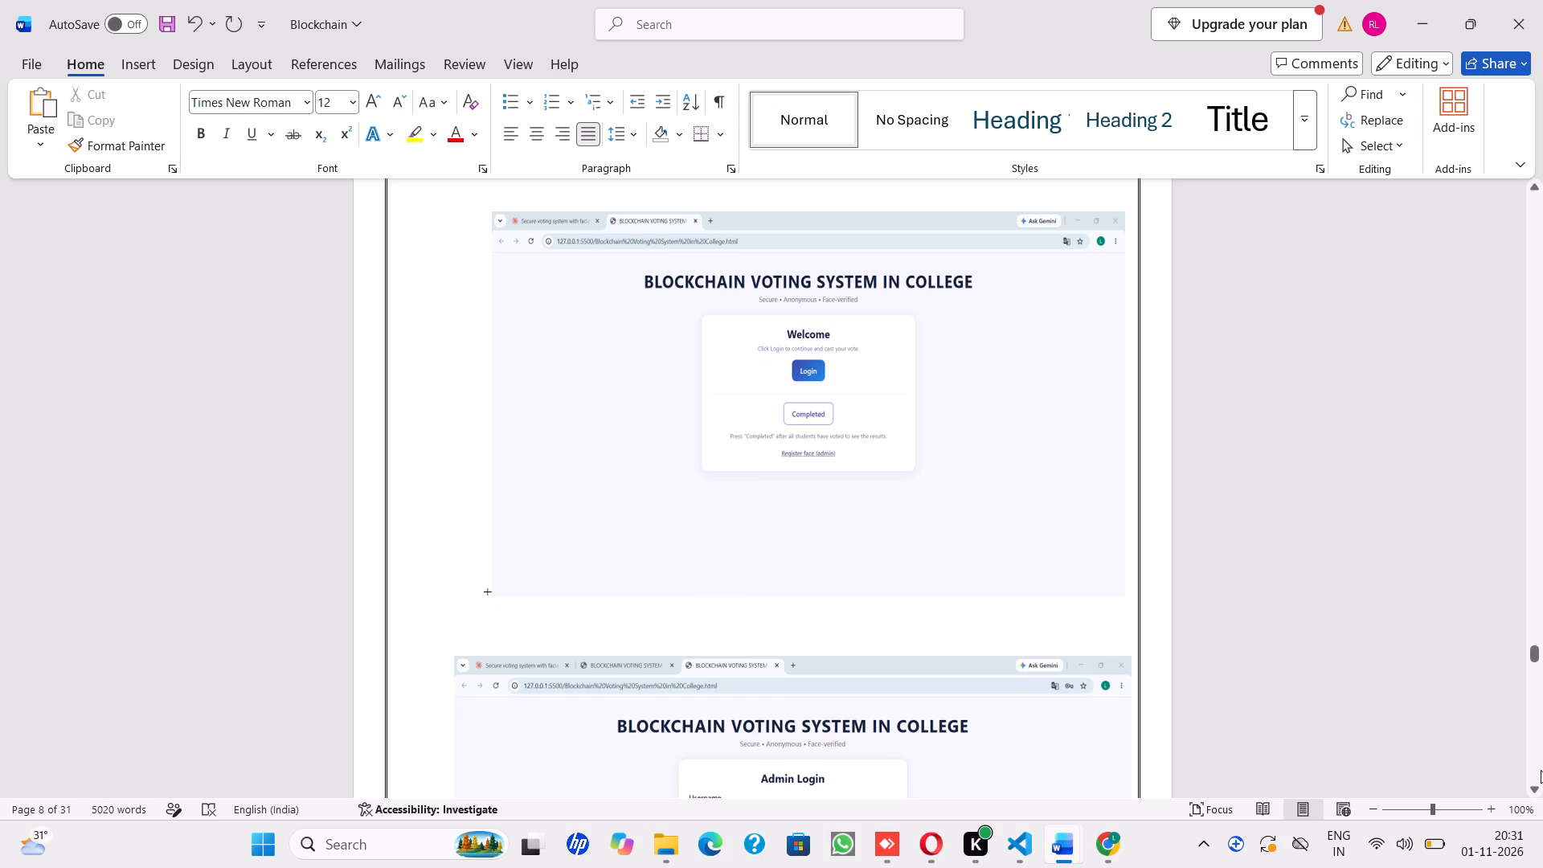
scroll(1524, 727, "up", 3)
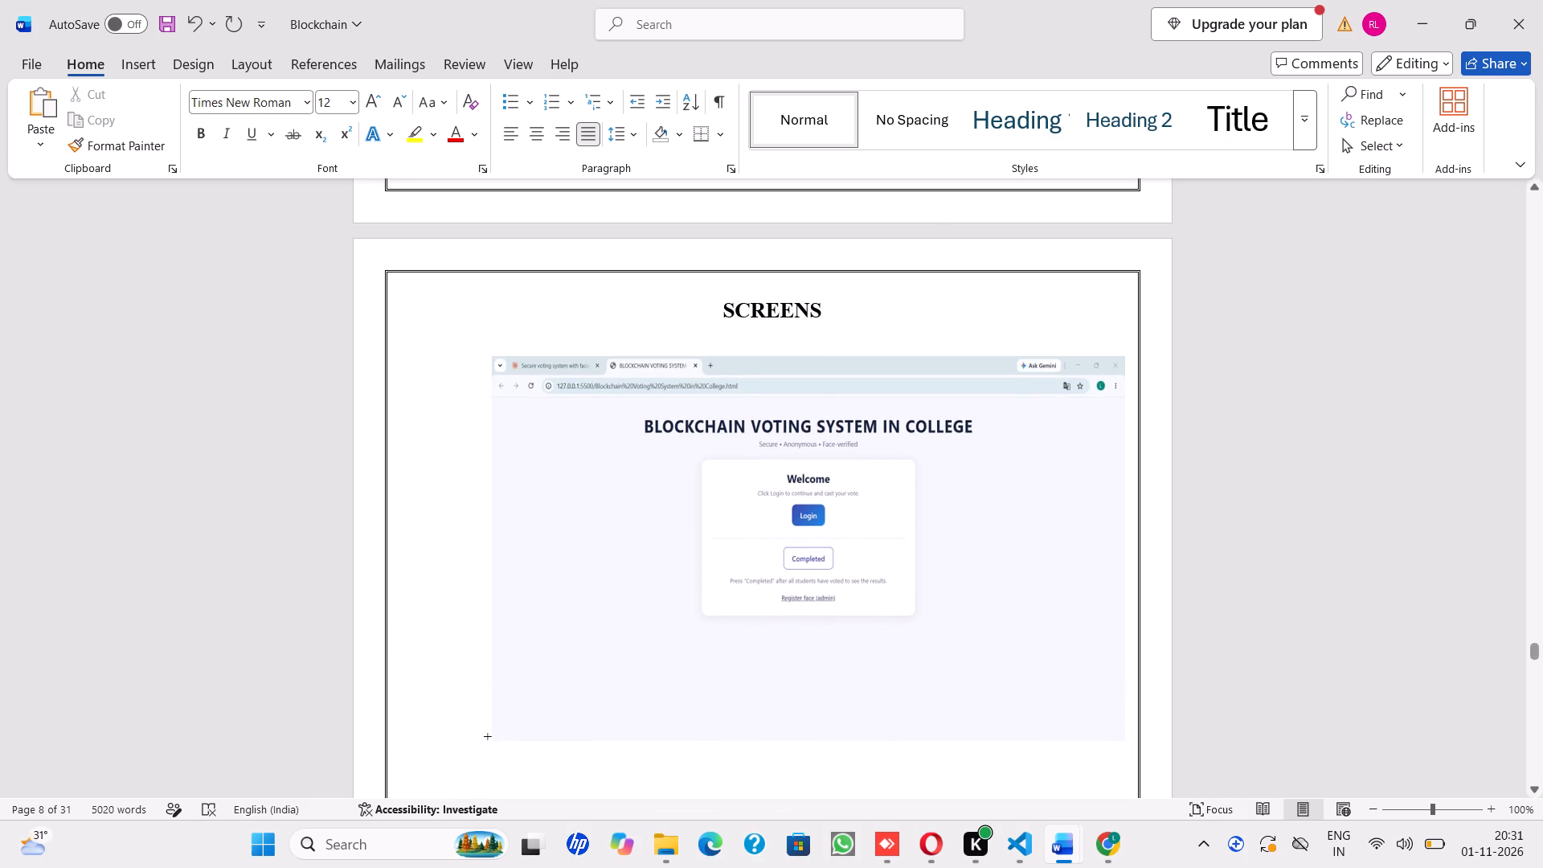
left_click(710, 307)
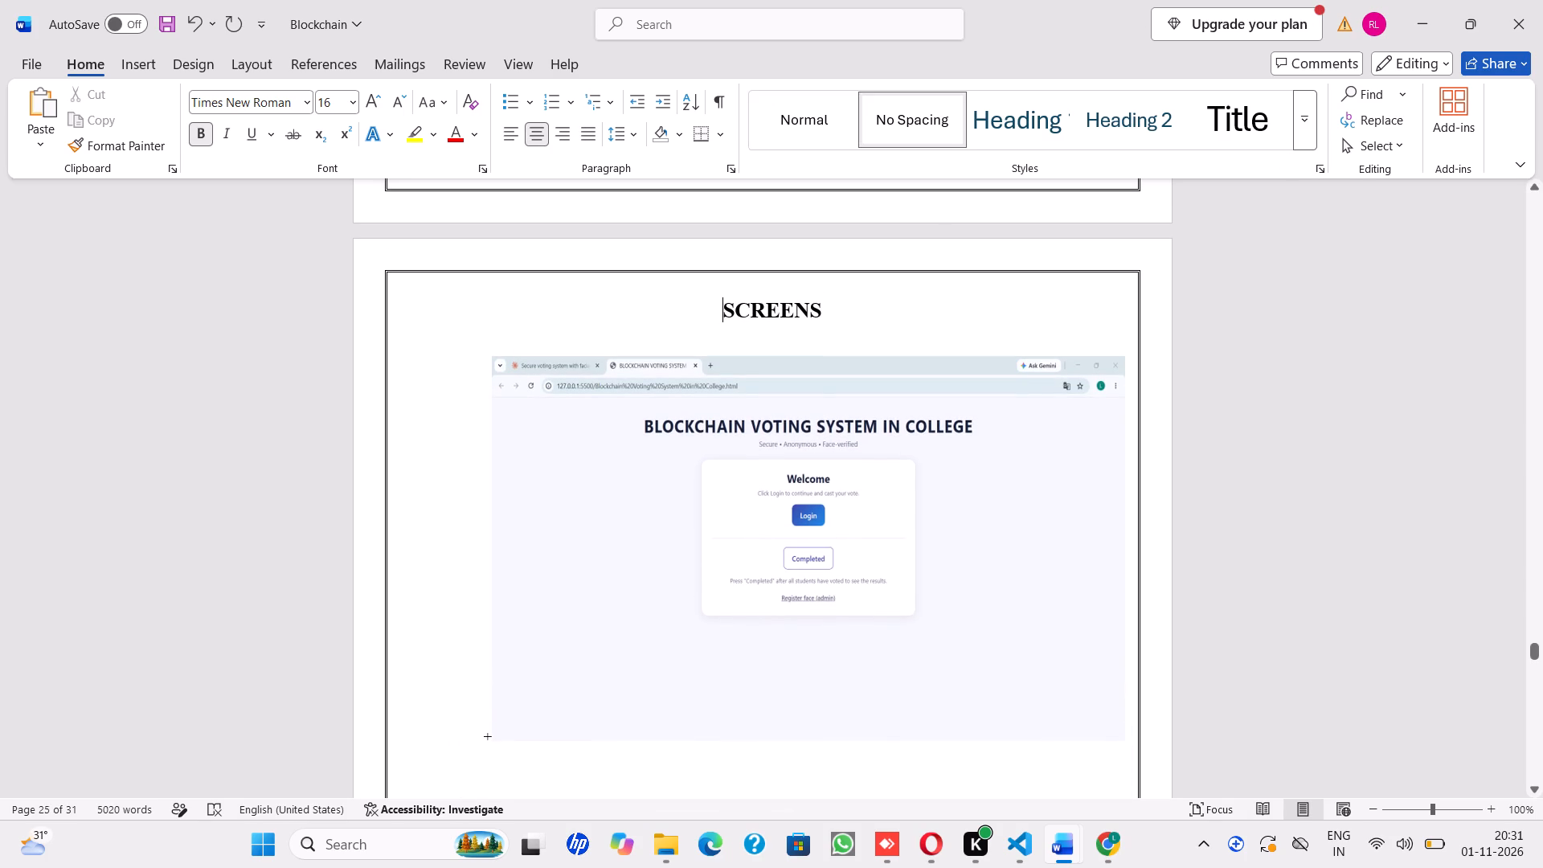
type("OUTPUT")
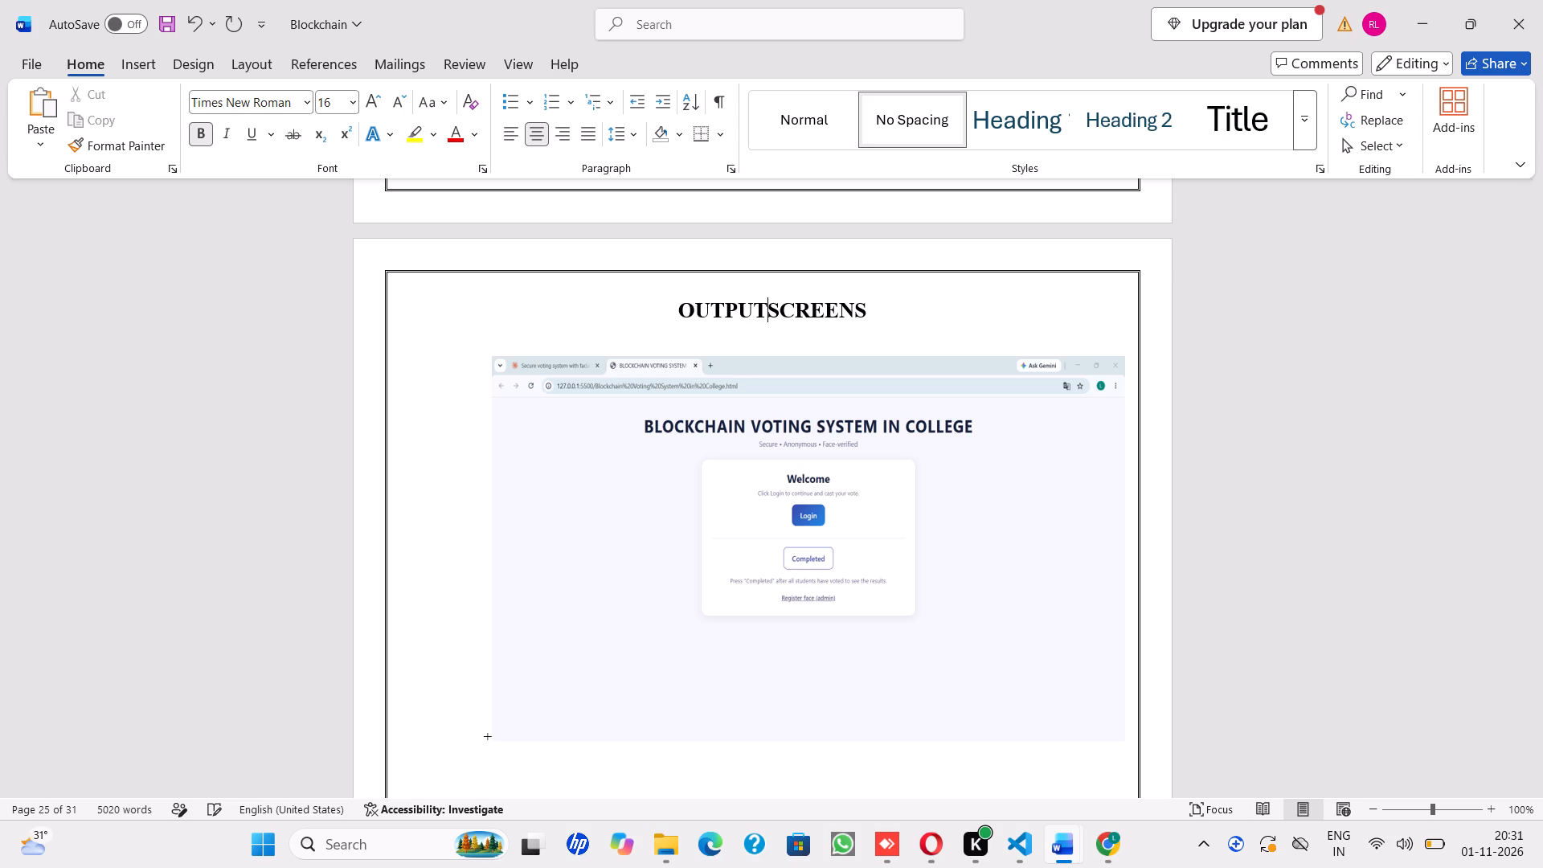
key("space")
Examine the output screenshots, the Conclusion and the Bibliography through to the end of the document.
scroll(765, 334, "down", 4)
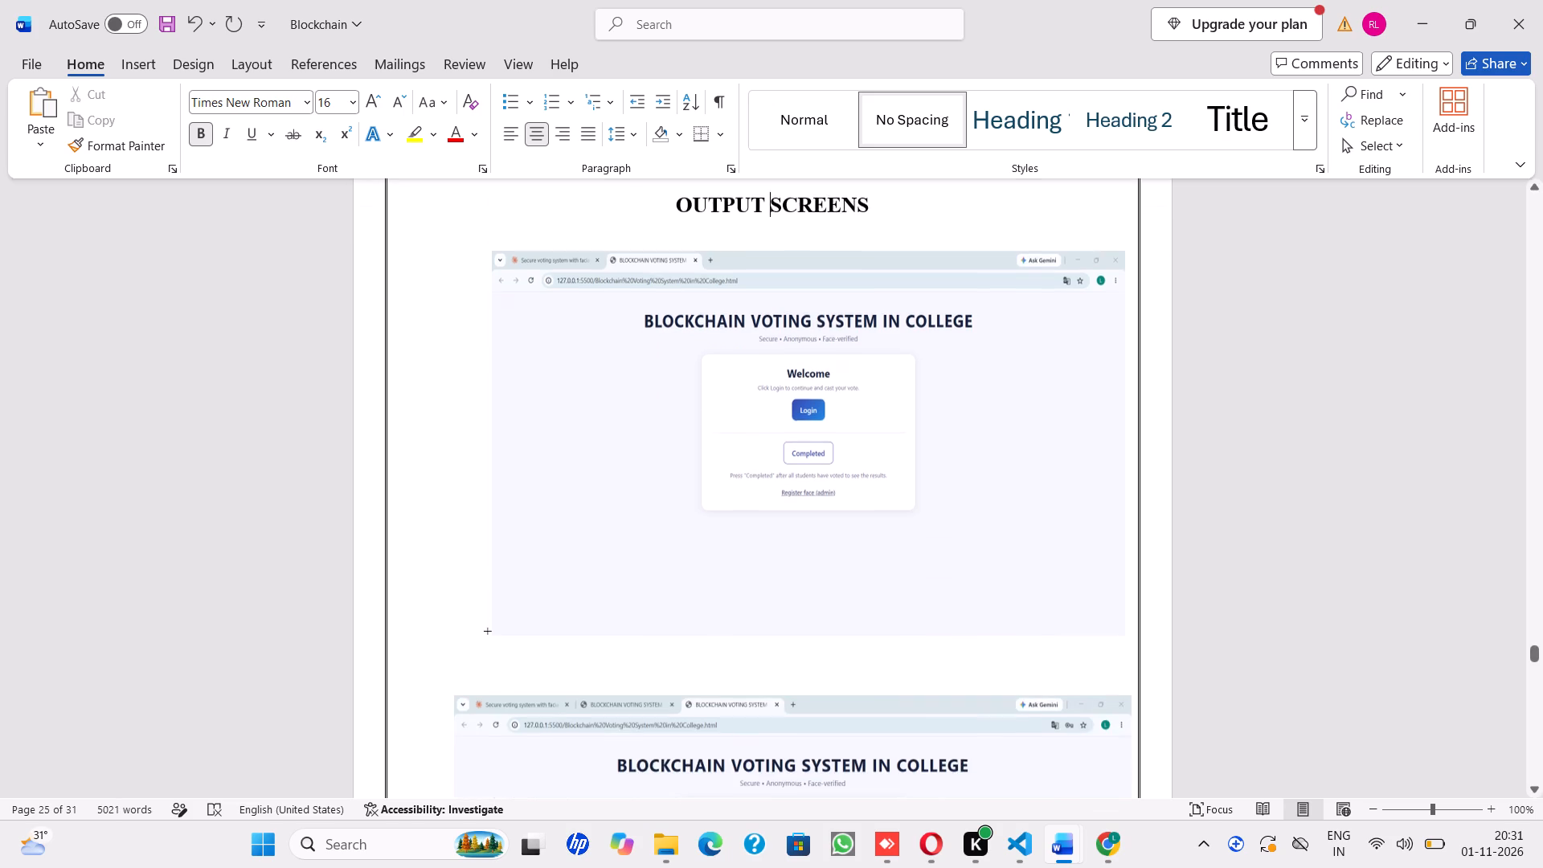
scroll(785, 377, "down", 4)
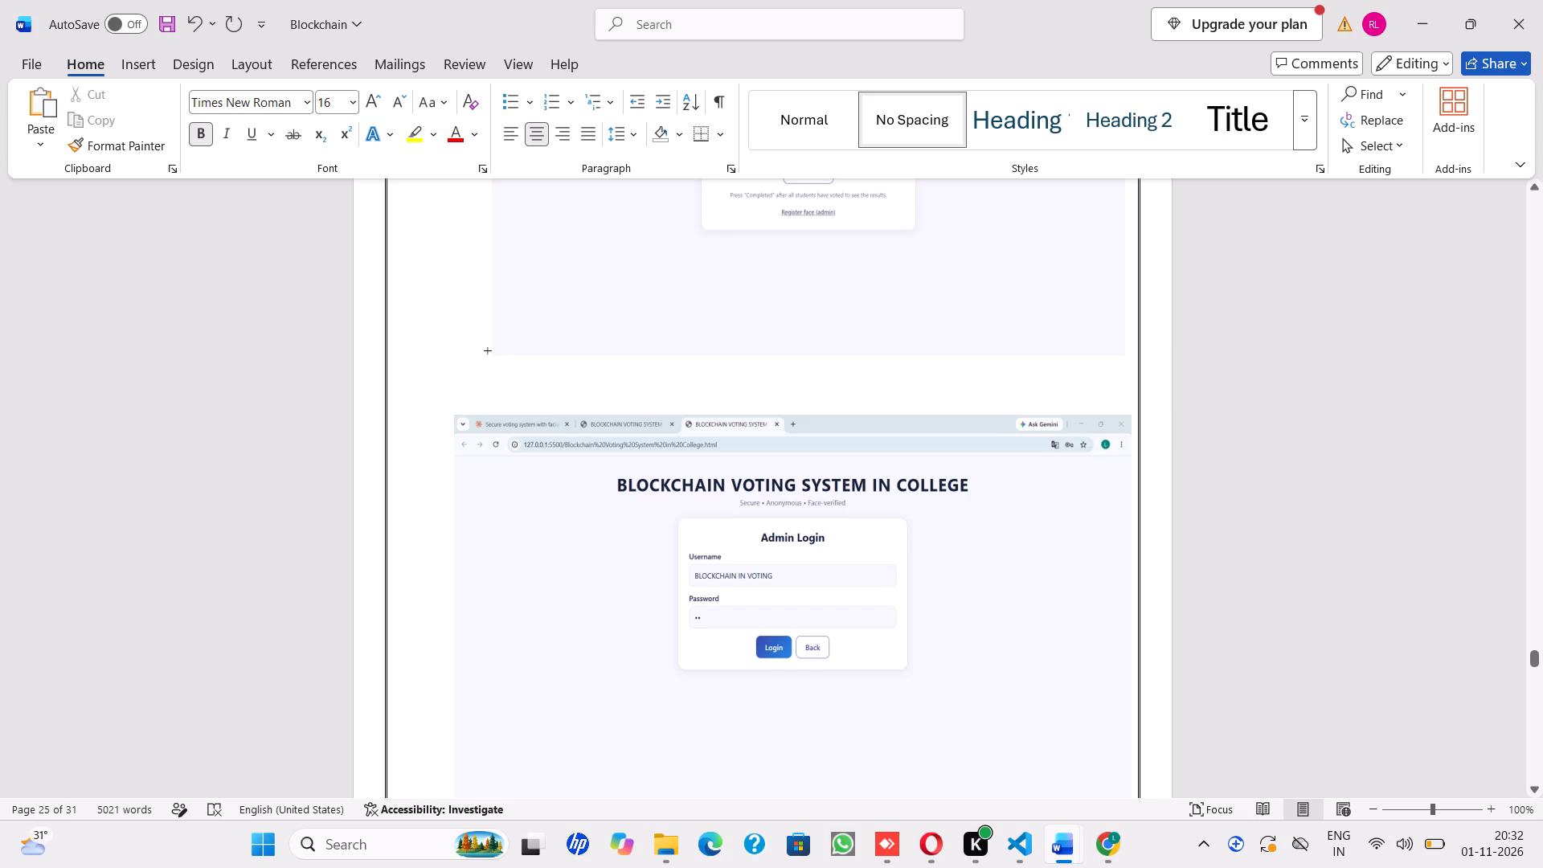
scroll(784, 385, "down", 6)
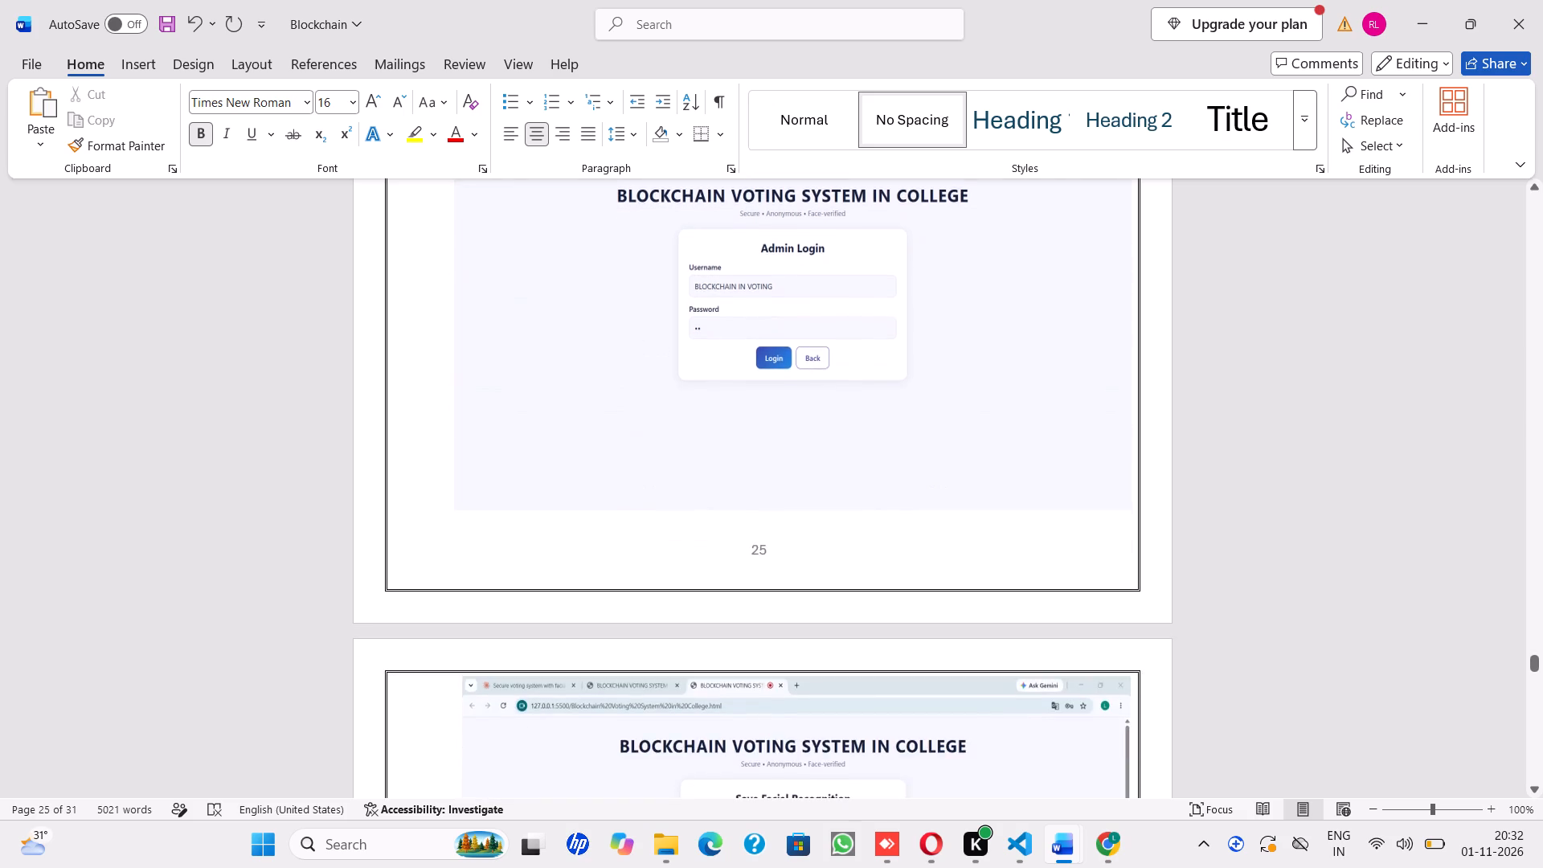
scroll(787, 388, "up", 20)
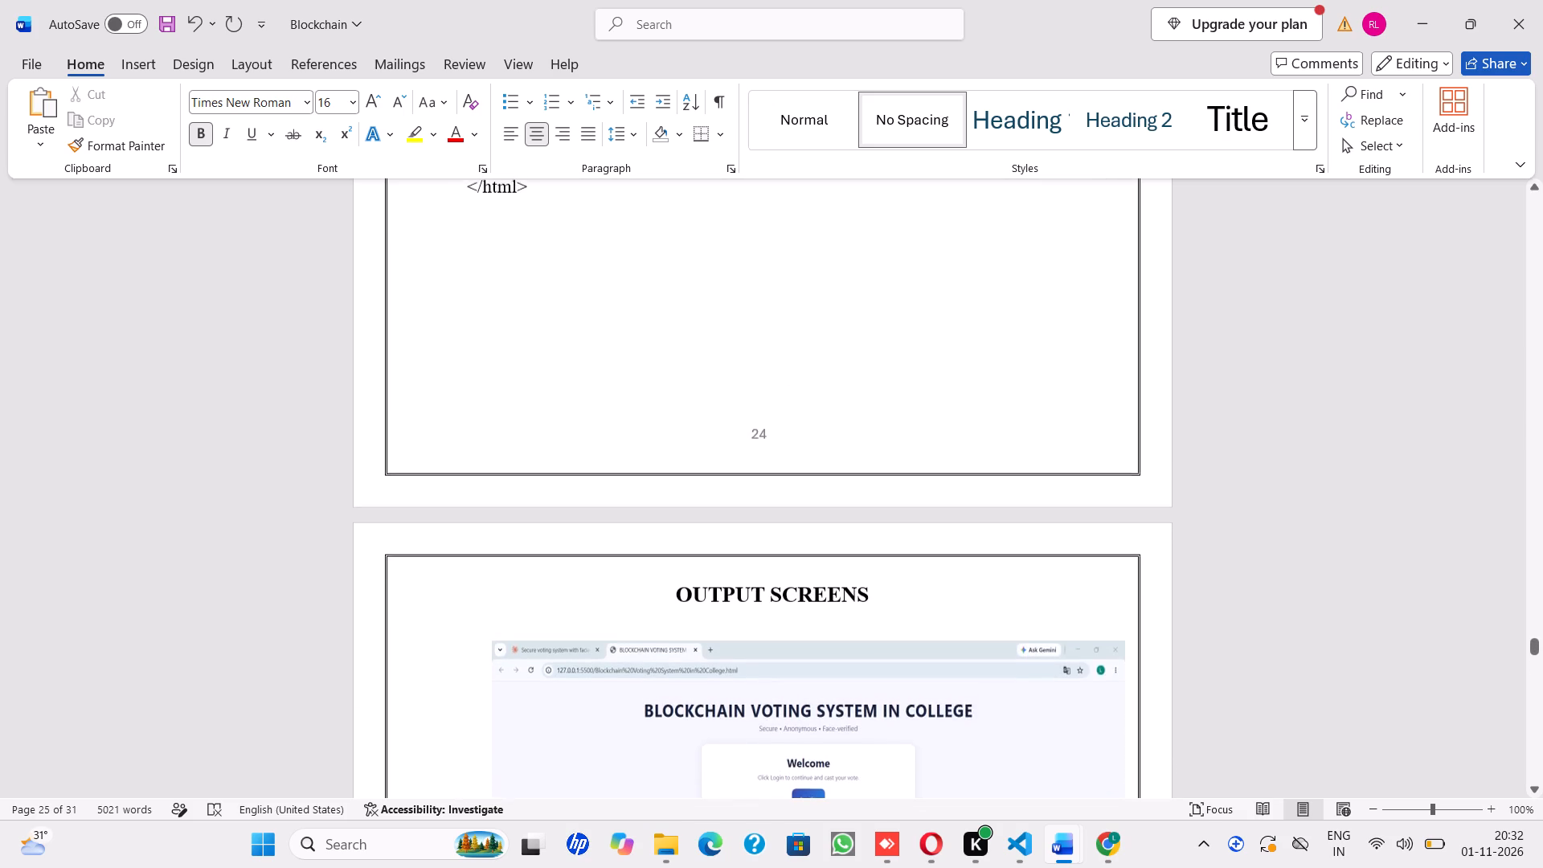
scroll(788, 383, "down", 7)
scroll(790, 384, "down", 19)
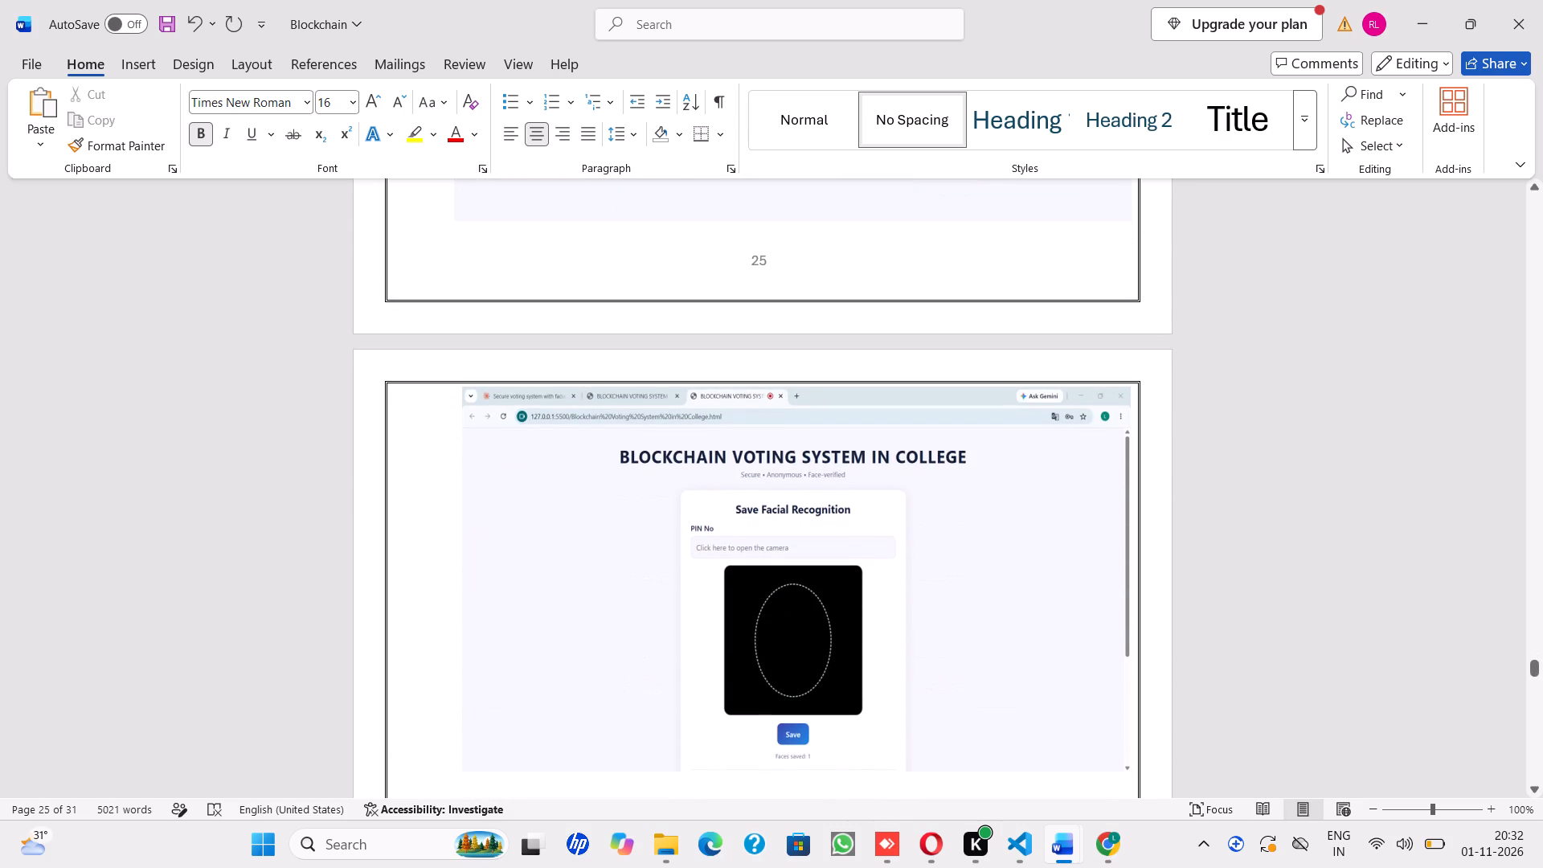
scroll(741, 350, "down", 7)
scroll(748, 371, "down", 20)
scroll(748, 371, "down", 5)
scroll(749, 371, "down", 20)
scroll(749, 371, "down", 12)
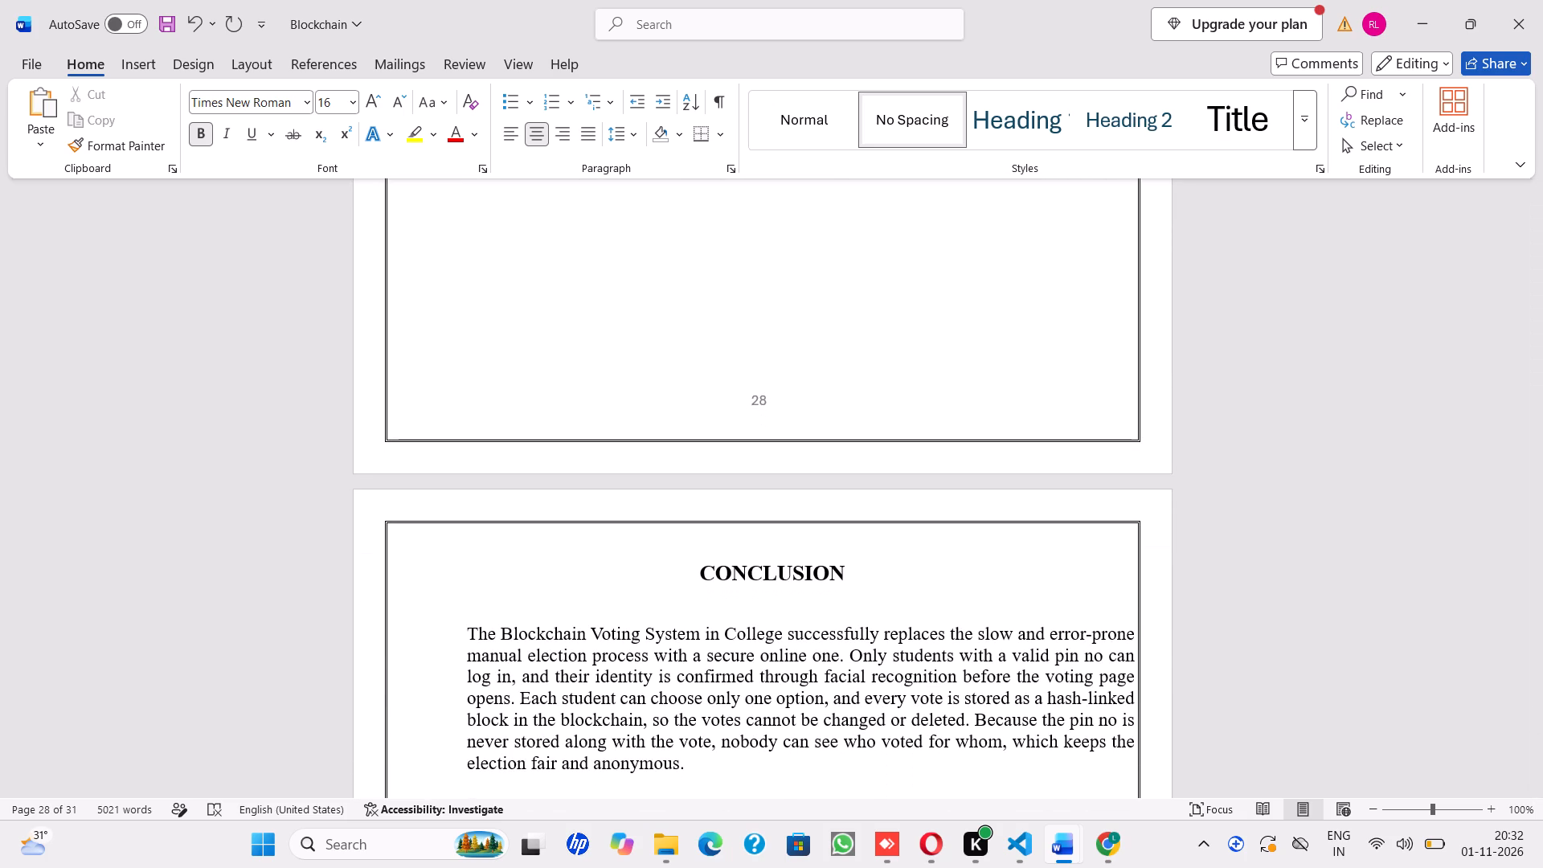
scroll(734, 381, "down", 6)
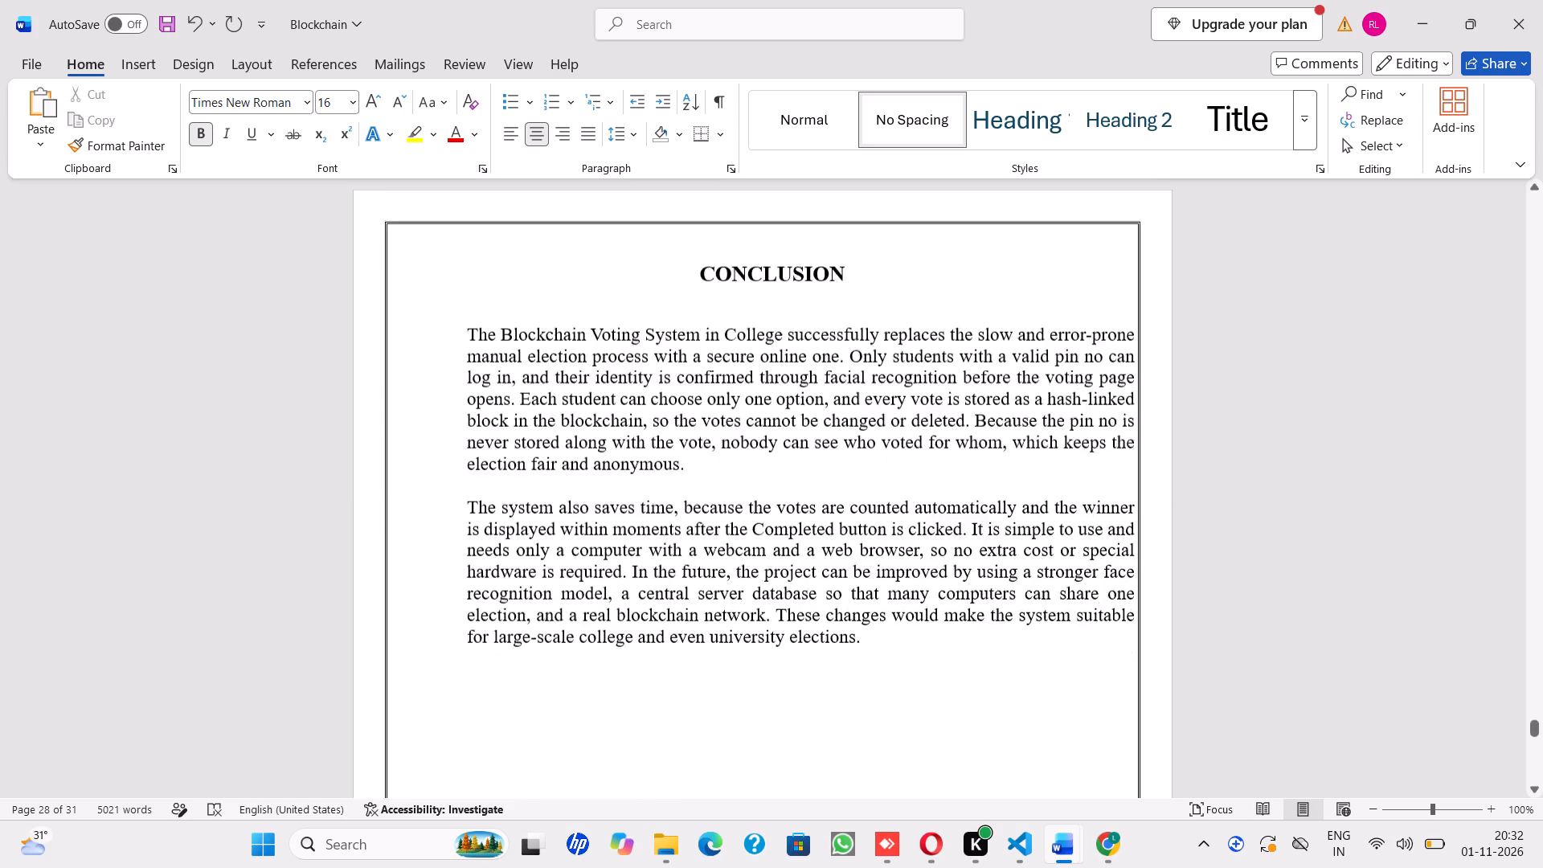
scroll(742, 390, "down", 16)
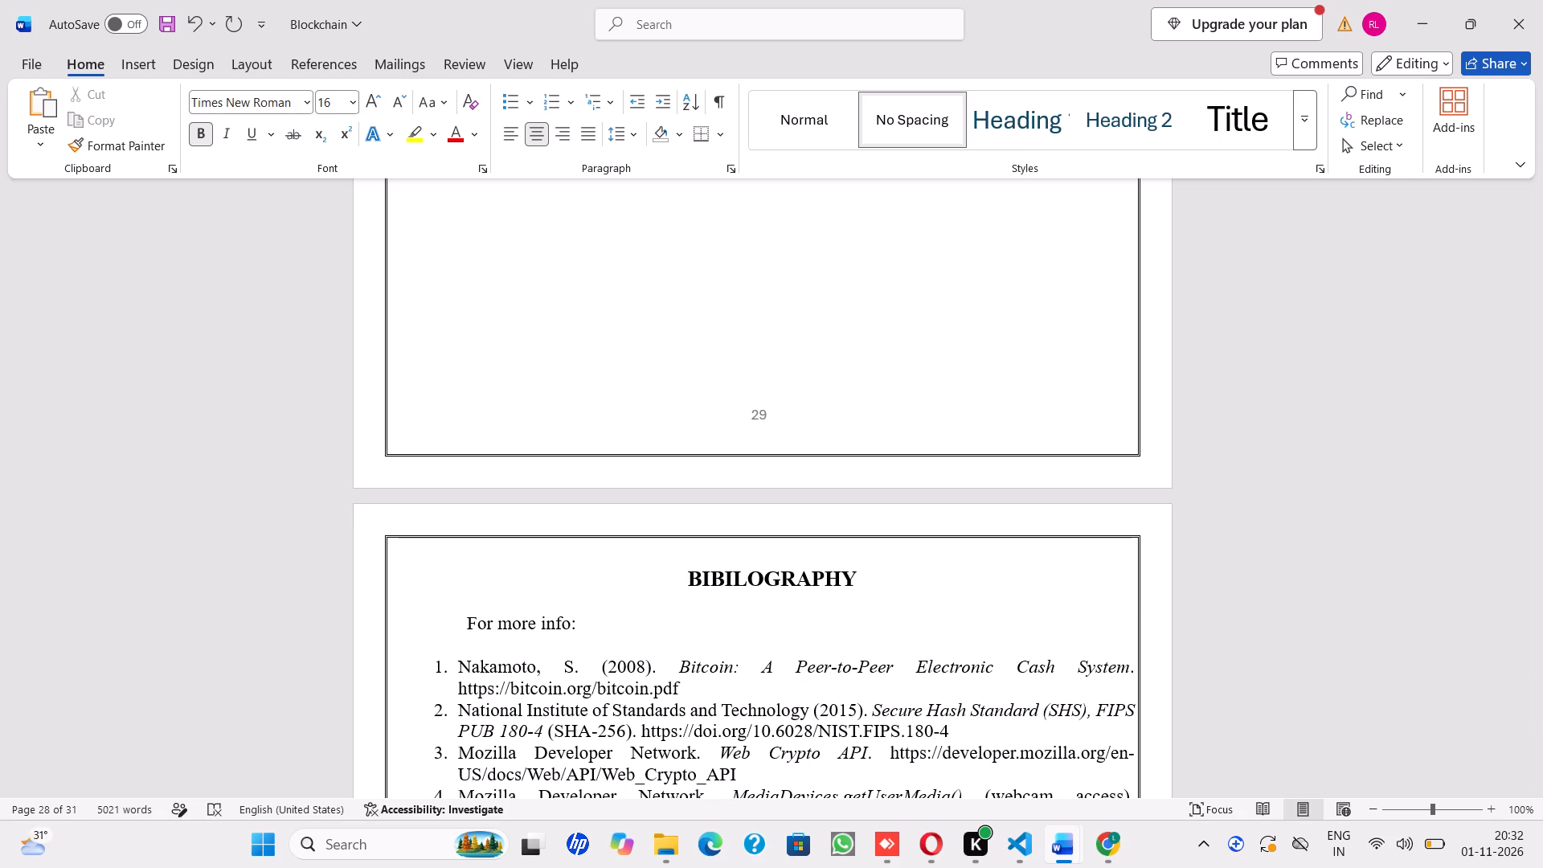
scroll(731, 353, "down", 20)
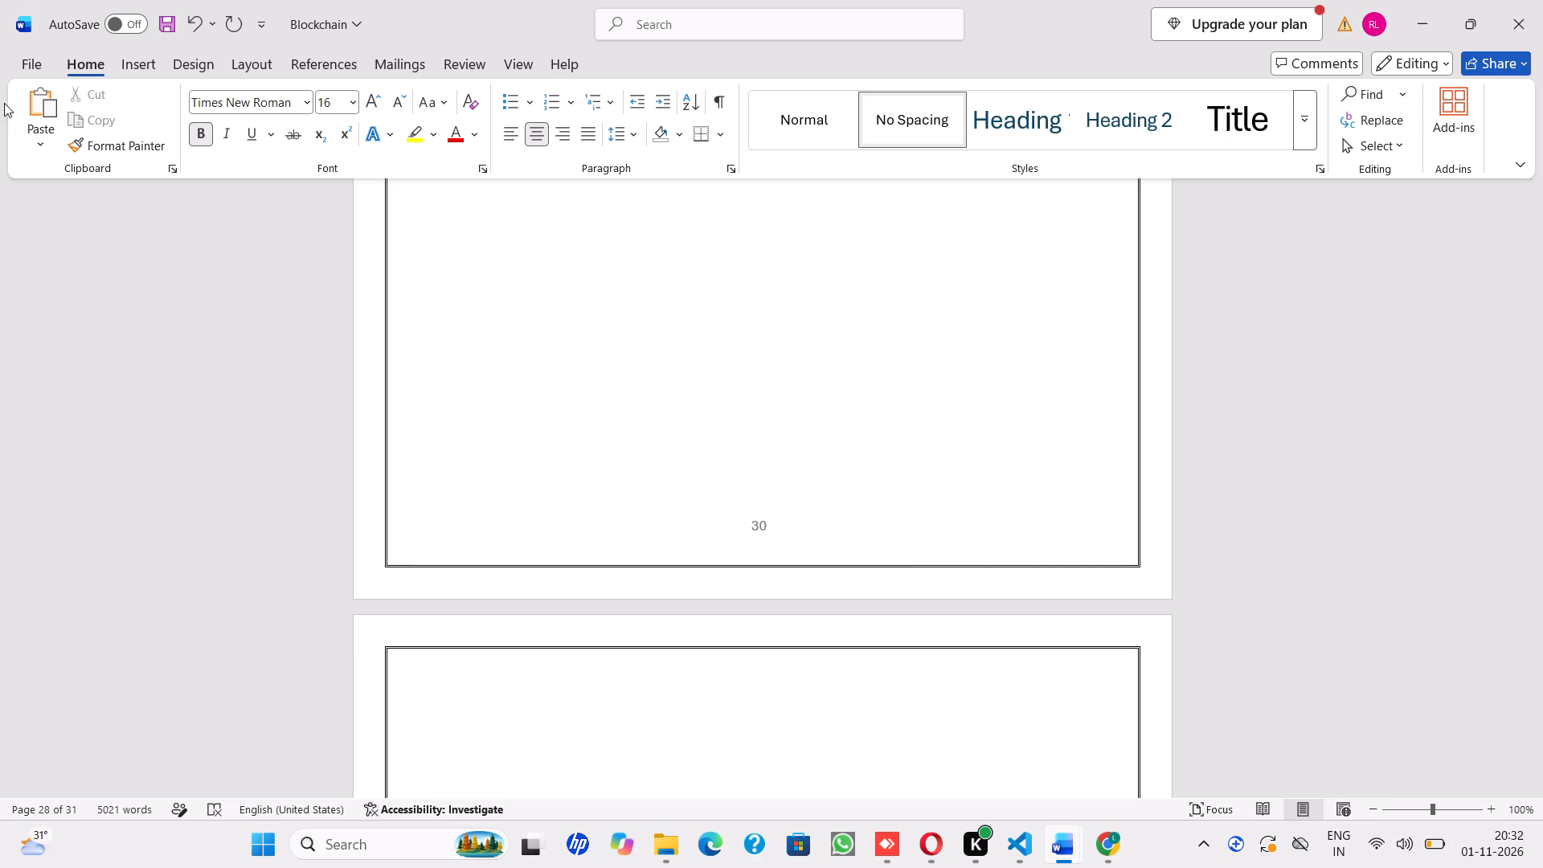
Open the recent document Blockchain abs (1) and examine its pages through to the topic list on the Content page.
left_click(30, 68)
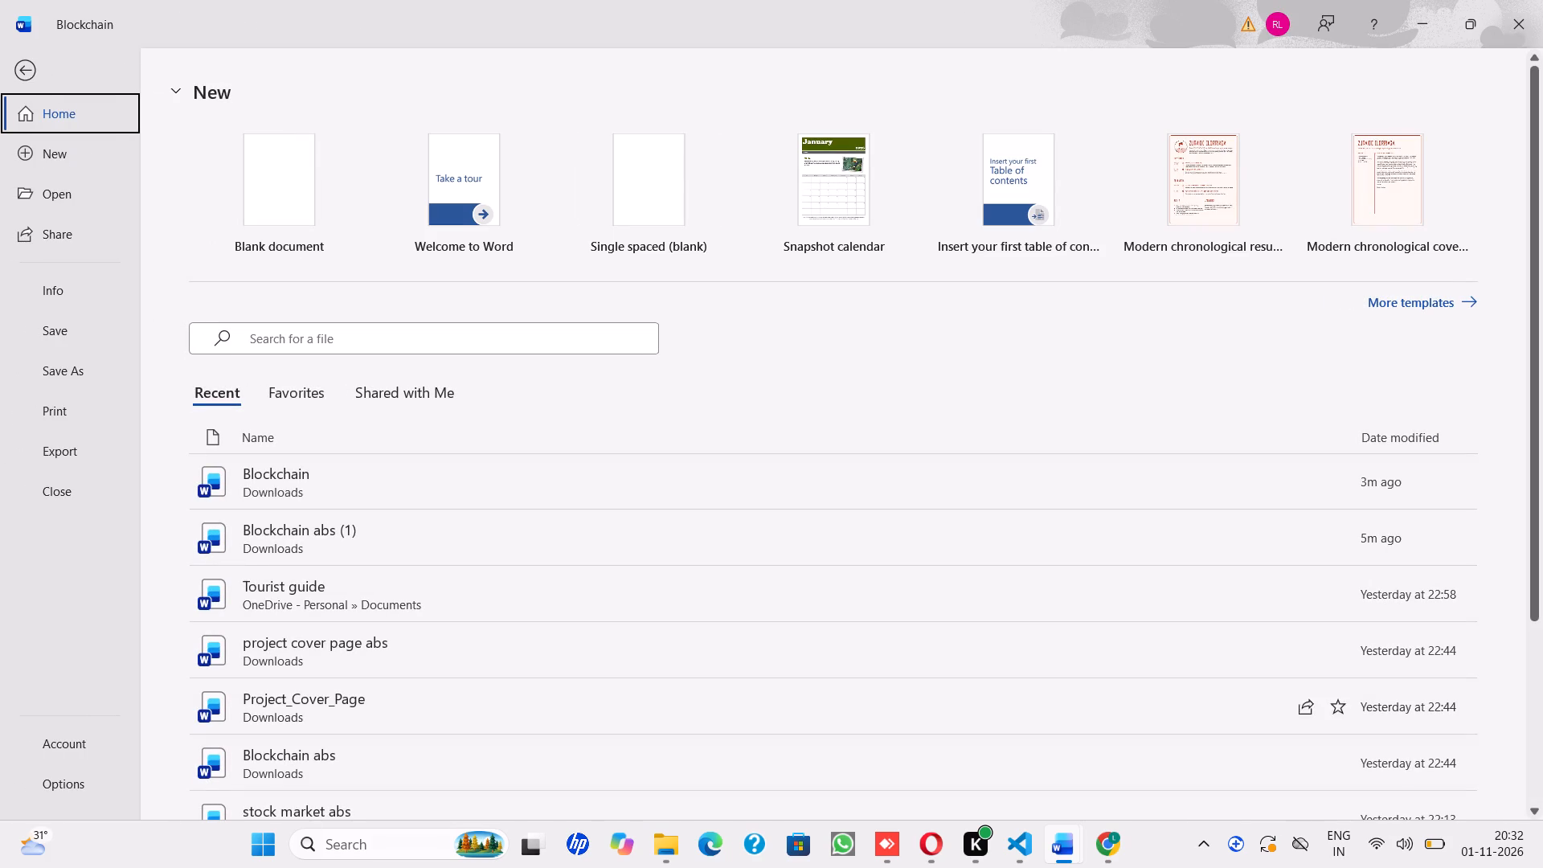
left_click(415, 545)
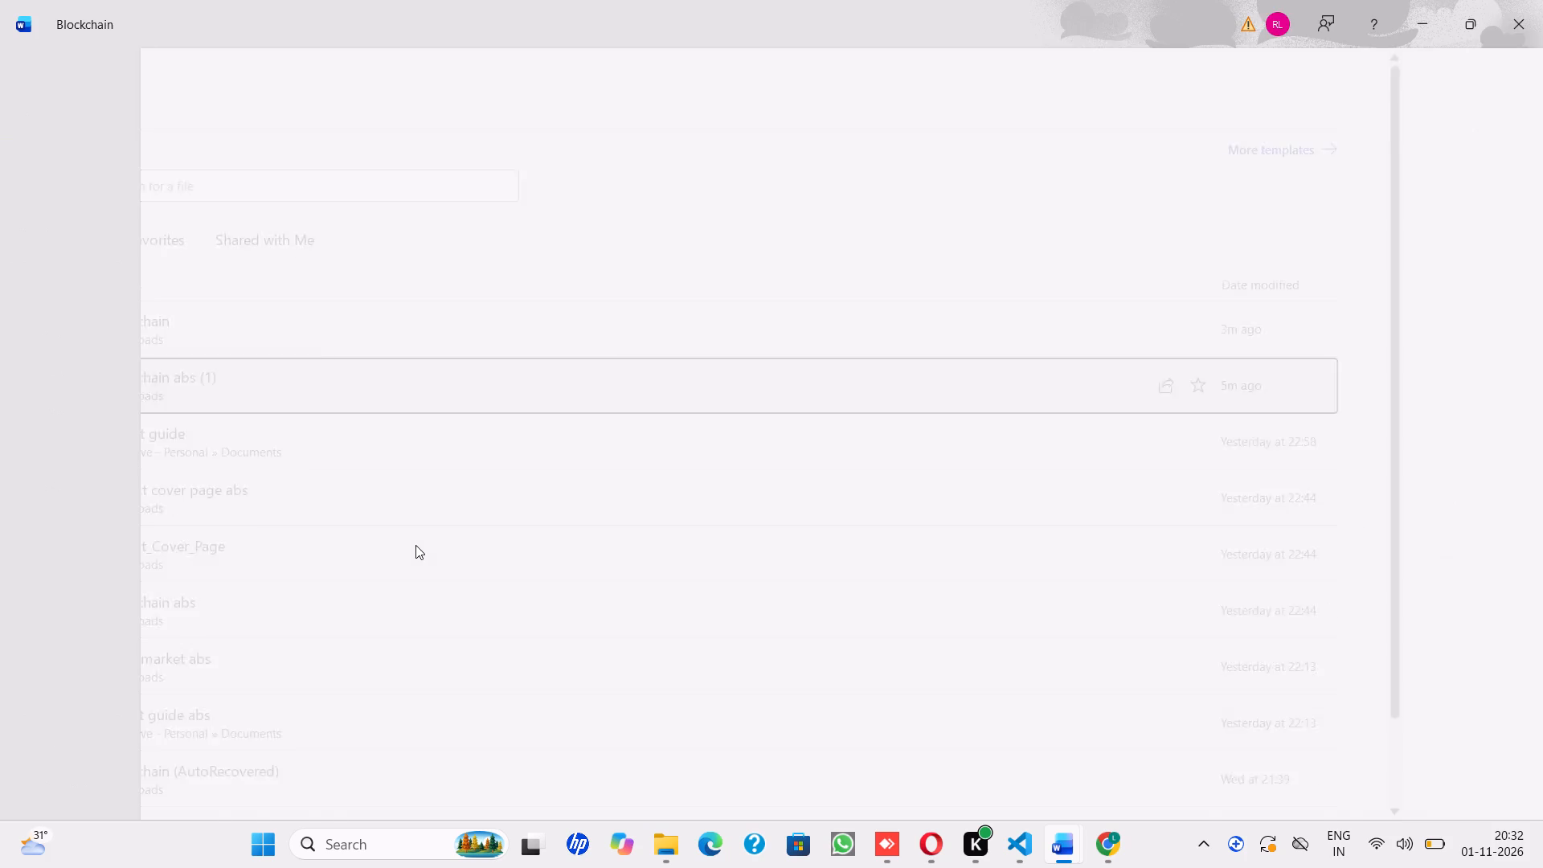
scroll(1542, 717, "down", 8)
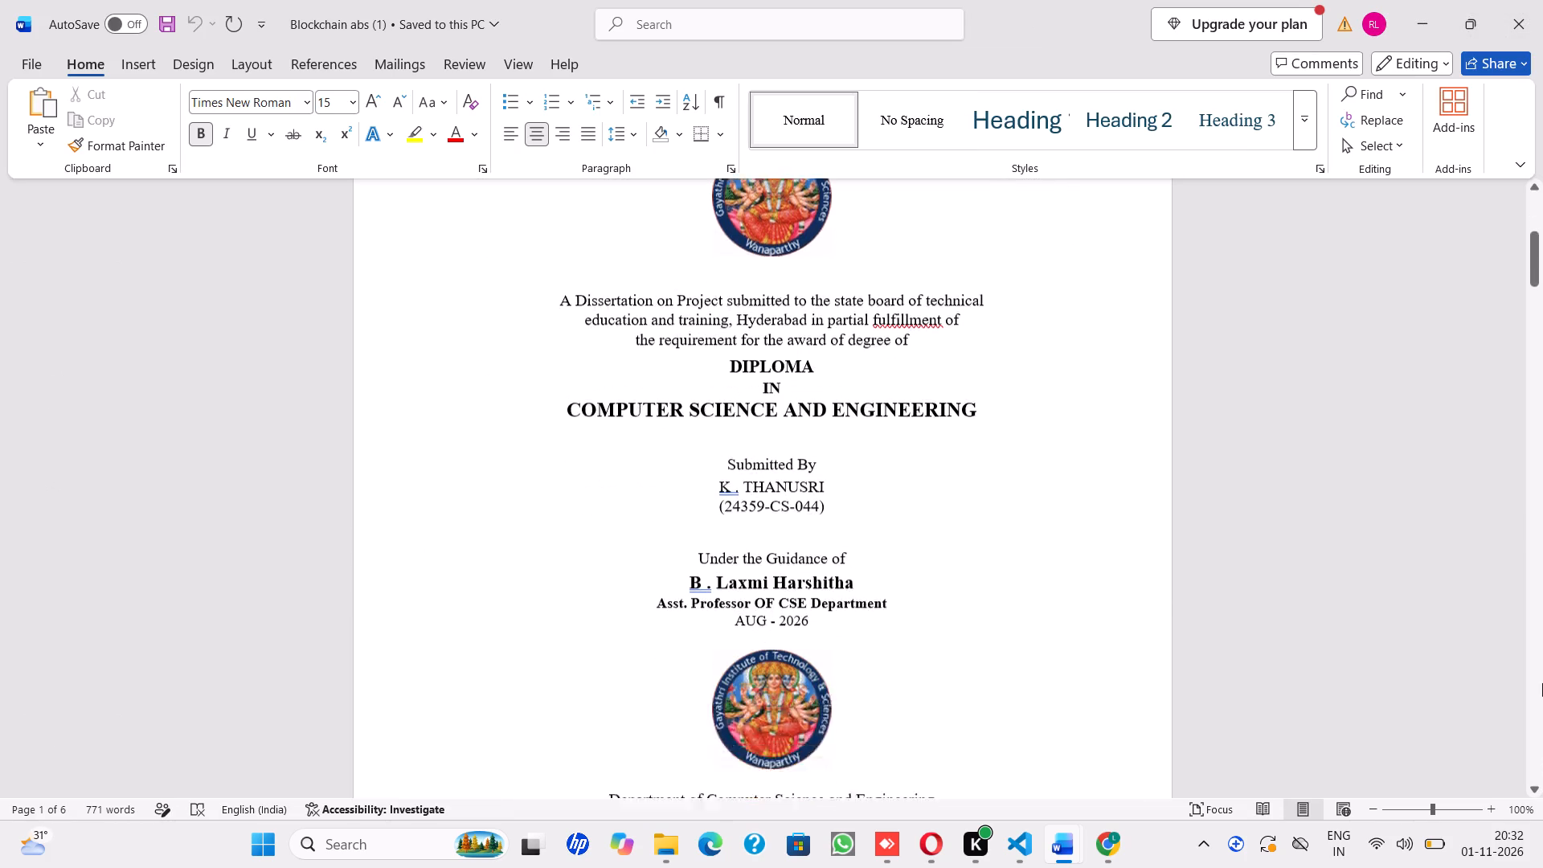
scroll(1542, 683, "down", 20)
scroll(1542, 683, "down", 19)
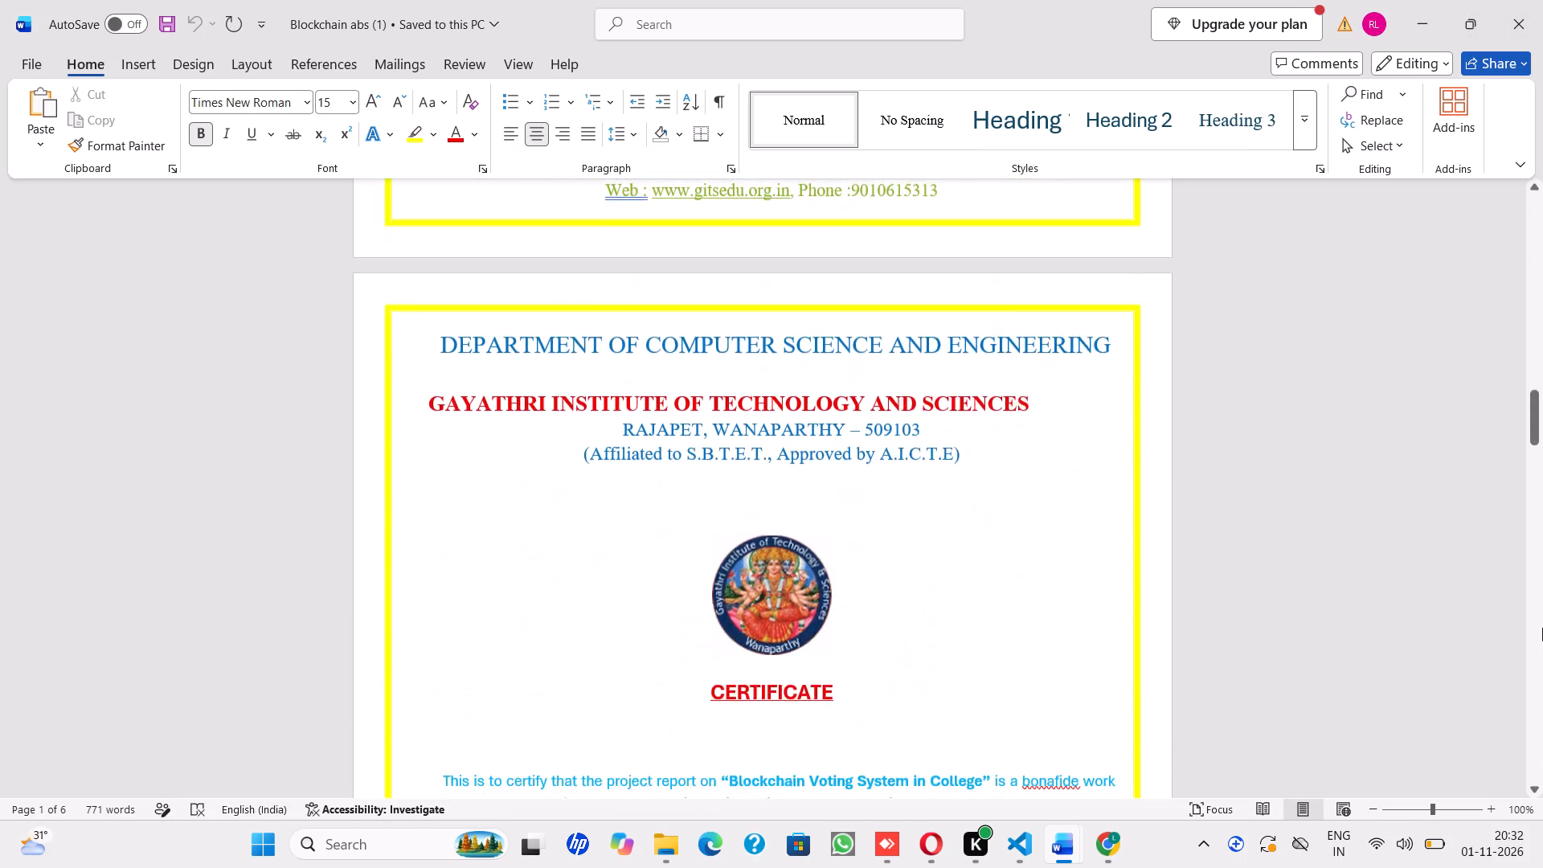
scroll(1542, 628, "down", 20)
scroll(1542, 628, "down", 18)
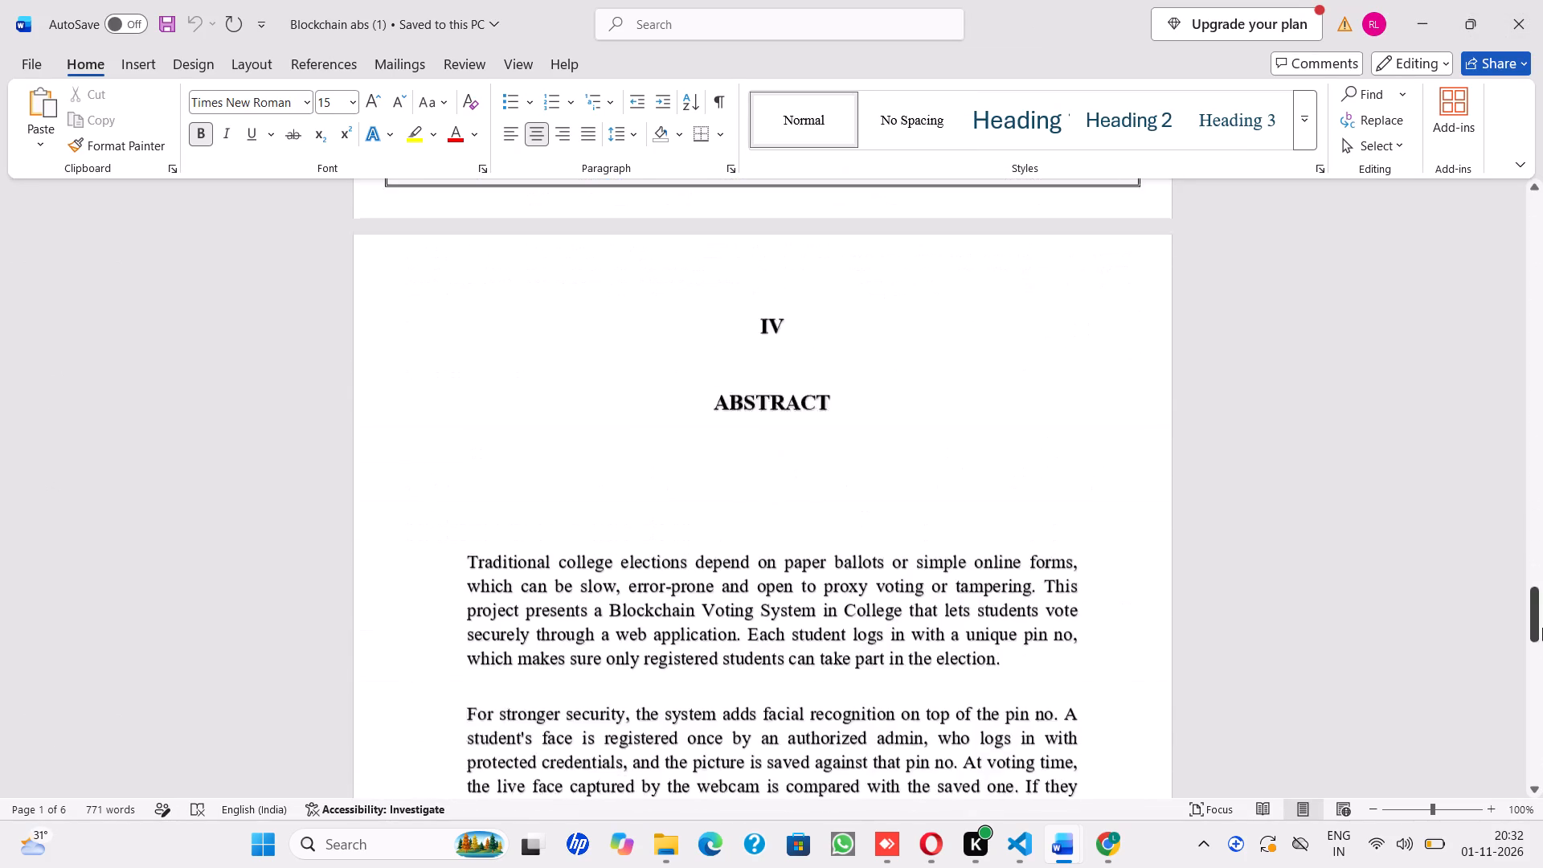
scroll(1542, 628, "down", 20)
scroll(1542, 628, "down", 12)
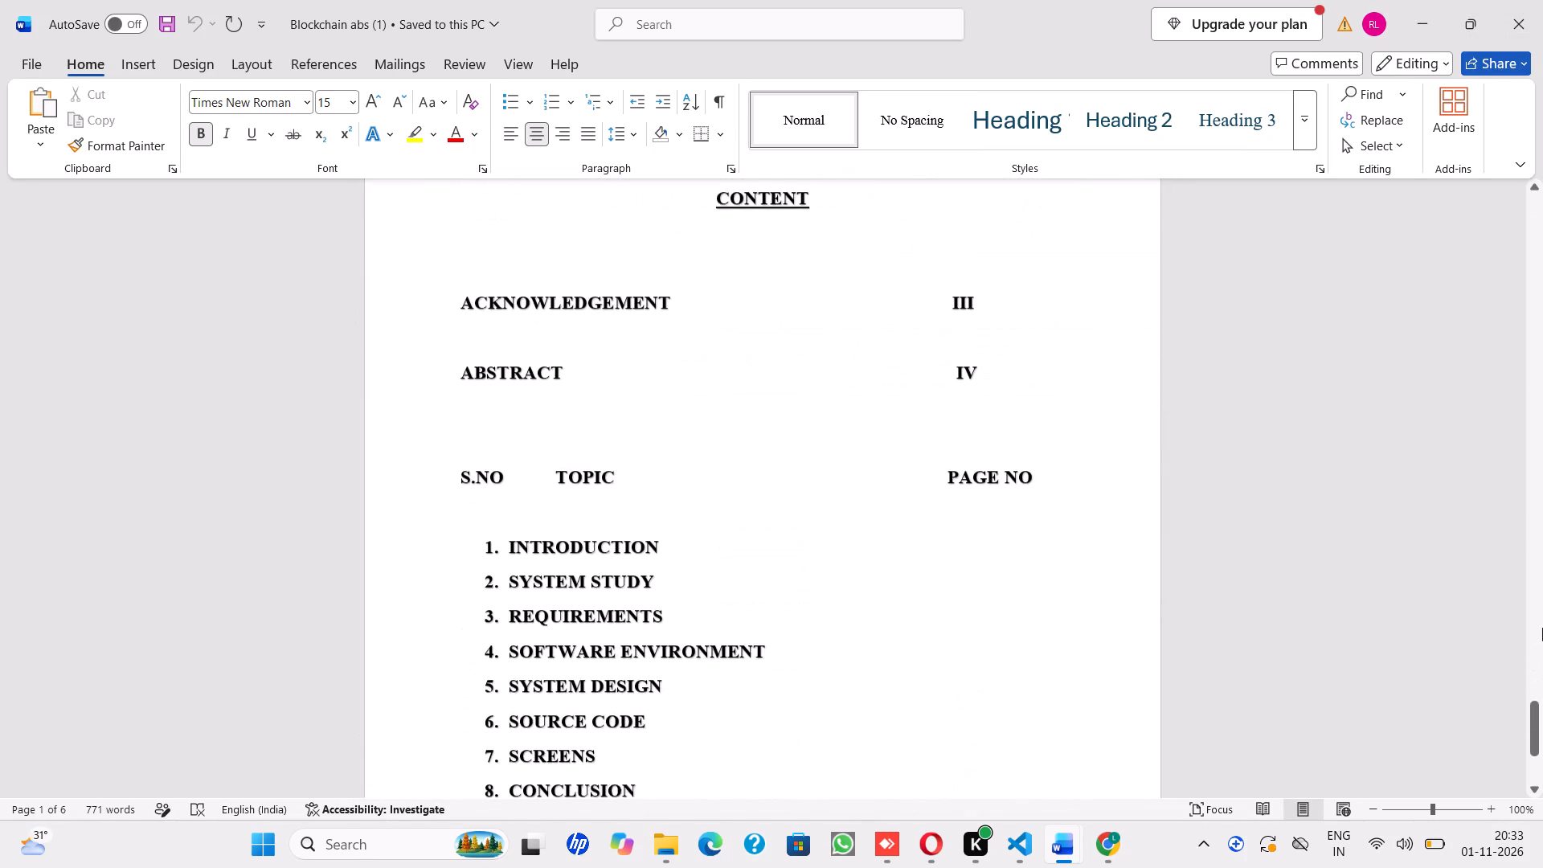
scroll(1542, 628, "down", 3)
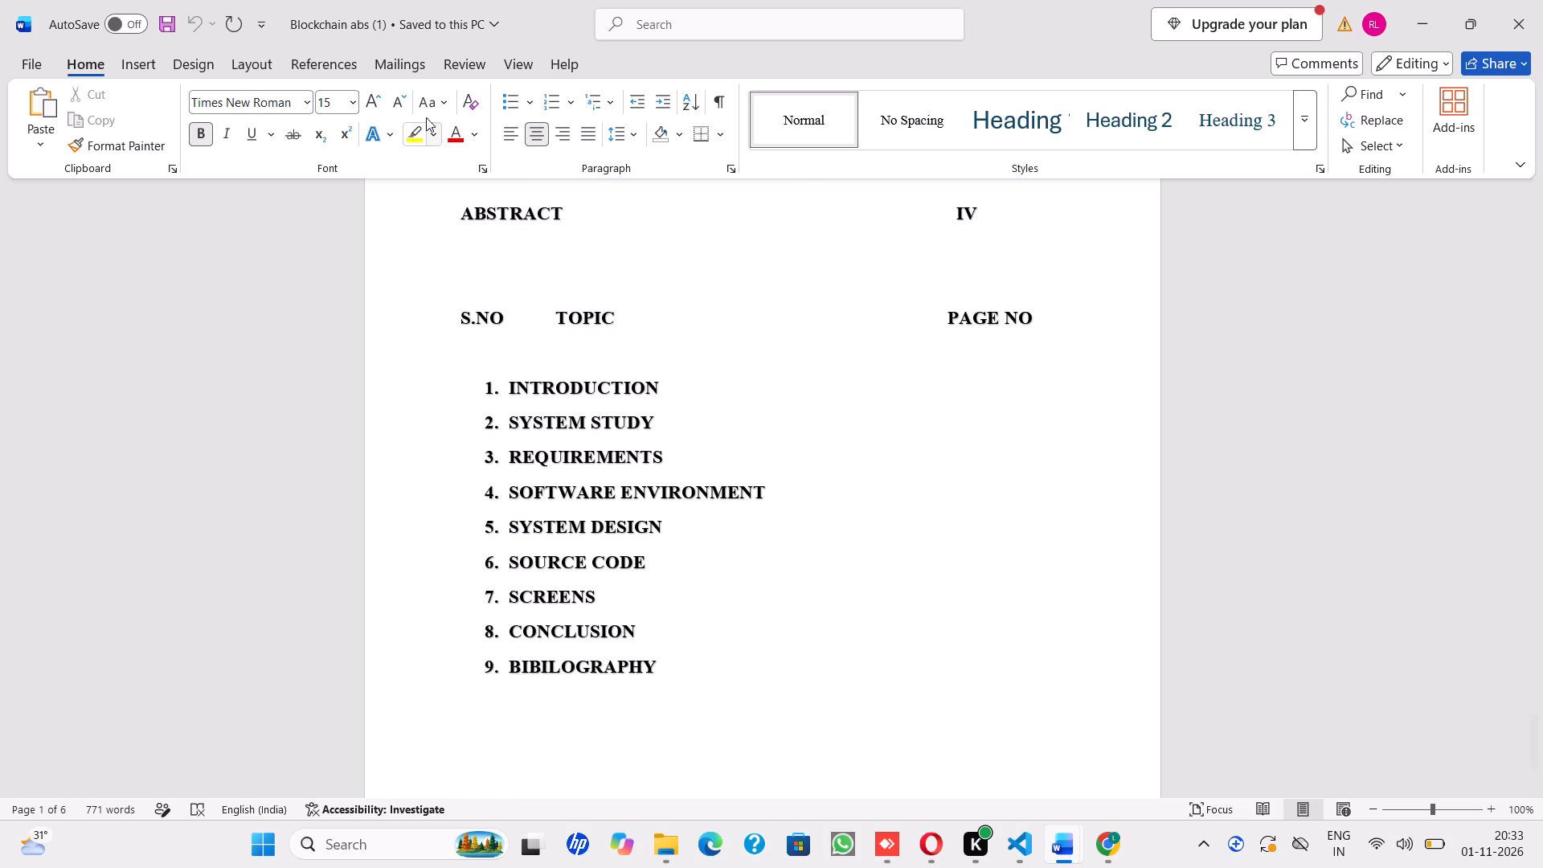
Return to the main Blockchain document from the list of recent documents.
left_click(30, 67)
left_click(293, 491)
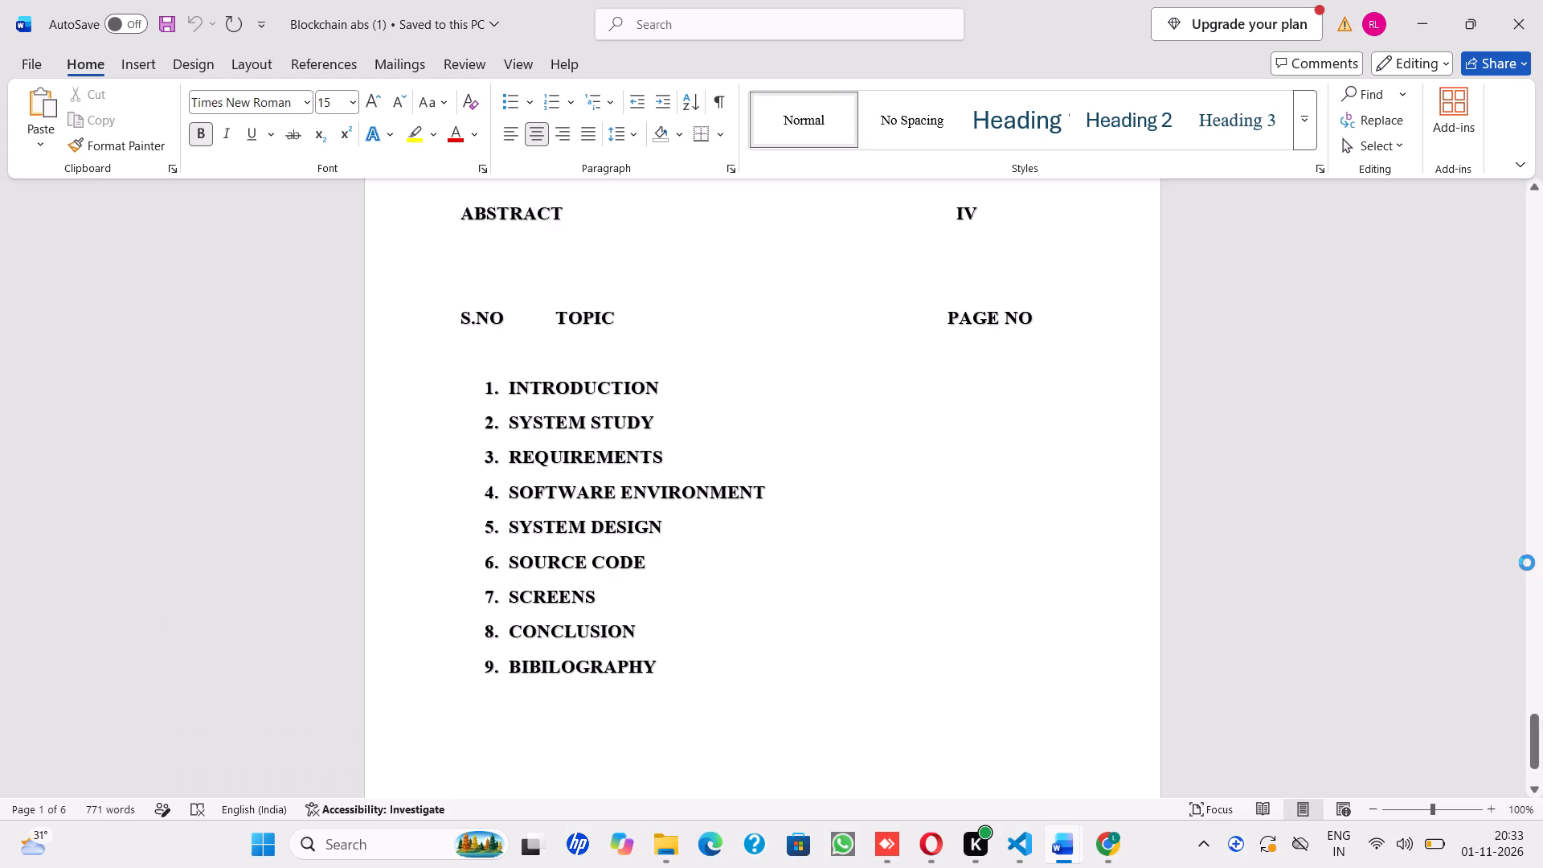
Examine the main document backwards from the Bibliography through the output screenshots and source code to the Sequence Diagram page.
scroll(1529, 556, "up", 8)
scroll(1529, 555, "up", 16)
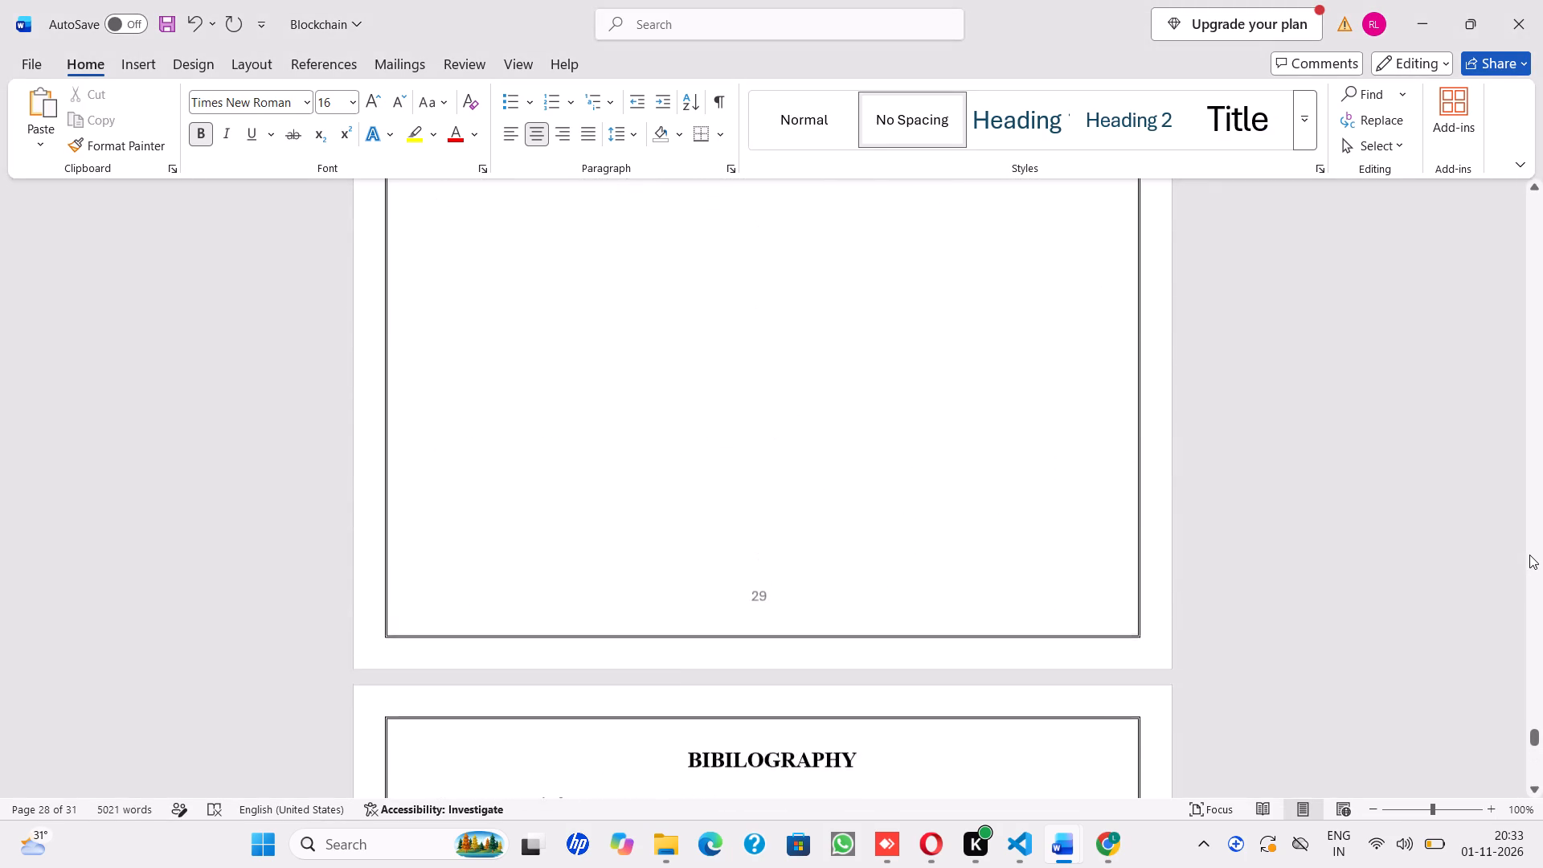
scroll(1529, 555, "up", 14)
scroll(1529, 555, "up", 16)
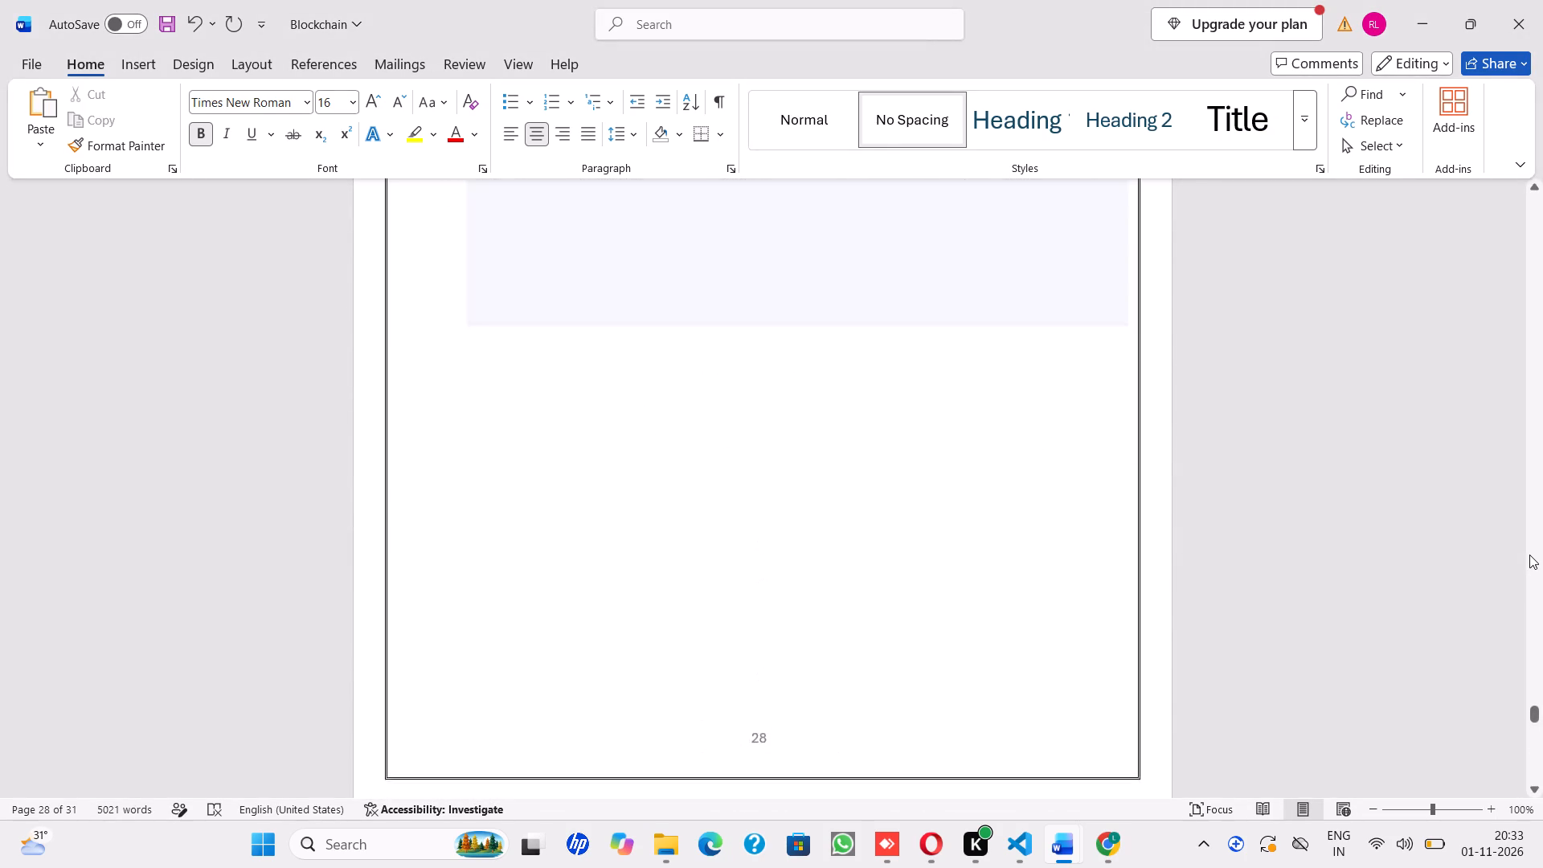
scroll(1529, 555, "up", 20)
scroll(1529, 555, "up", 11)
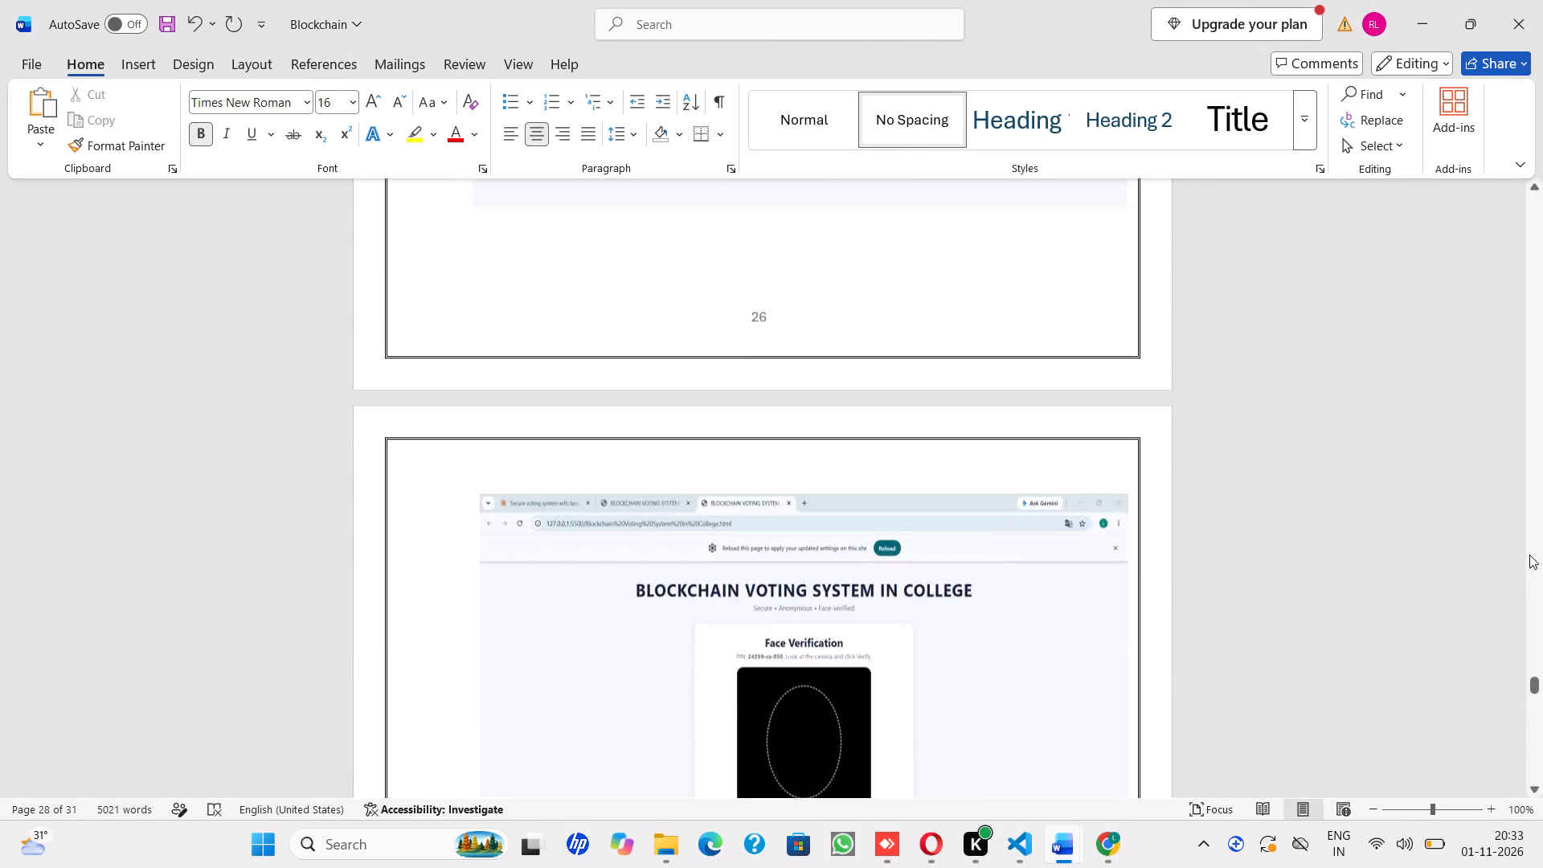
scroll(1529, 555, "up", 20)
scroll(1529, 555, "up", 16)
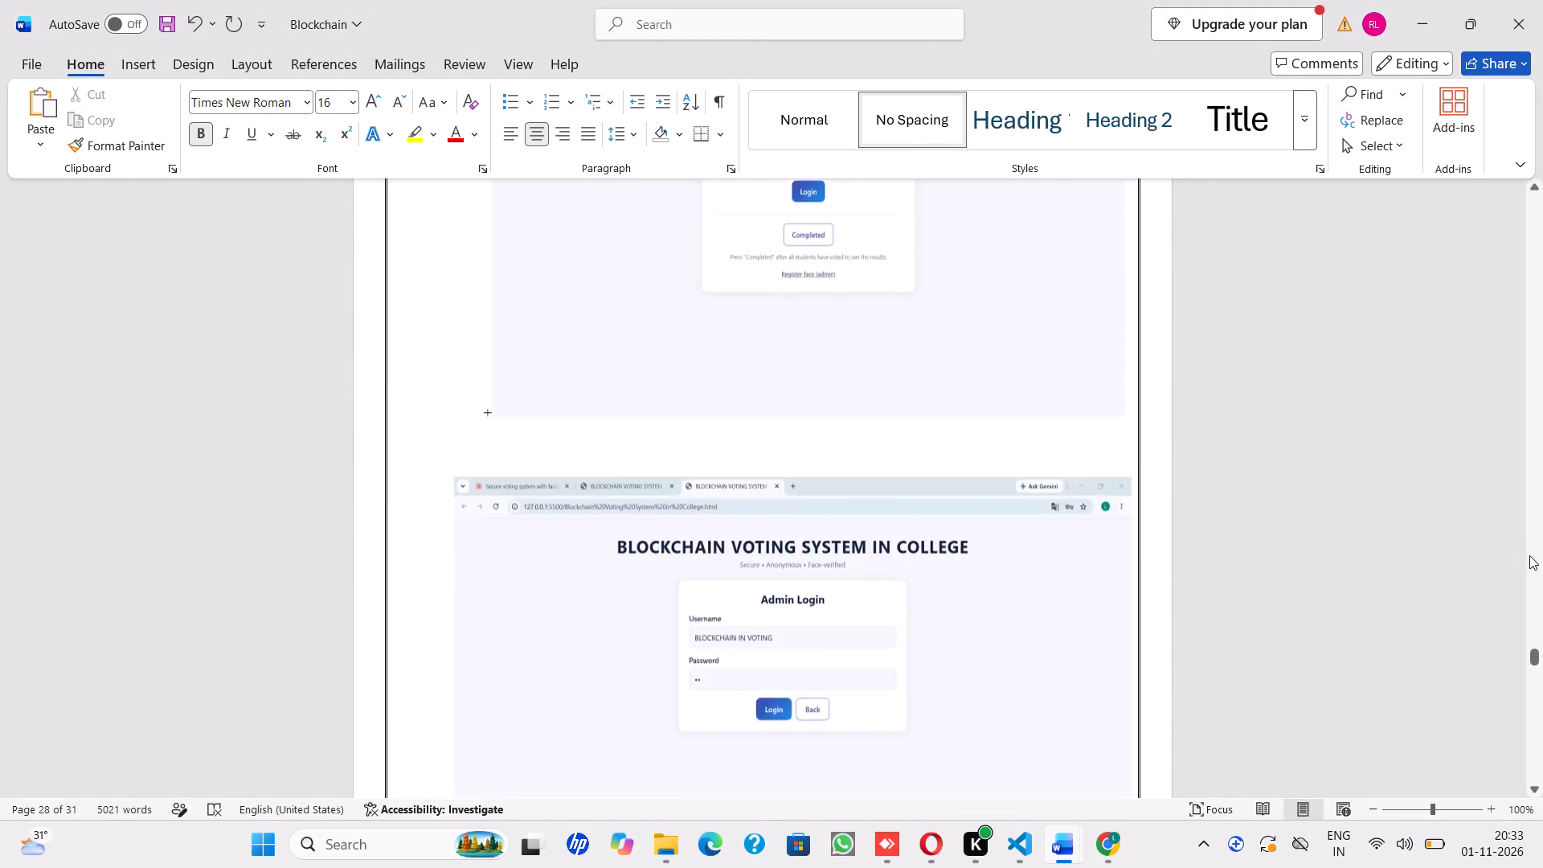
scroll(1529, 555, "up", 20)
scroll(1529, 555, "up", 13)
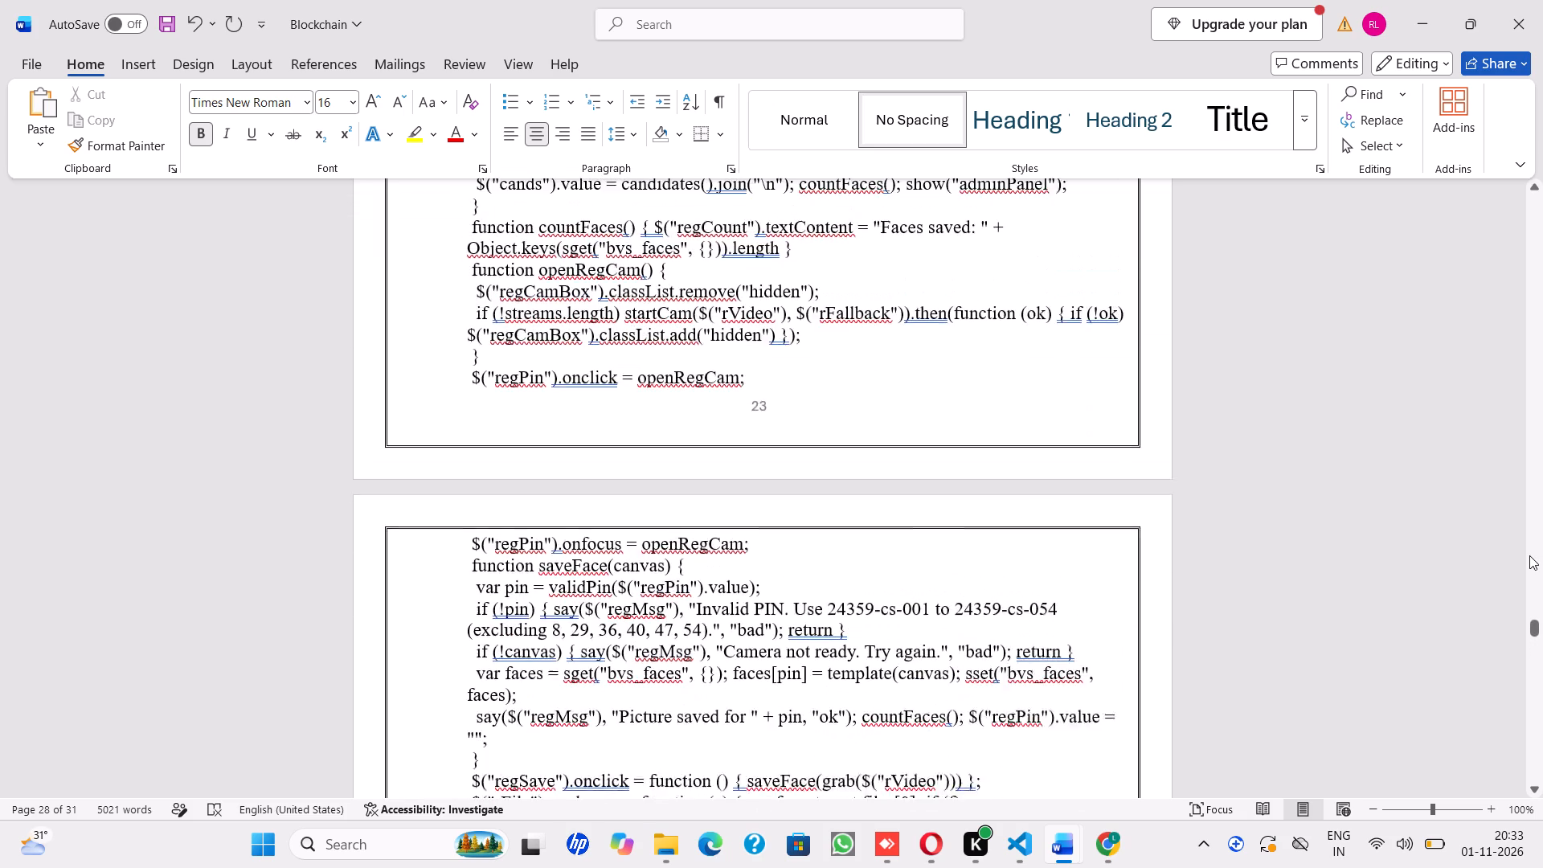
scroll(1529, 555, "up", 20)
scroll(1529, 555, "up", 13)
scroll(1529, 555, "up", 20)
scroll(1529, 555, "up", 11)
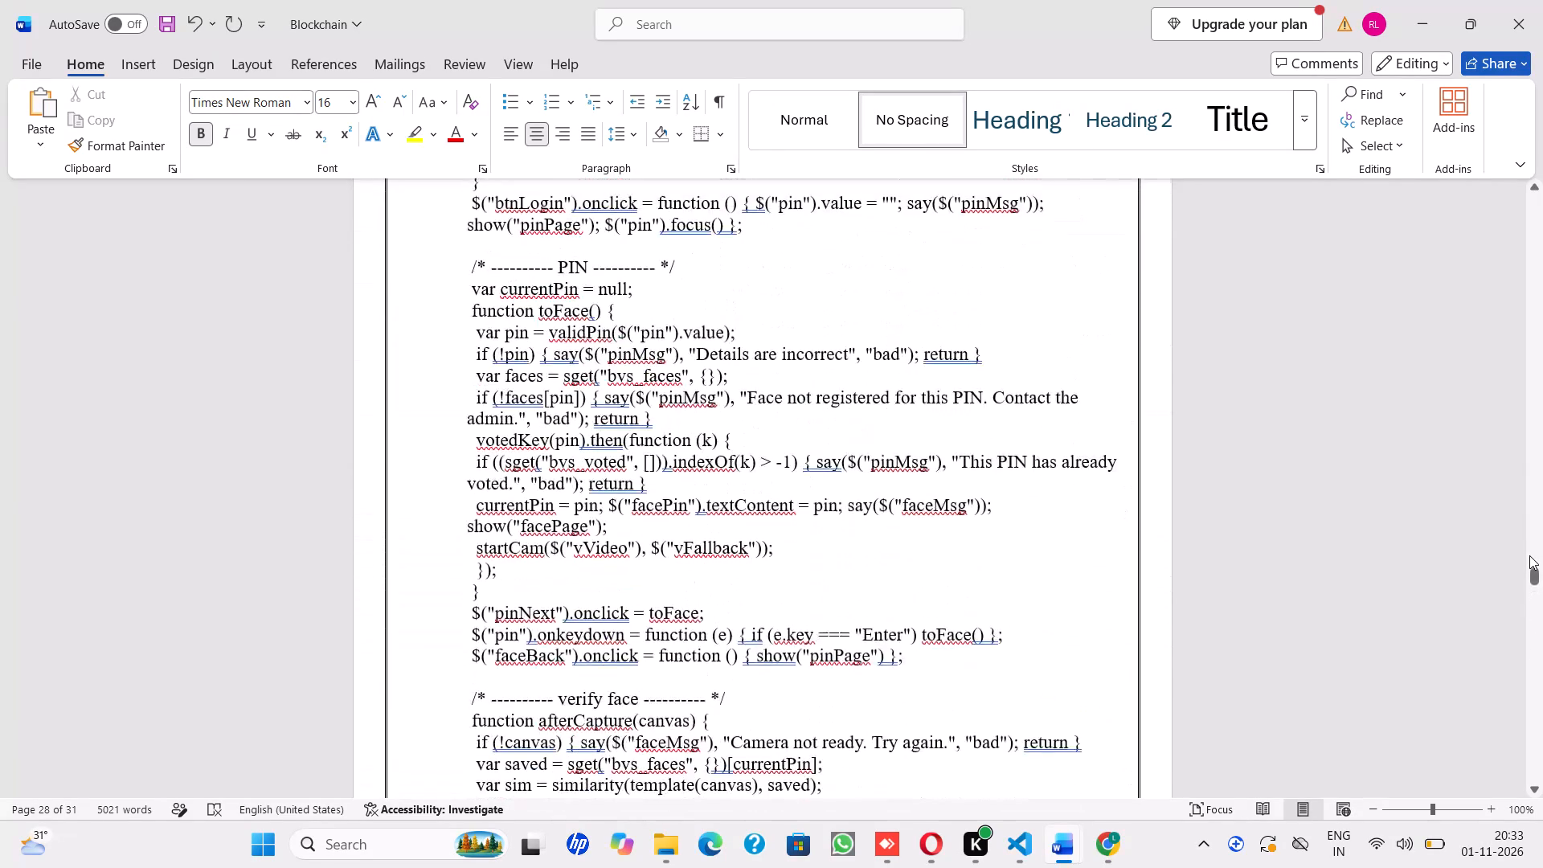
scroll(1529, 555, "up", 20)
scroll(1529, 555, "up", 19)
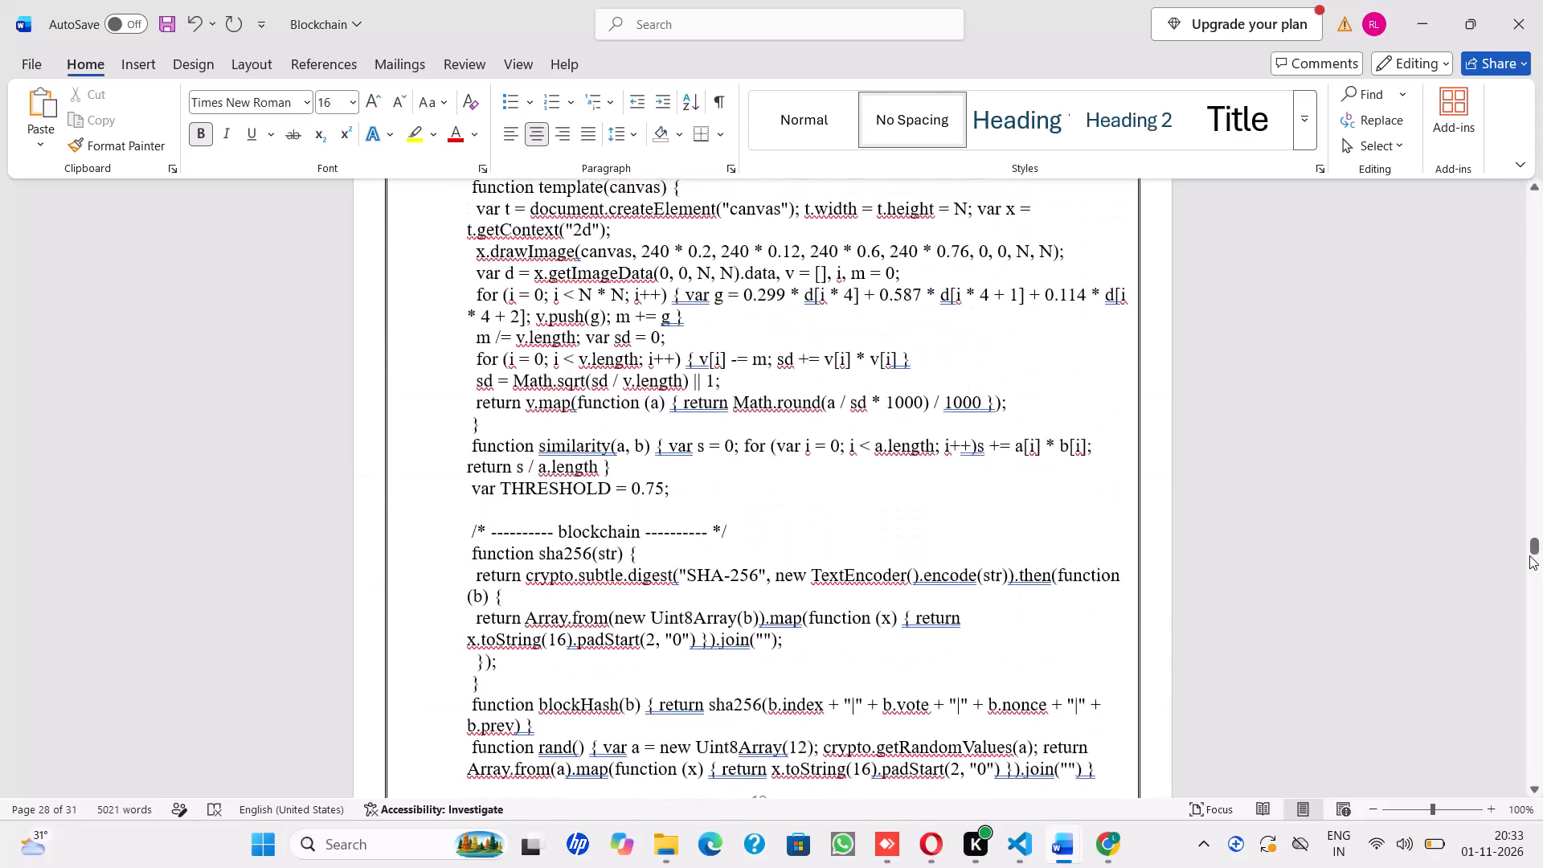
scroll(1529, 555, "up", 20)
scroll(1529, 555, "up", 13)
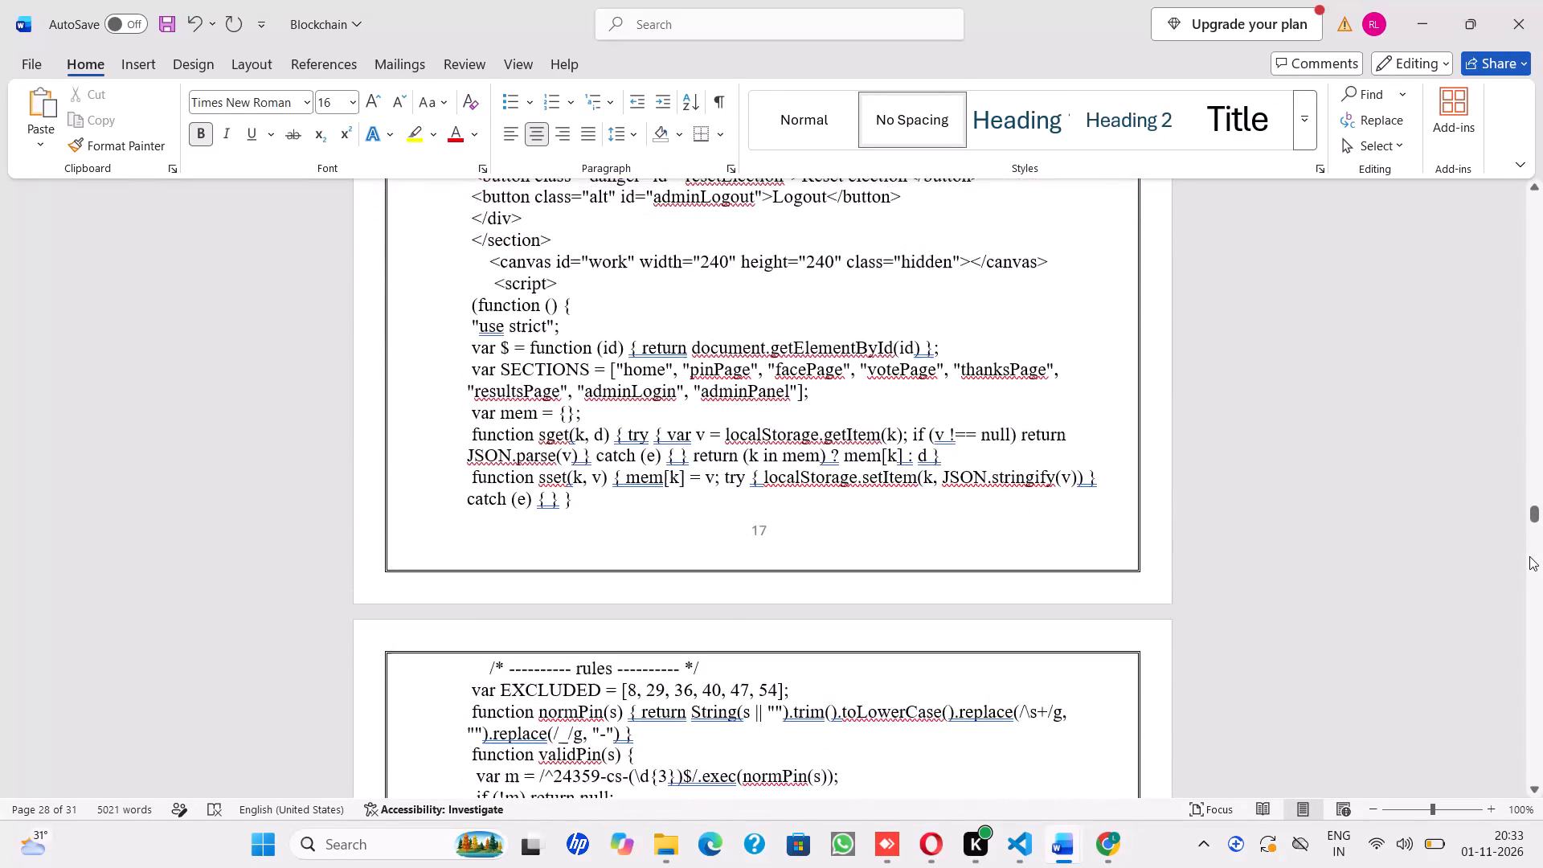
scroll(1529, 556, "up", 7)
scroll(1529, 556, "up", 20)
scroll(1529, 556, "up", 6)
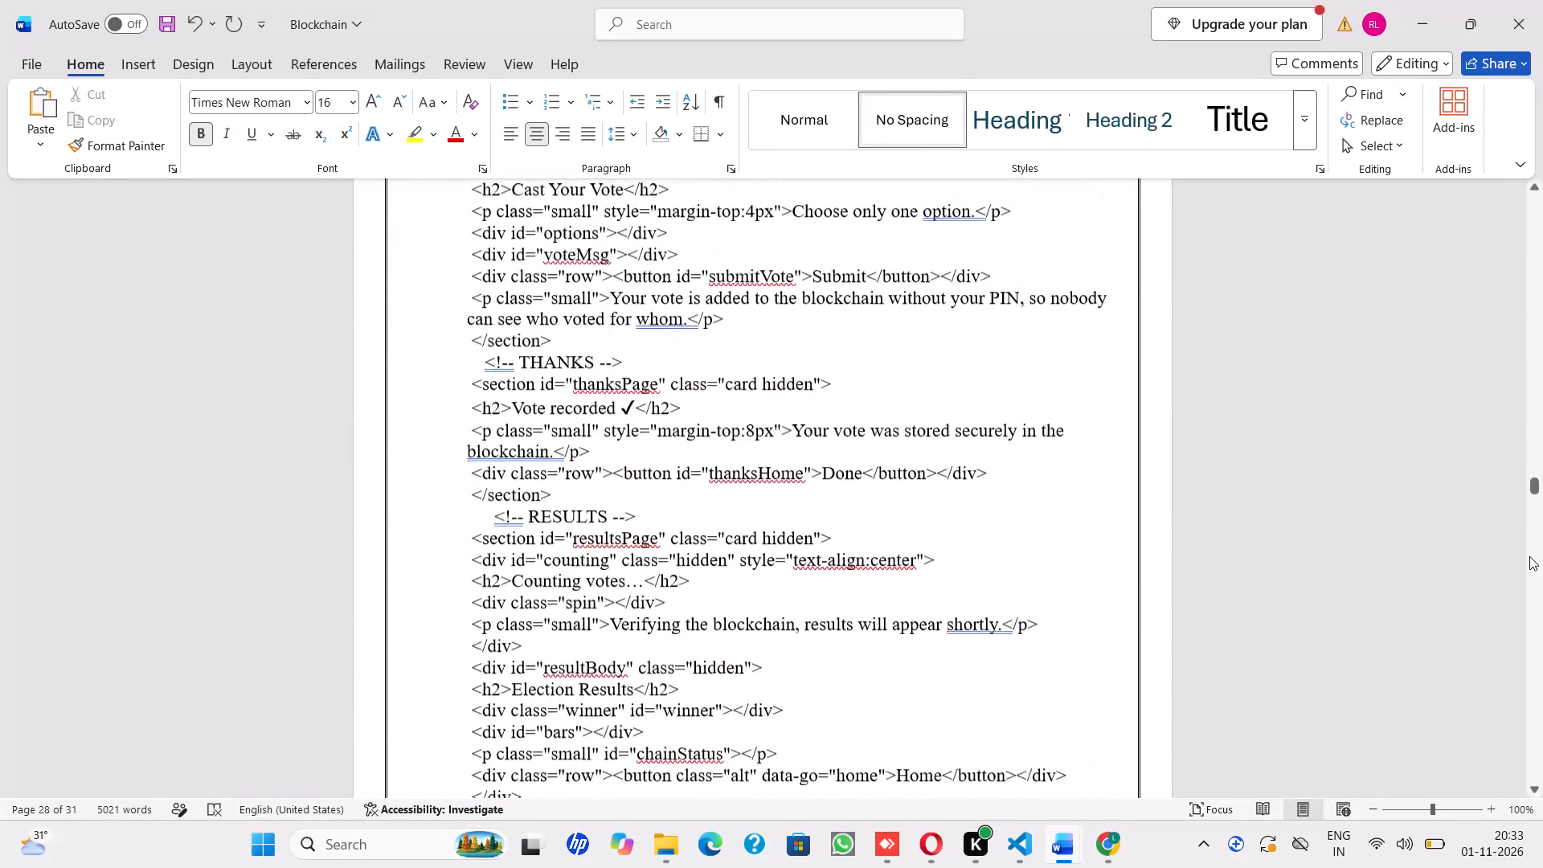
scroll(1529, 556, "up", 15)
scroll(1529, 556, "up", 19)
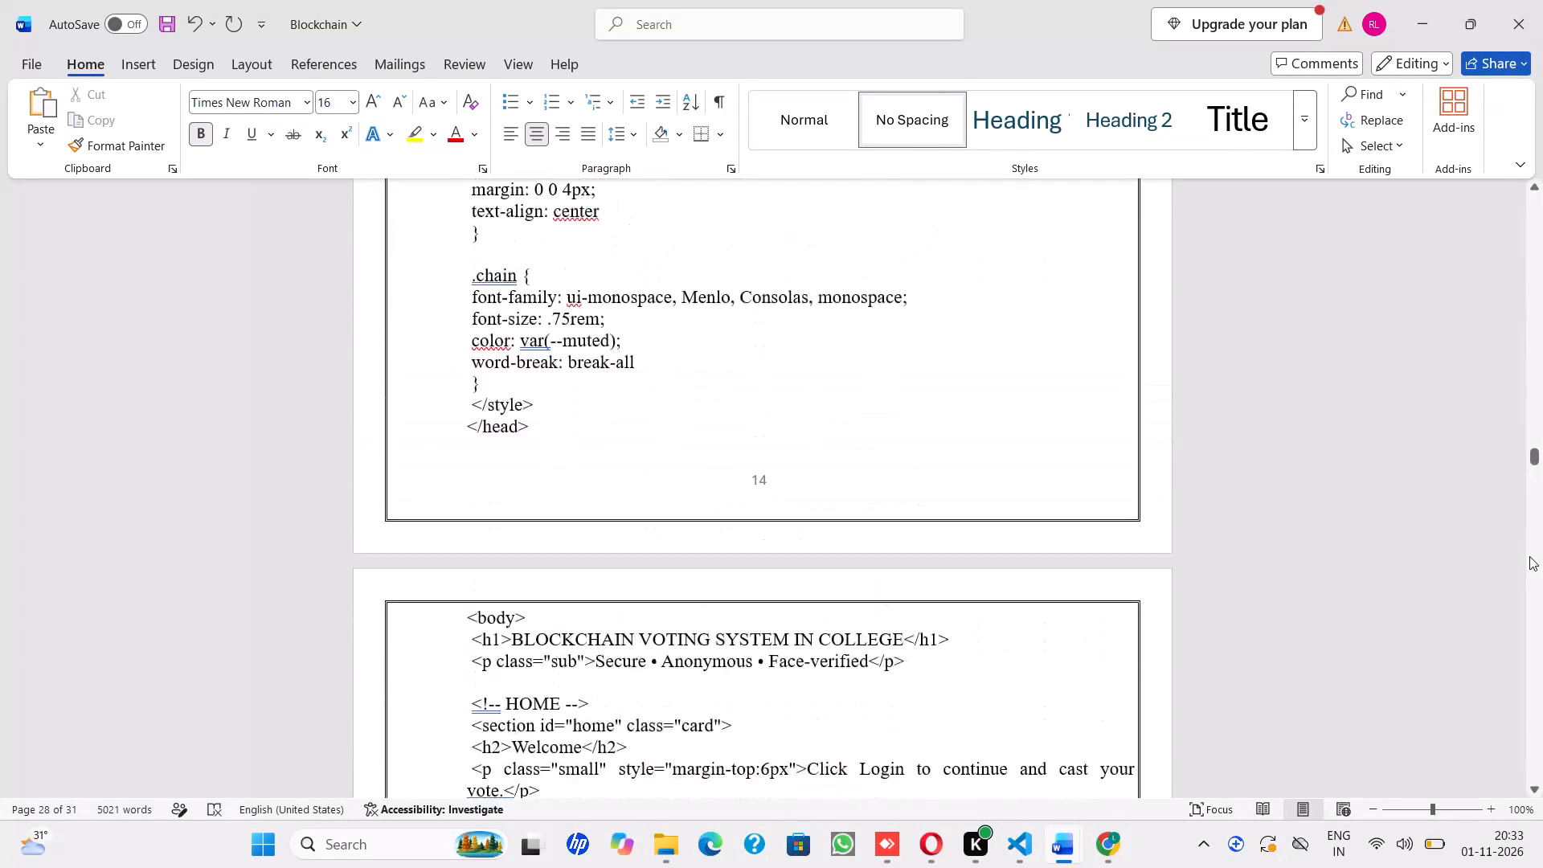
scroll(1529, 556, "up", 20)
scroll(1529, 556, "up", 16)
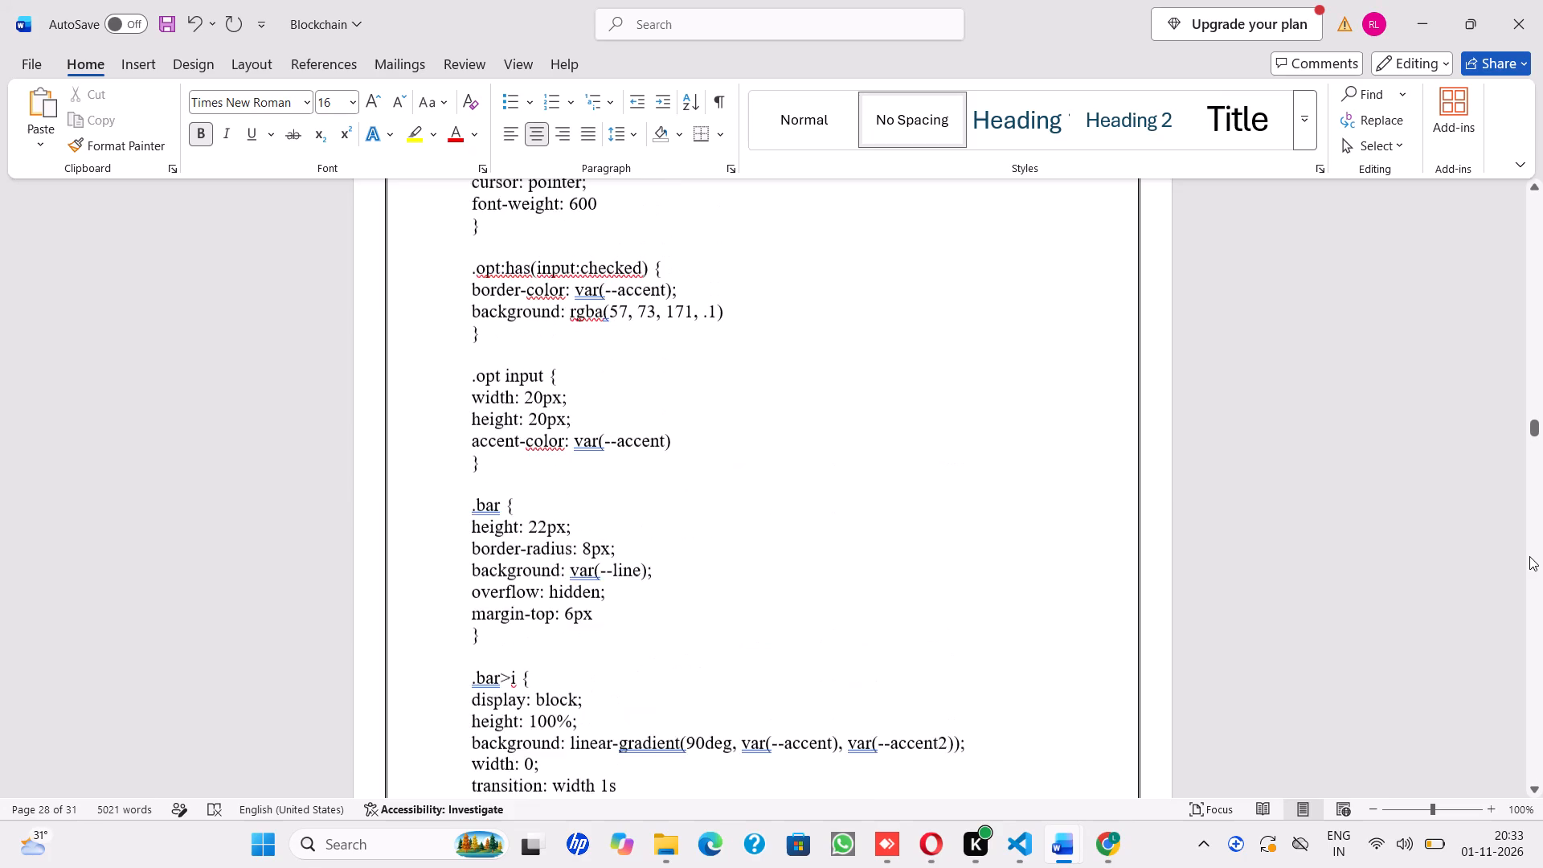
scroll(1529, 556, "up", 8)
scroll(1529, 556, "up", 20)
scroll(1529, 556, "up", 6)
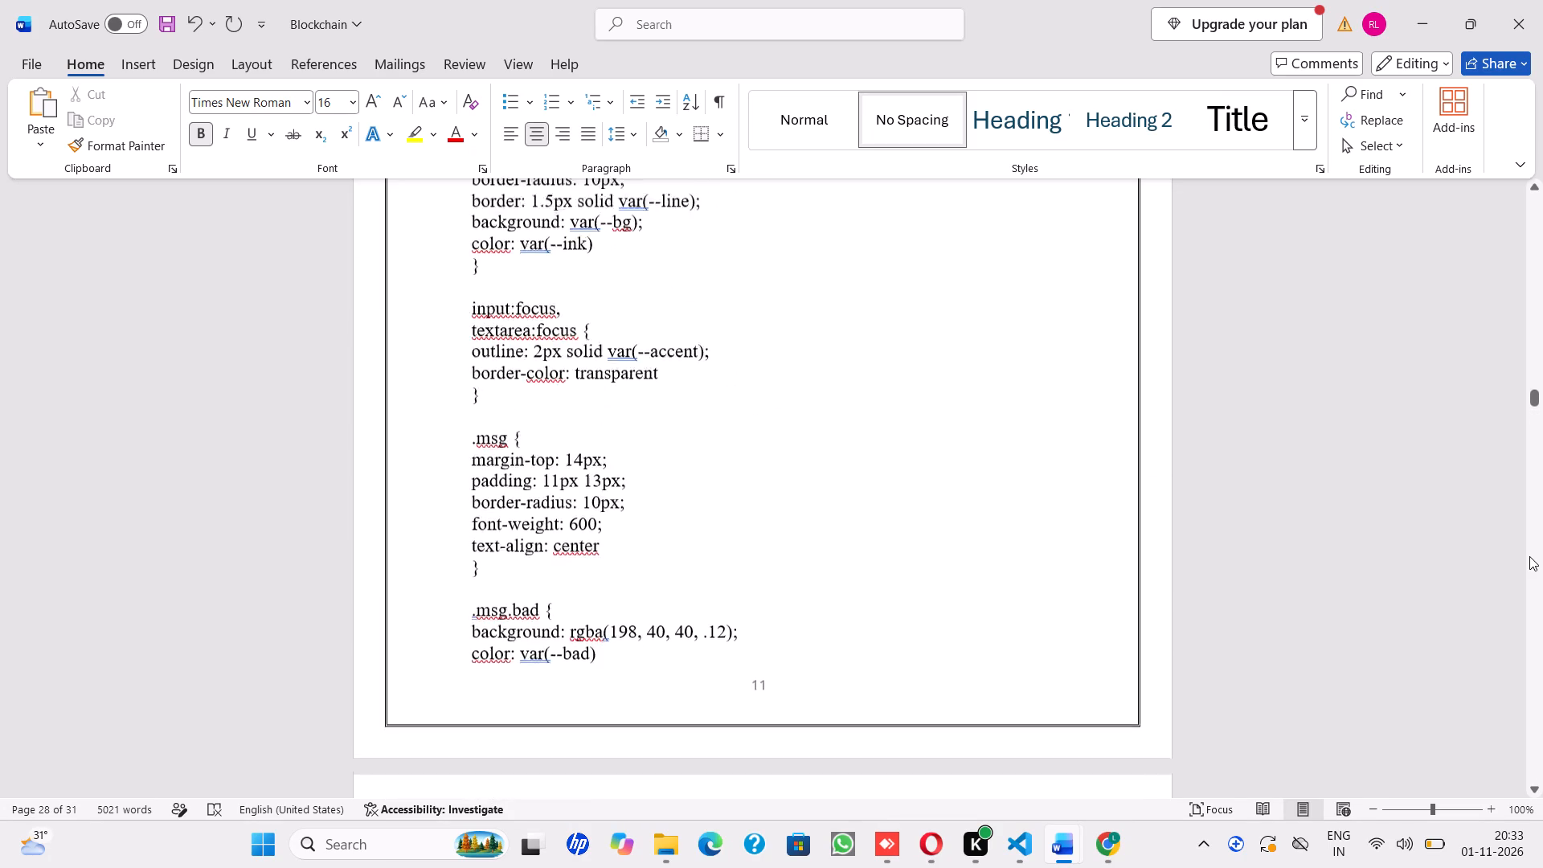
scroll(1529, 556, "up", 20)
scroll(1529, 556, "up", 14)
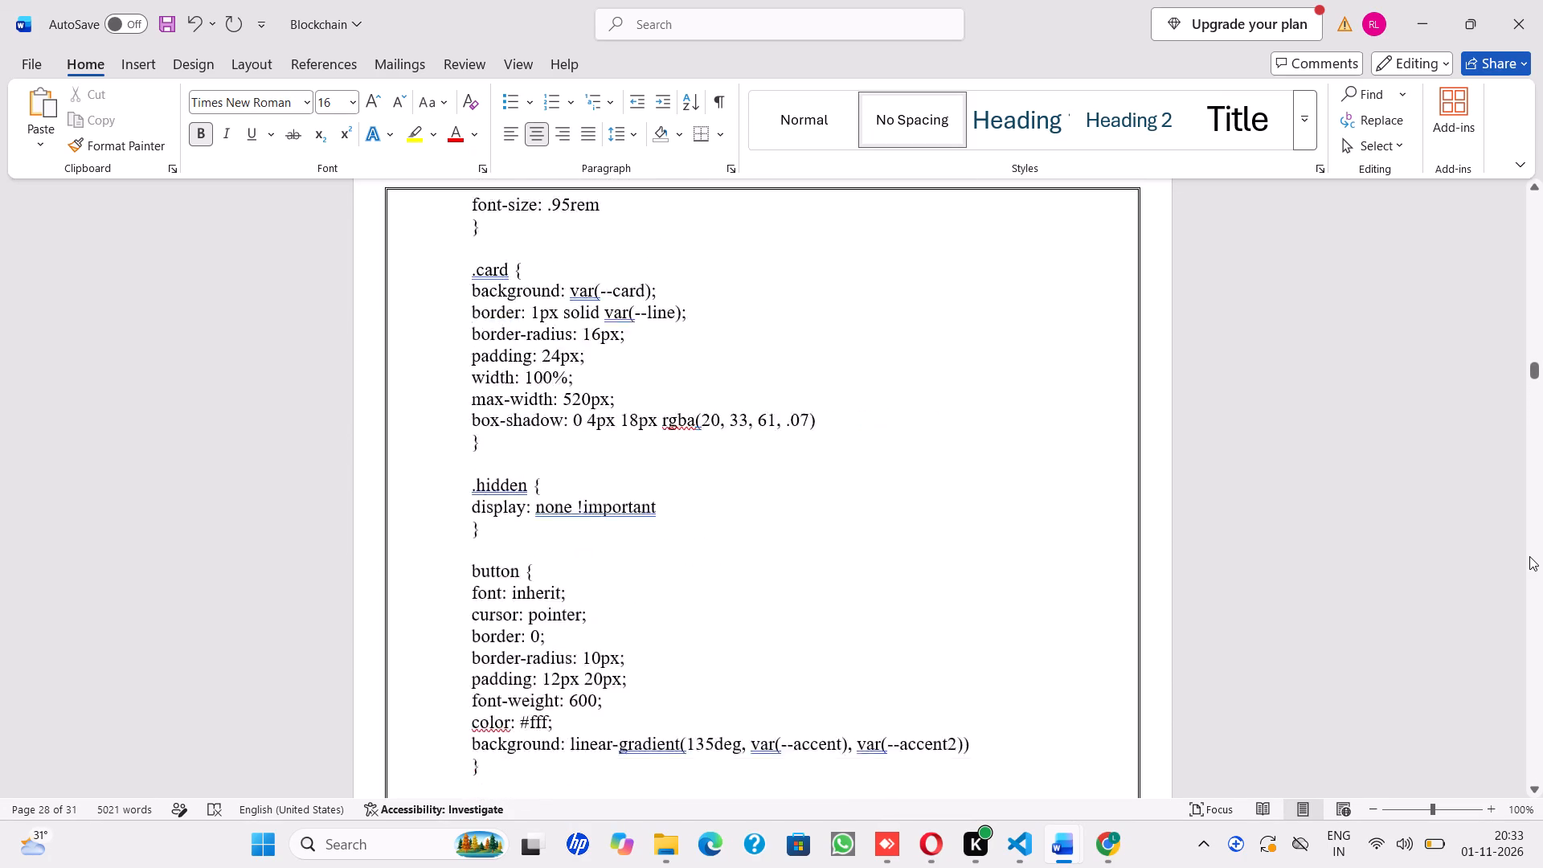
scroll(1529, 556, "up", 20)
scroll(1529, 556, "up", 12)
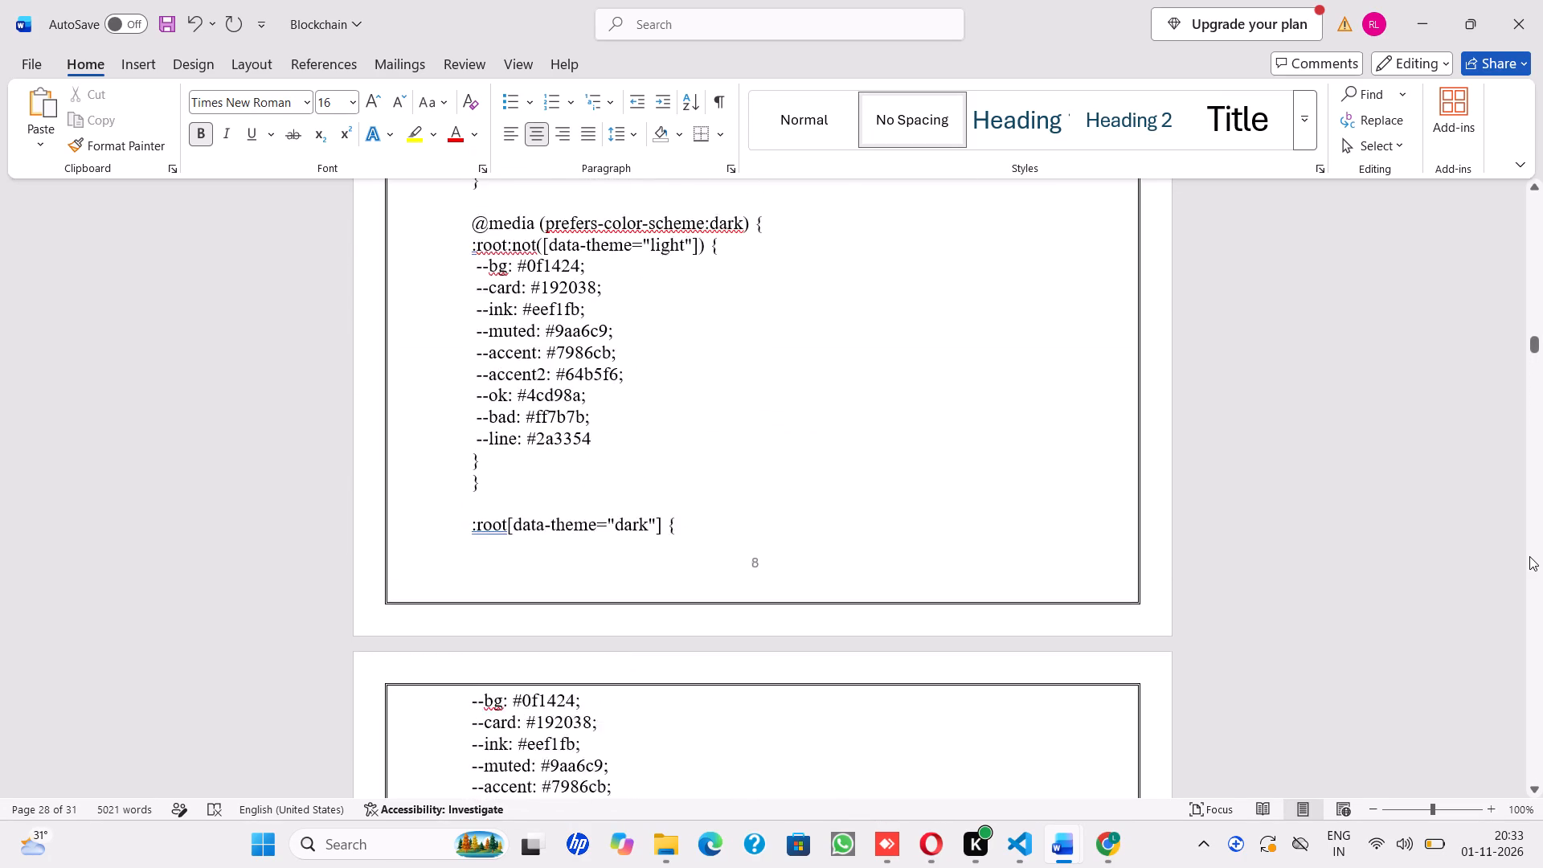
scroll(1529, 556, "up", 18)
scroll(1529, 556, "up", 11)
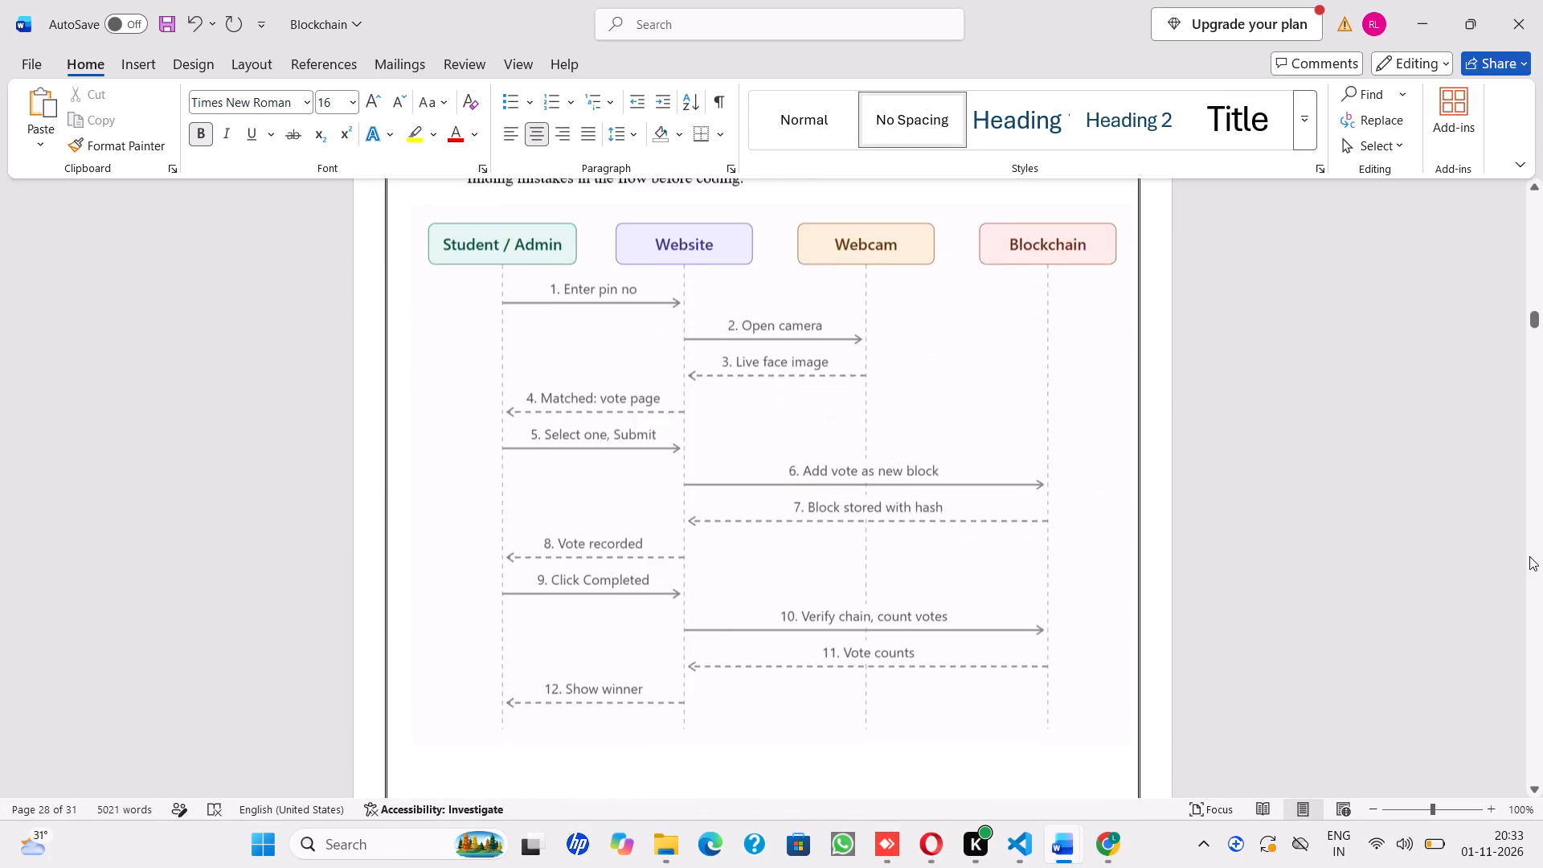
scroll(1529, 556, "up", 9)
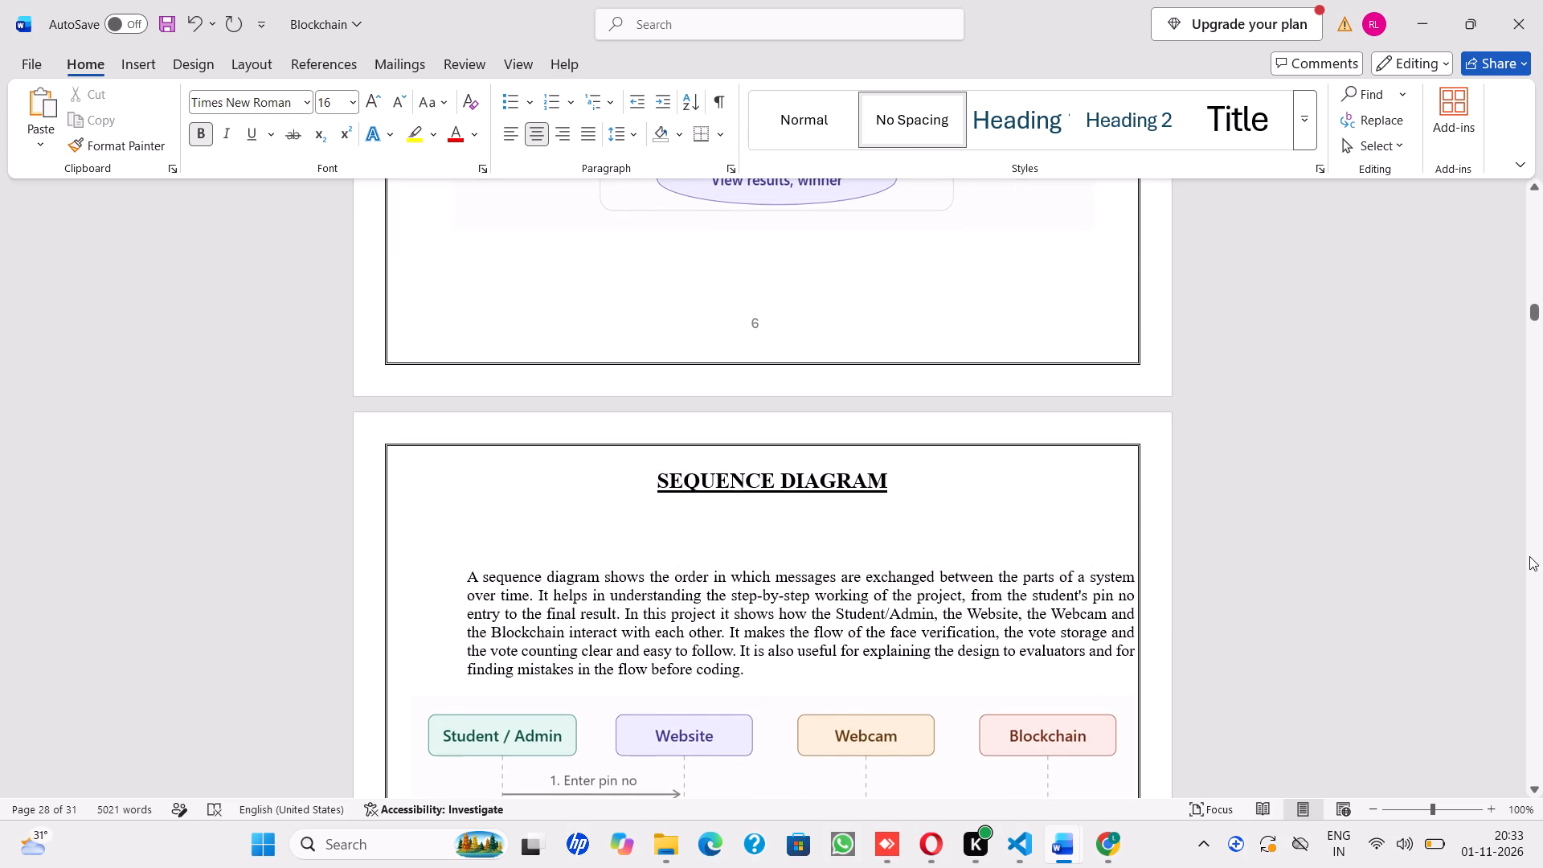
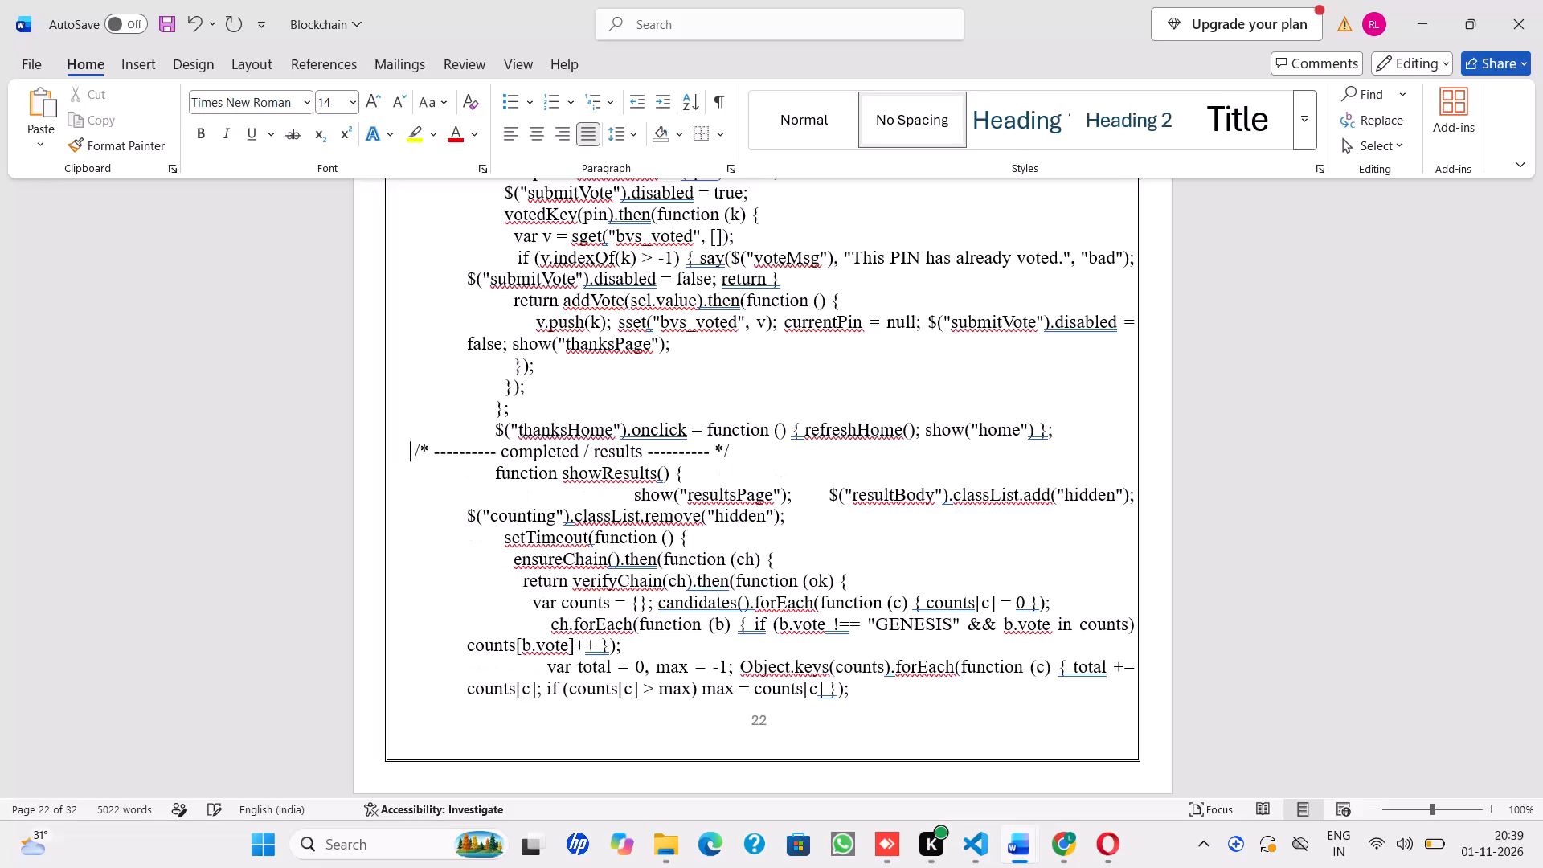
Indent the "completed / results" comment on page 22 with spaces so it lines up with the surrounding code.
key("space")
key("space")
key("space")
key("space")
key("space")
key("space")
key("space")
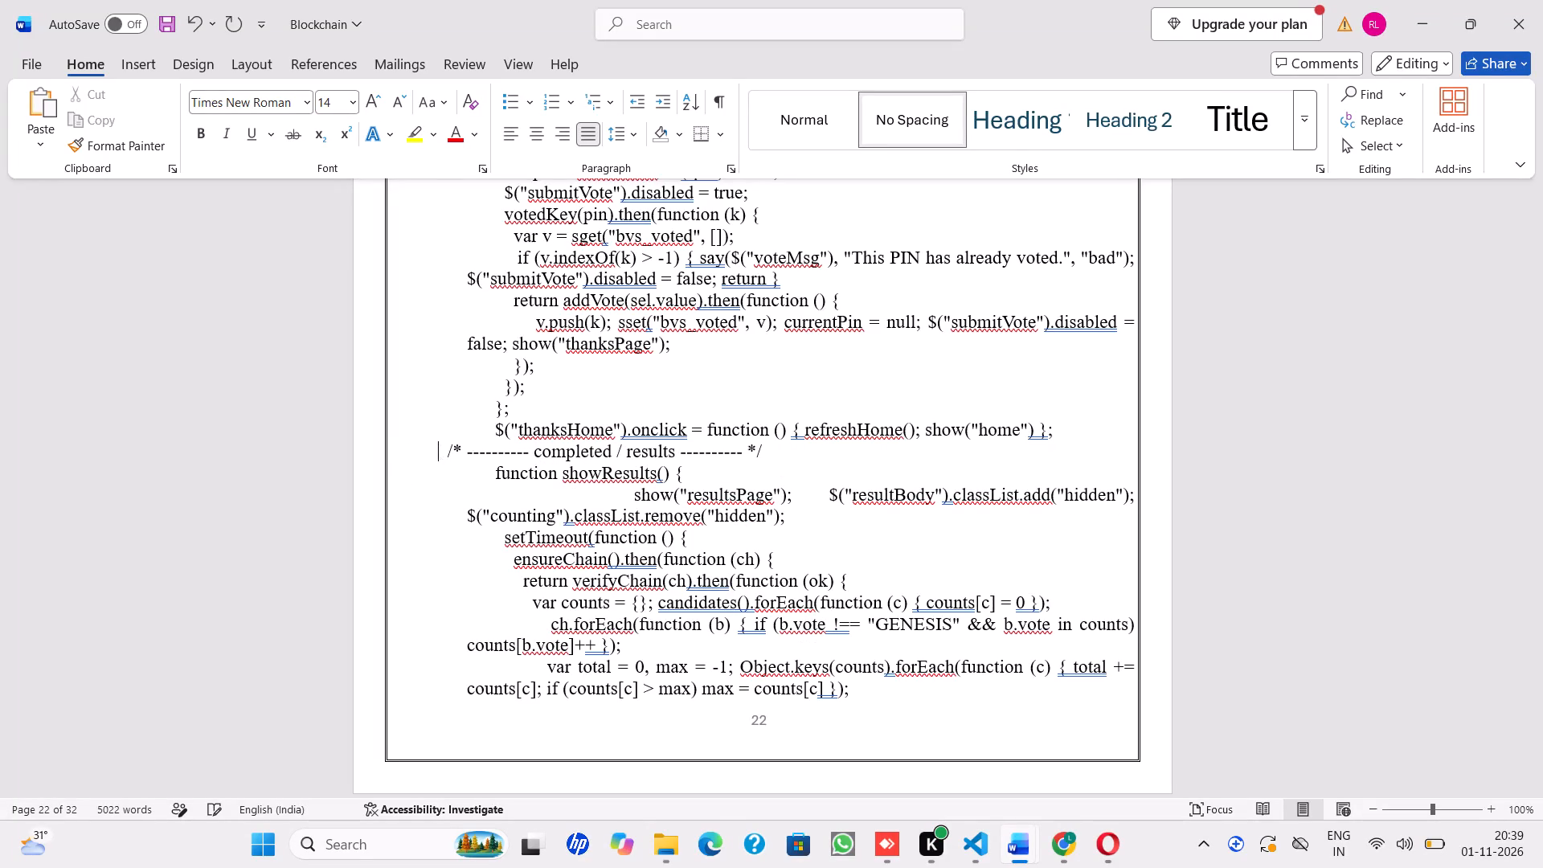
key("space")
key("space")
key("space")
key("space")
key("space")
key("space")
key("space")
key("space")
key("space")
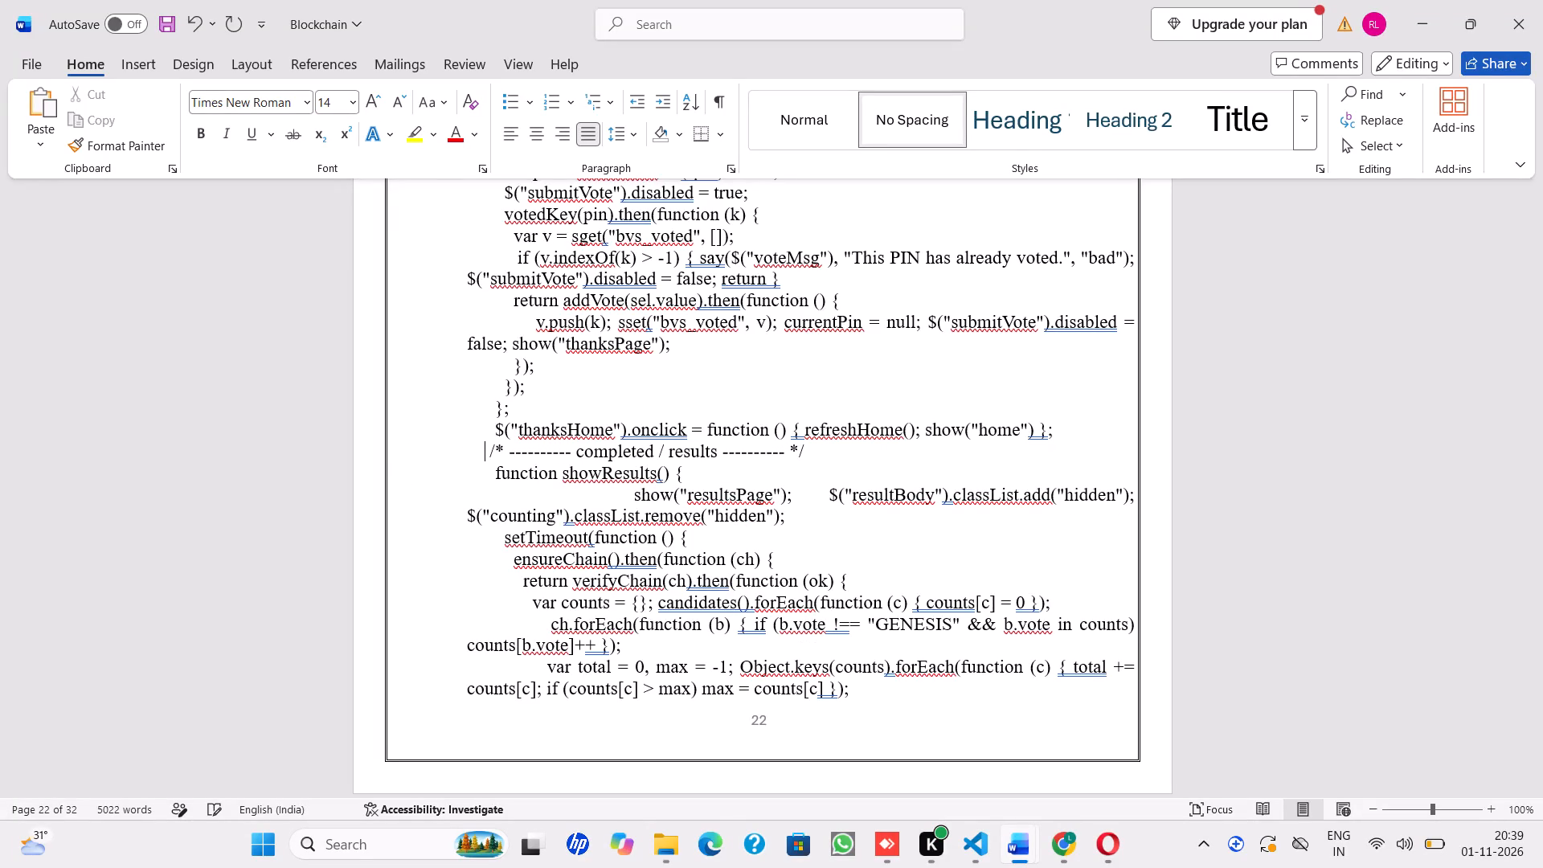
key("space")
key("space")
scroll(490, 473, "up", 5)
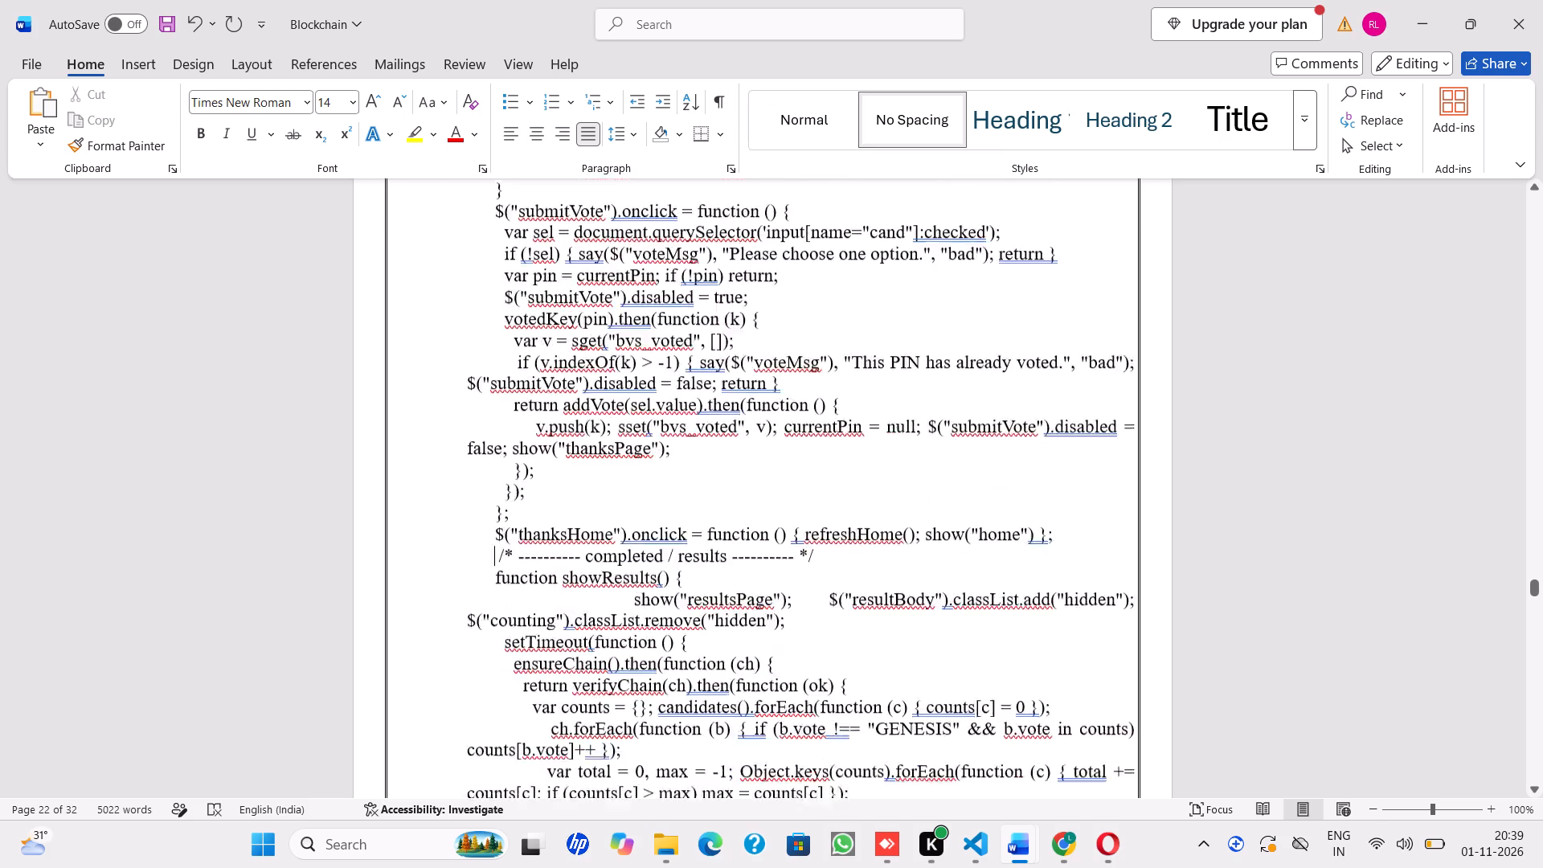
scroll(493, 473, "up", 15)
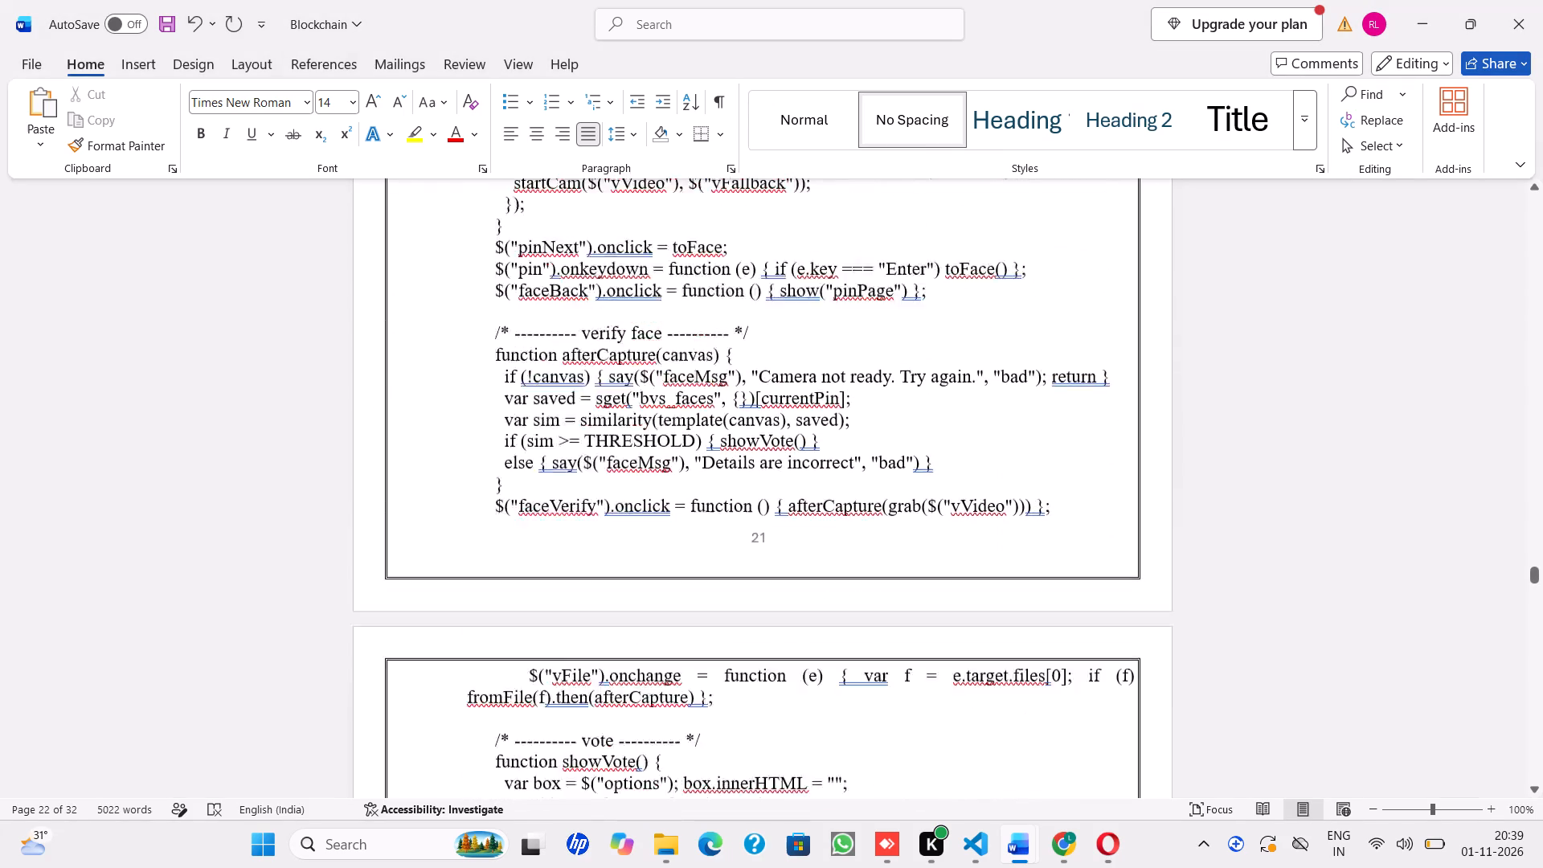
scroll(497, 473, "up", 17)
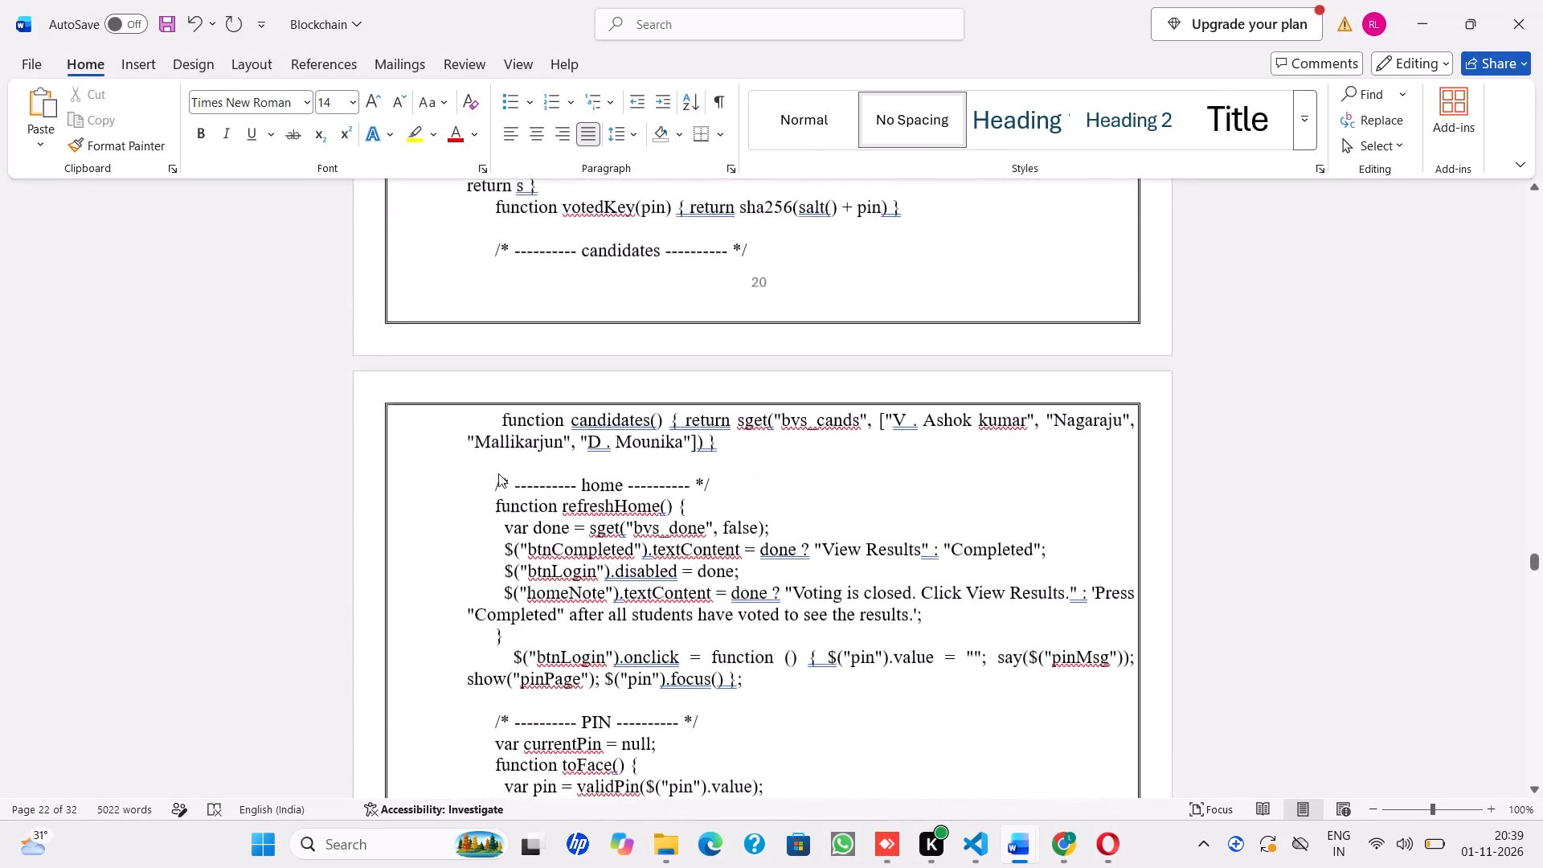
scroll(498, 473, "up", 19)
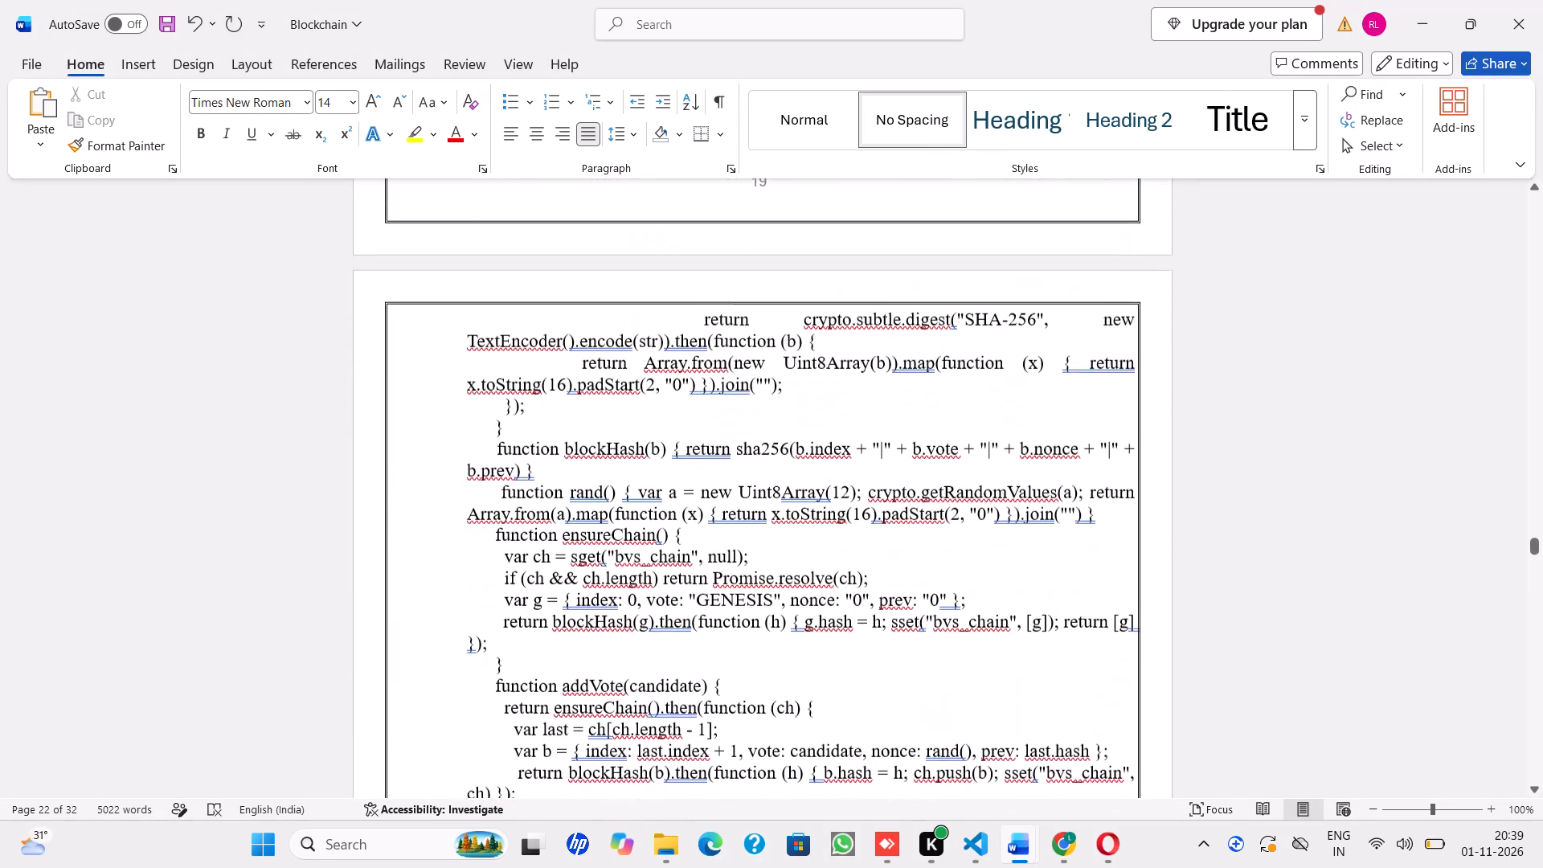
scroll(498, 473, "up", 17)
scroll(498, 473, "up", 8)
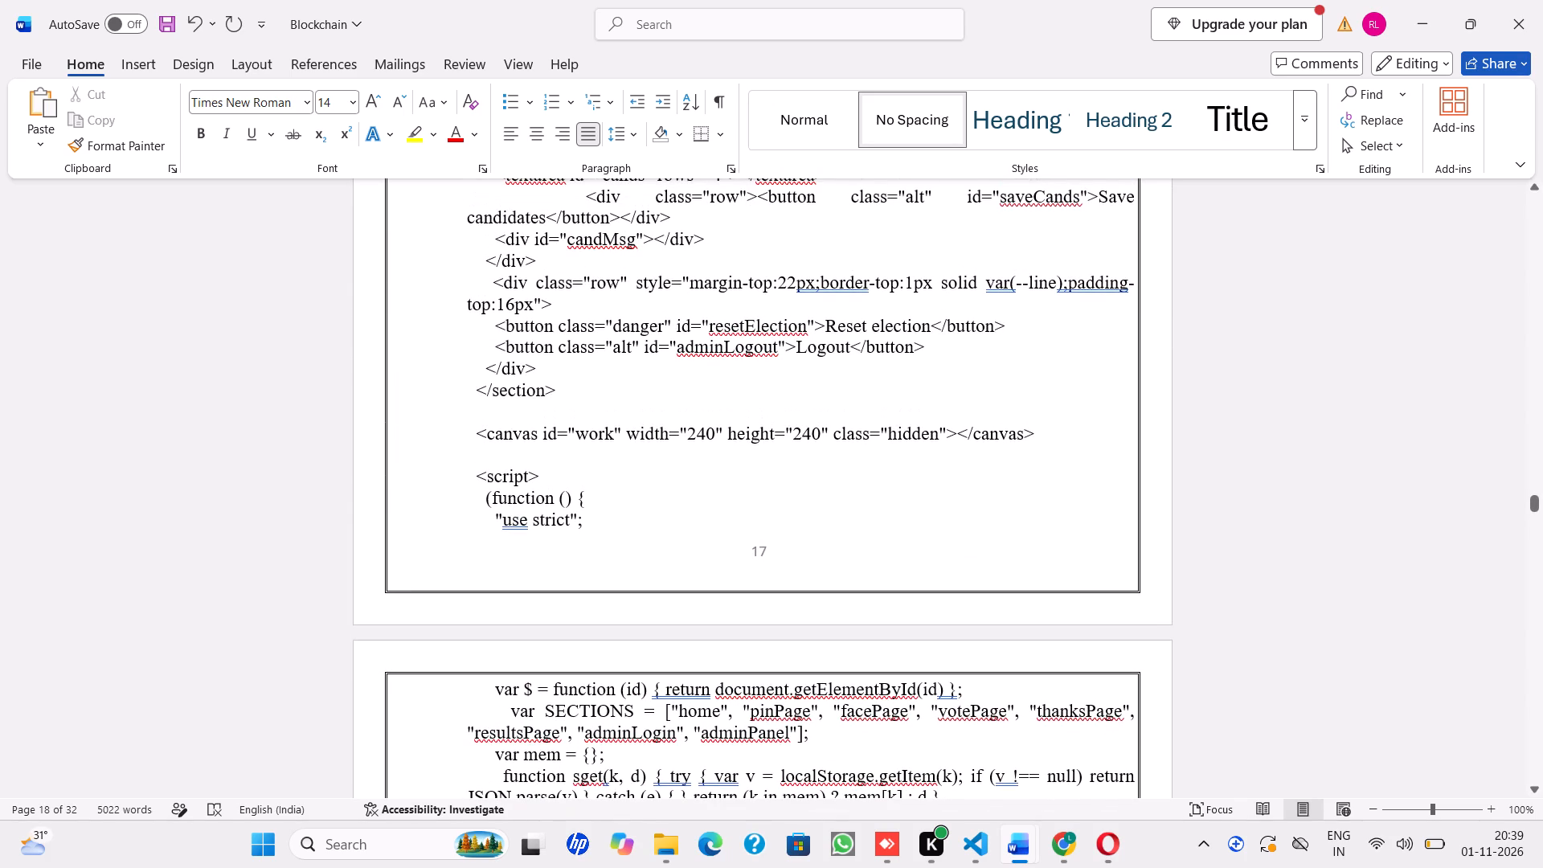
left_click(474, 479)
key("BackSpace")
key("BackSpace")
key("BackSpace")
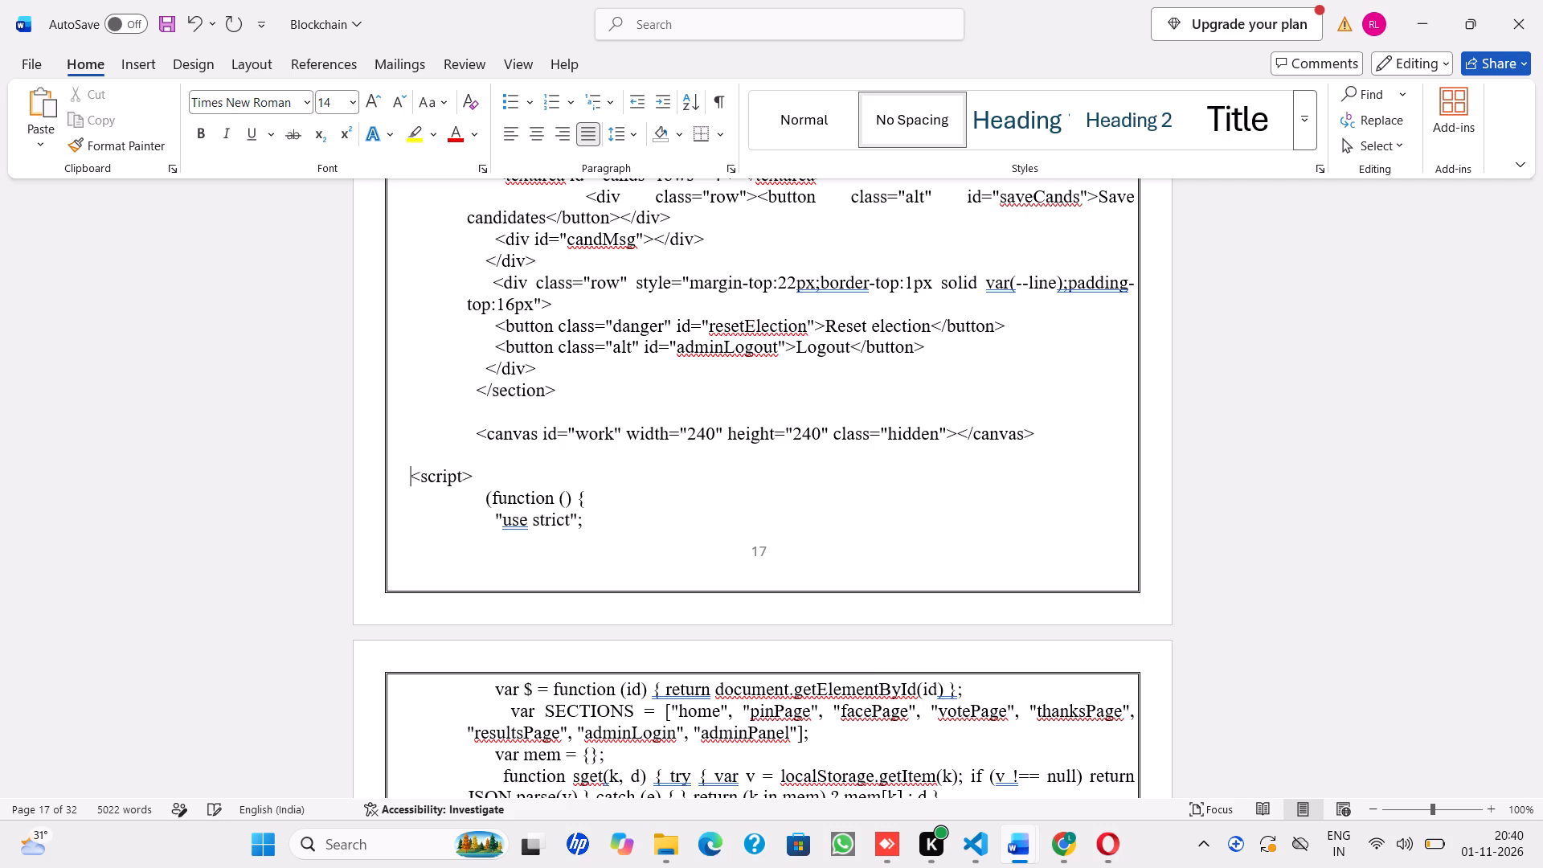
key("BackSpace")
Indent the opening script tag with spaces so it lines up with the canvas line above it.
key("space")
key("space")
key("space")
key("space")
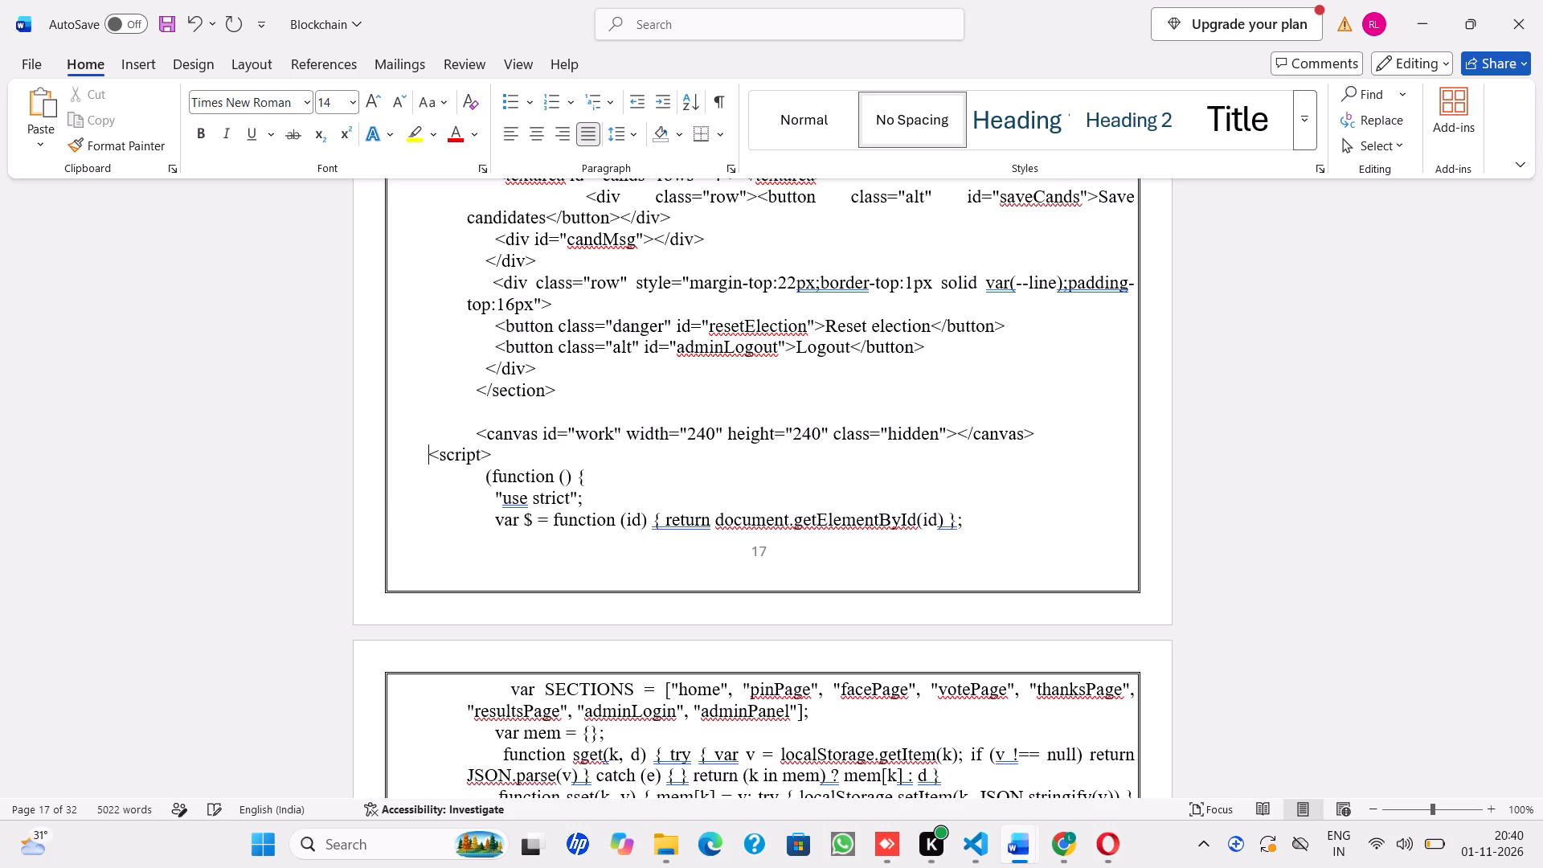
key("space")
key("space")
key("space")
key("space")
key("space")
key("space")
key("space")
key("space")
key("space")
key("space")
Remove the blank line between the closing section tag and the canvas line on page 17.
key("Up")
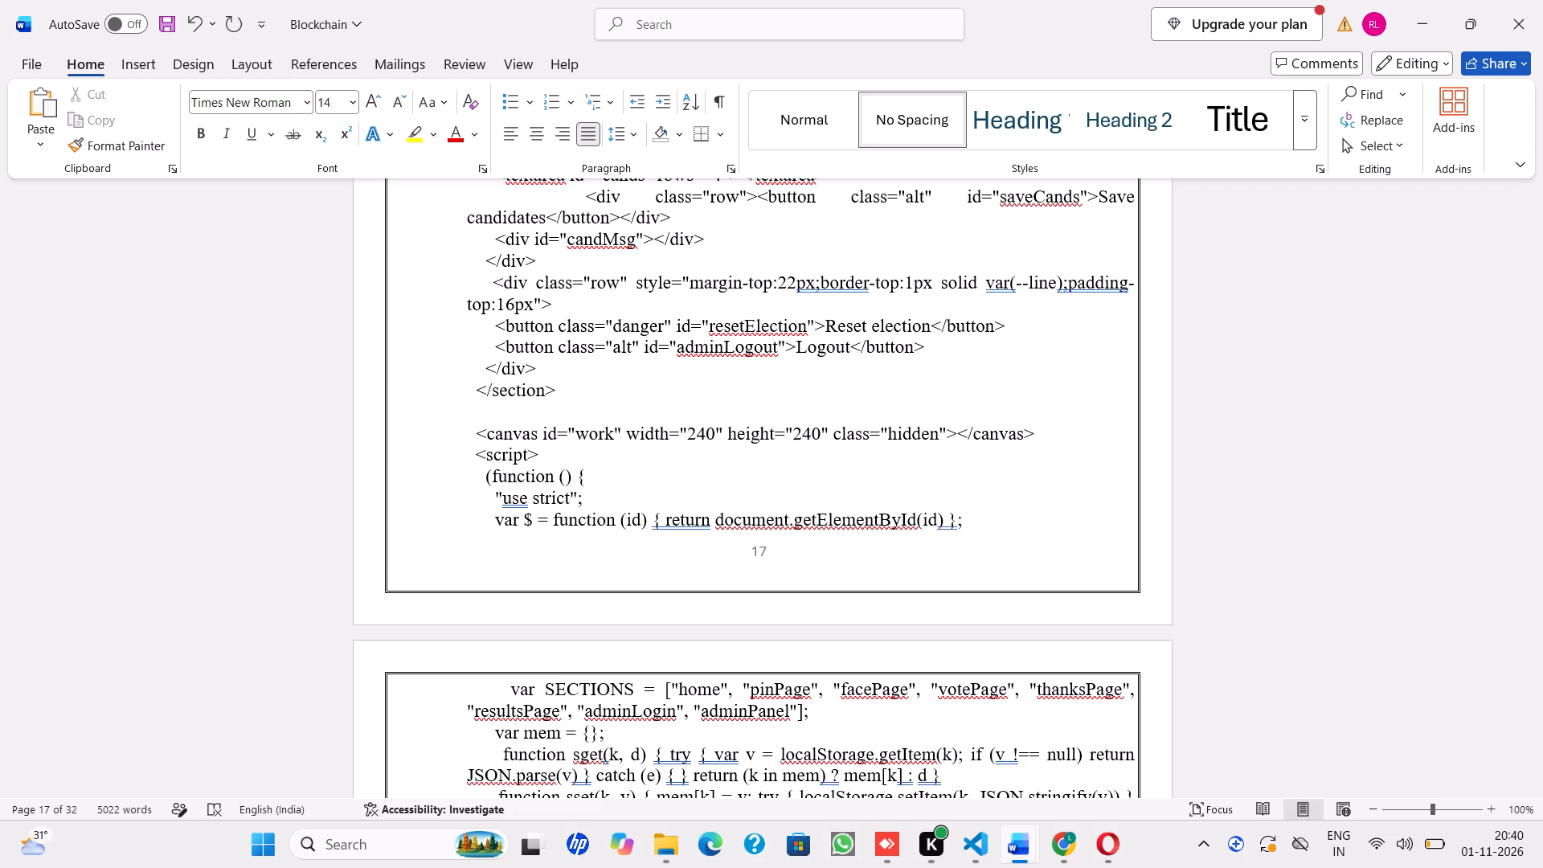
key("BackSpace")
key("BackSpace")
key("BackSpace")
key("BackSpace")
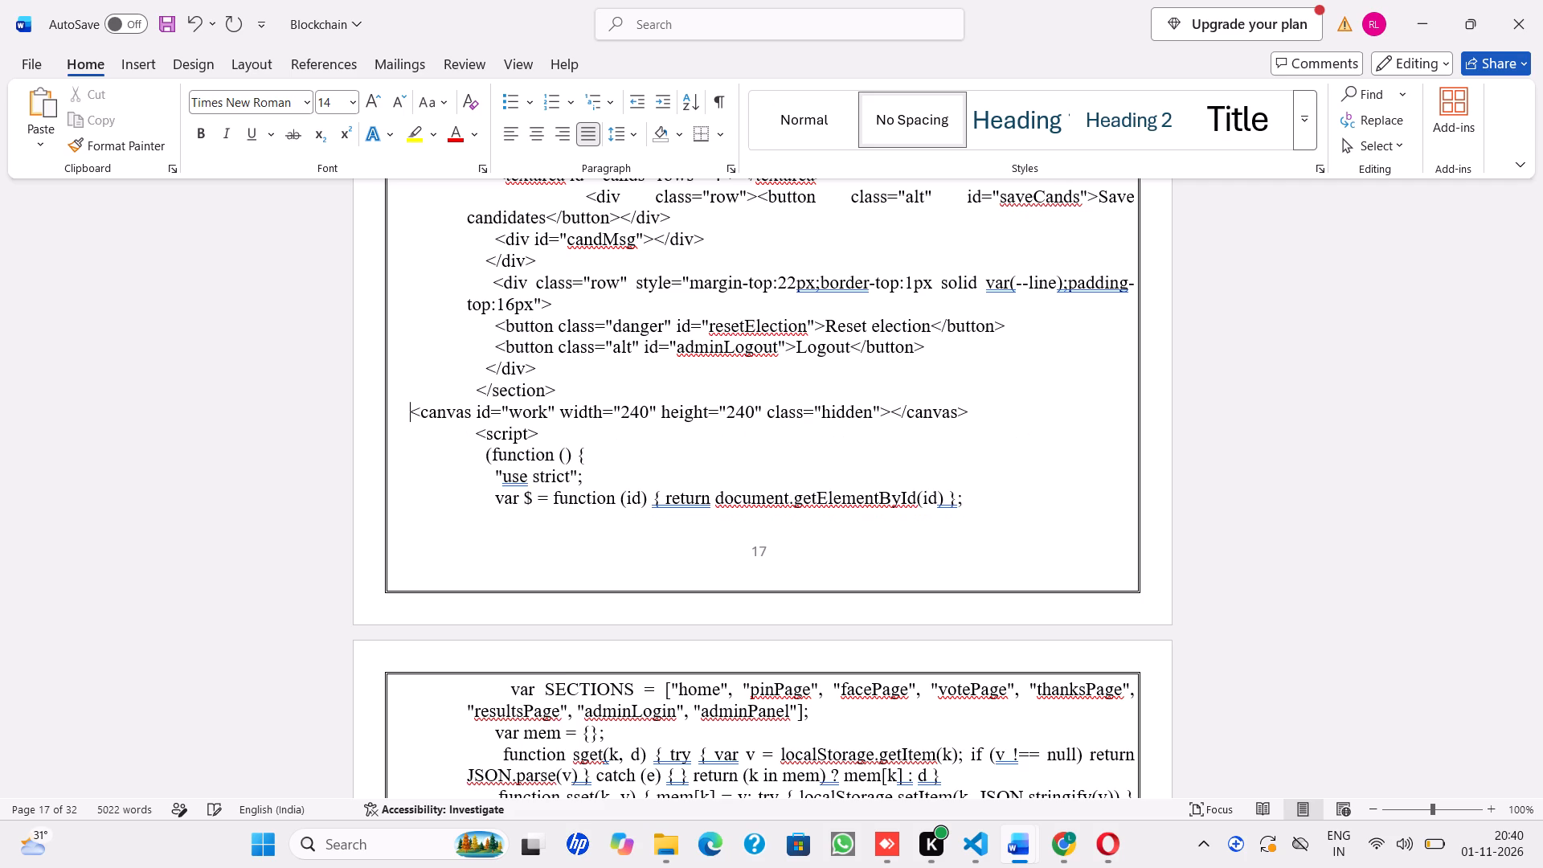
Indent the canvas line on page 17 with 12 spaces so it lines up with the surrounding code.
key("space")
key("space")
key("space")
key("space")
key("space")
key("space")
key("space")
key("space")
key("space")
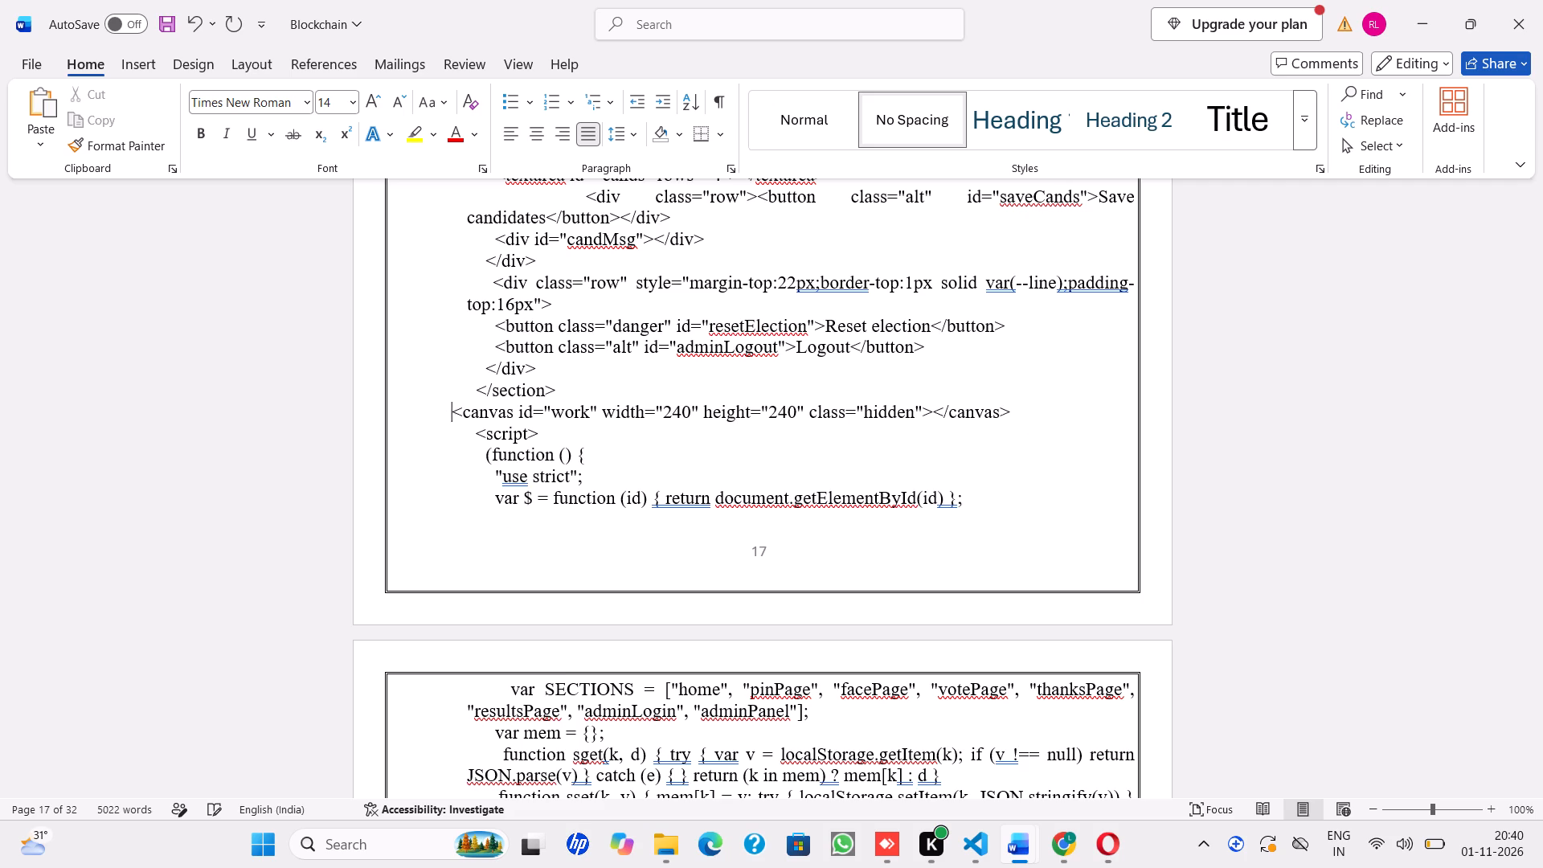
key("space")
key("space")
key("space")
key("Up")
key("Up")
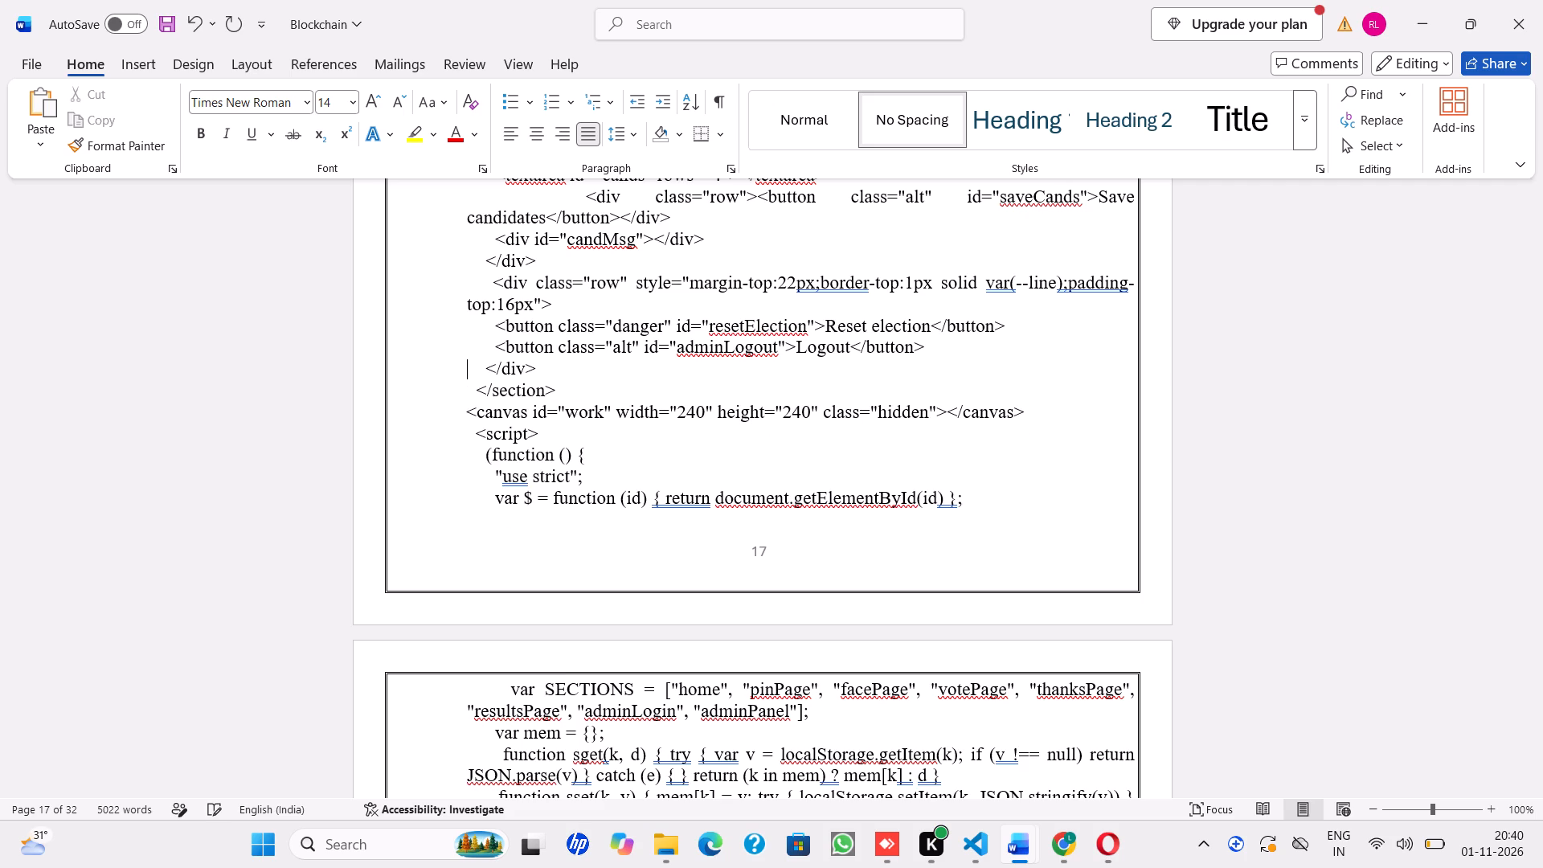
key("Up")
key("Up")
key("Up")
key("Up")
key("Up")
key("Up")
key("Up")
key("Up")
Replace every double space in the document with a single space using Find and Replace.
key("ctrl+h")
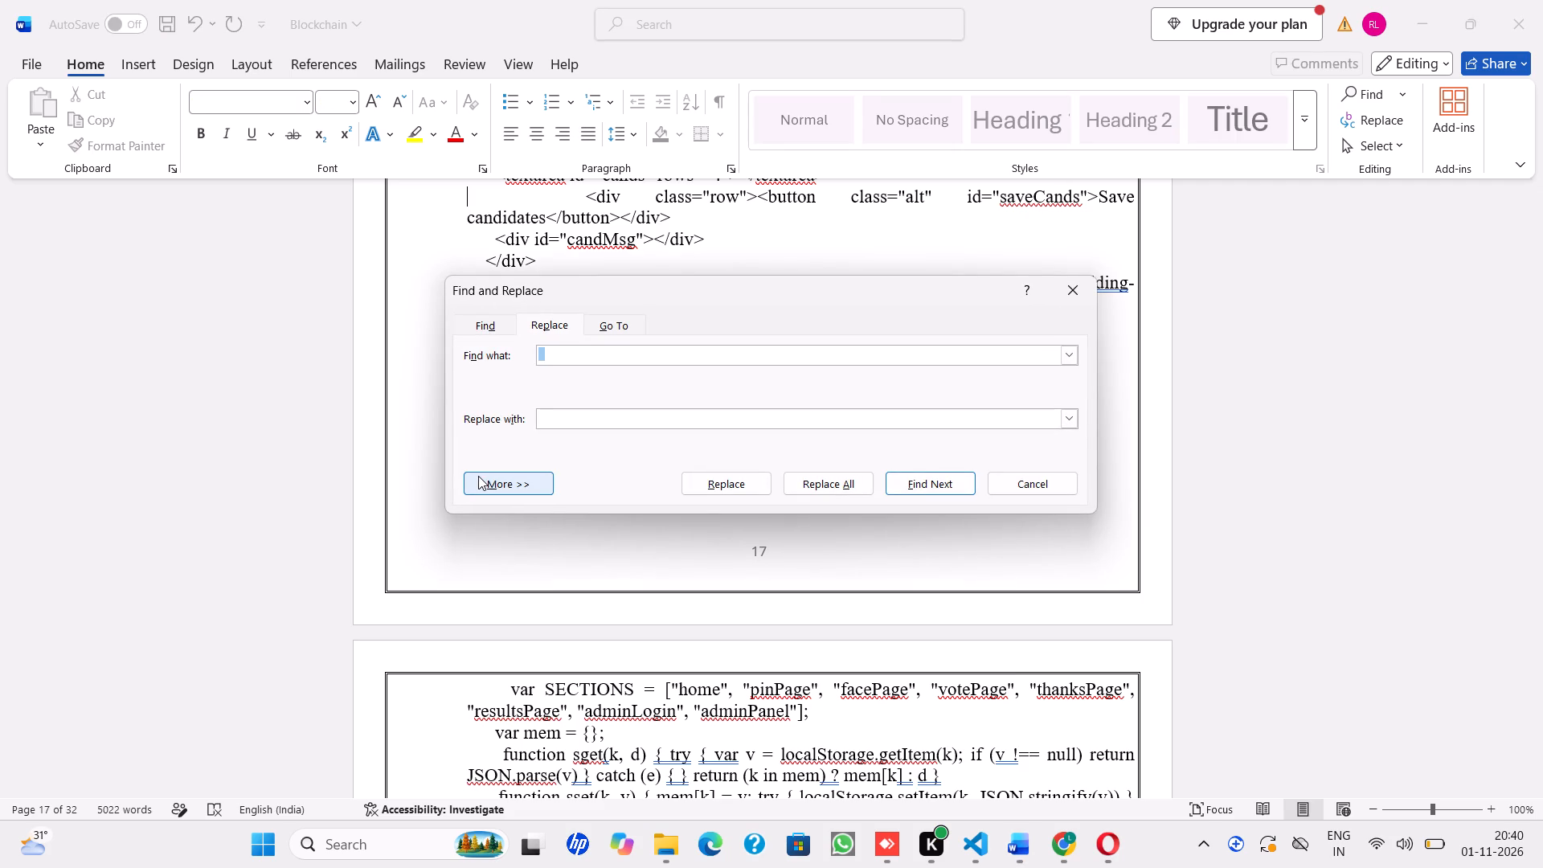
key("BackSpace")
key("BackSpace")
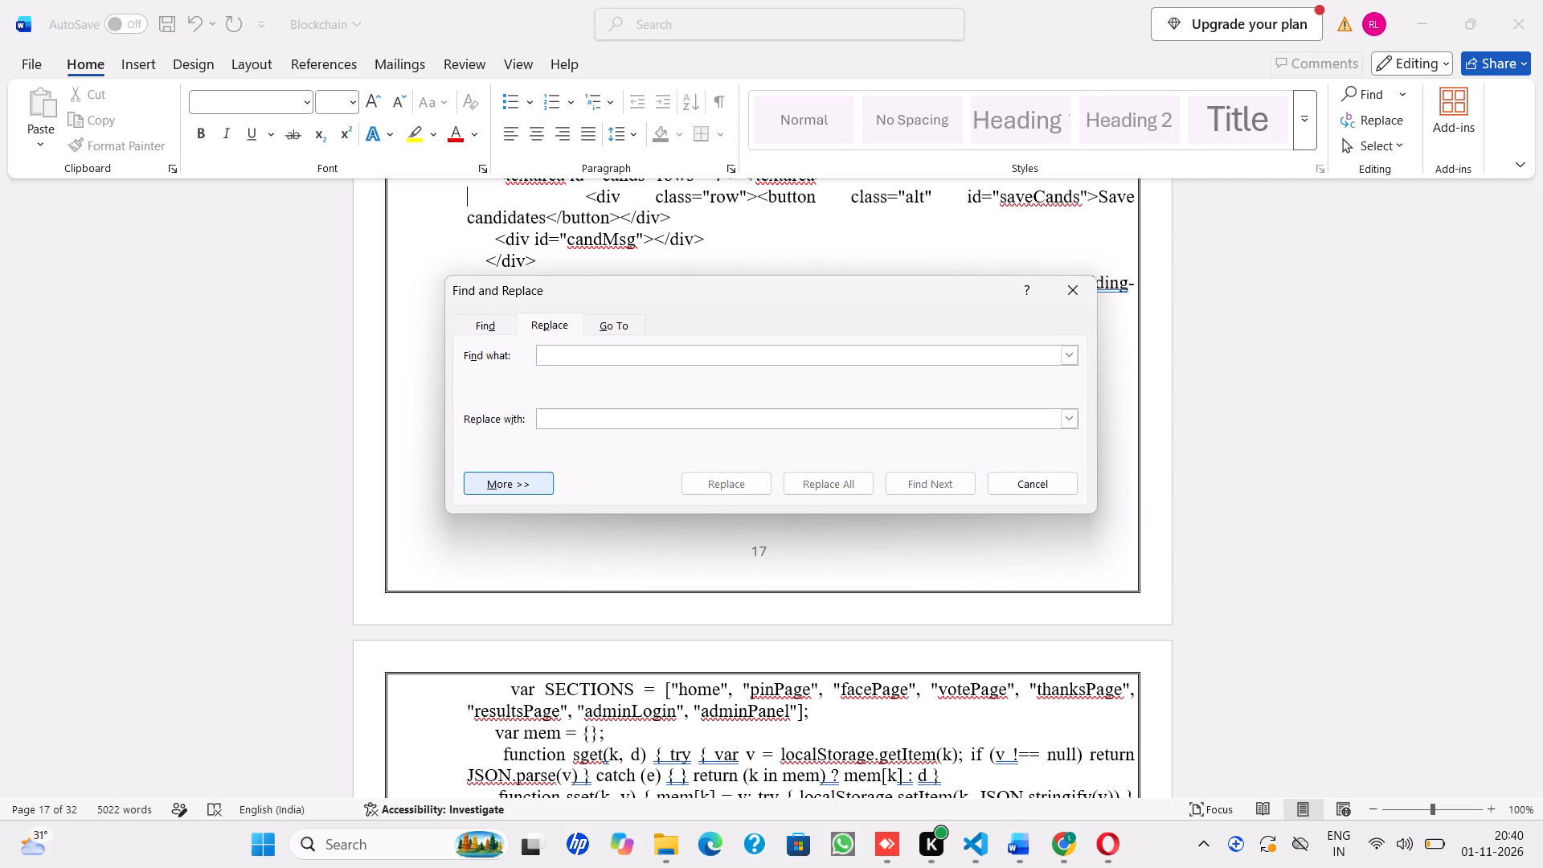
key("space")
key("space")
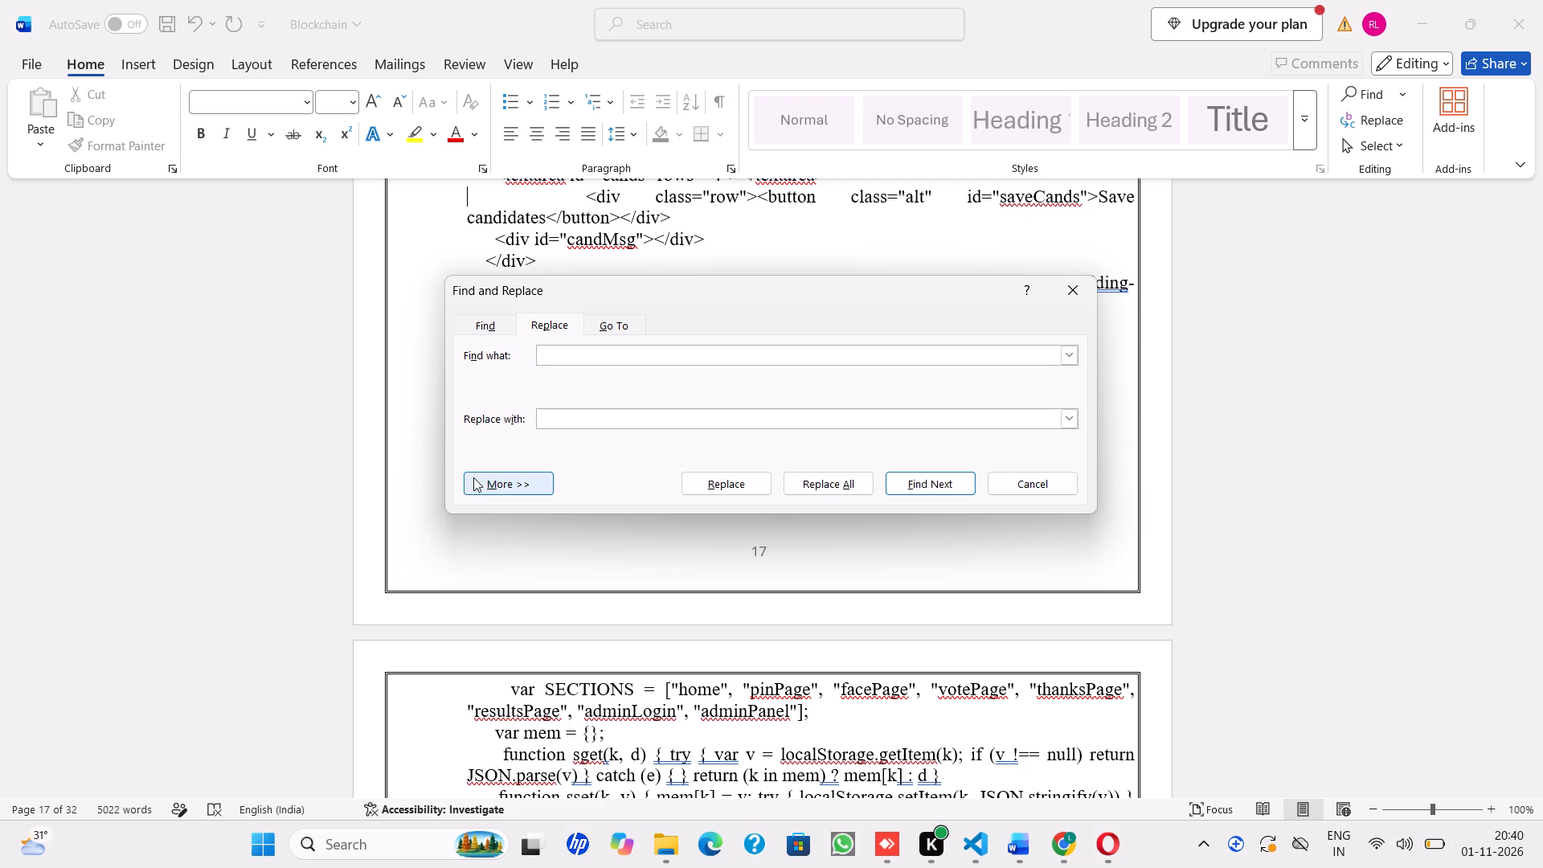
left_click(563, 416)
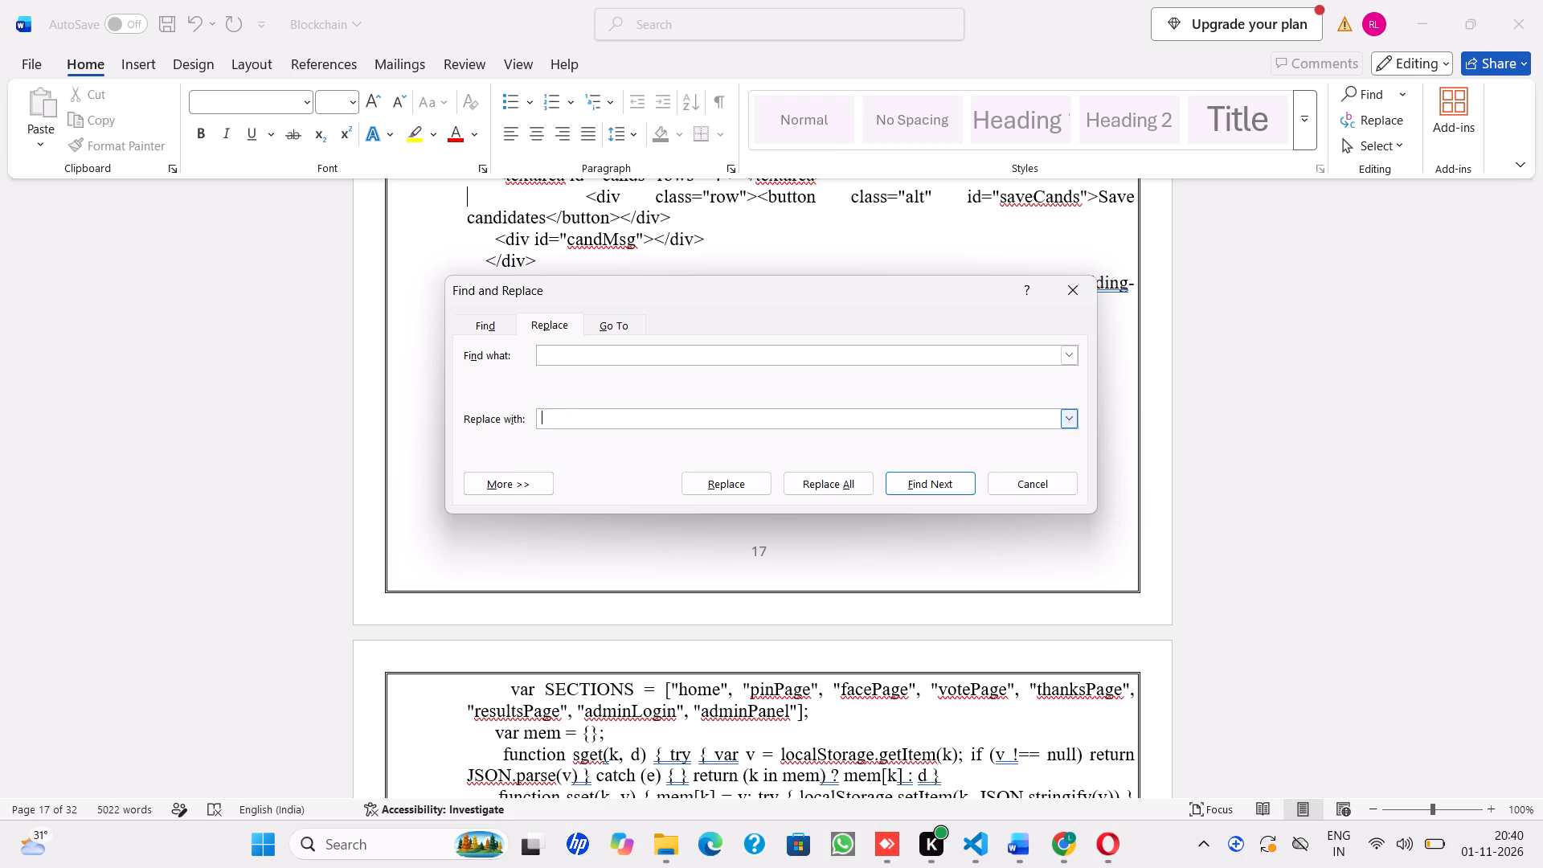
key("BackSpace")
key("space")
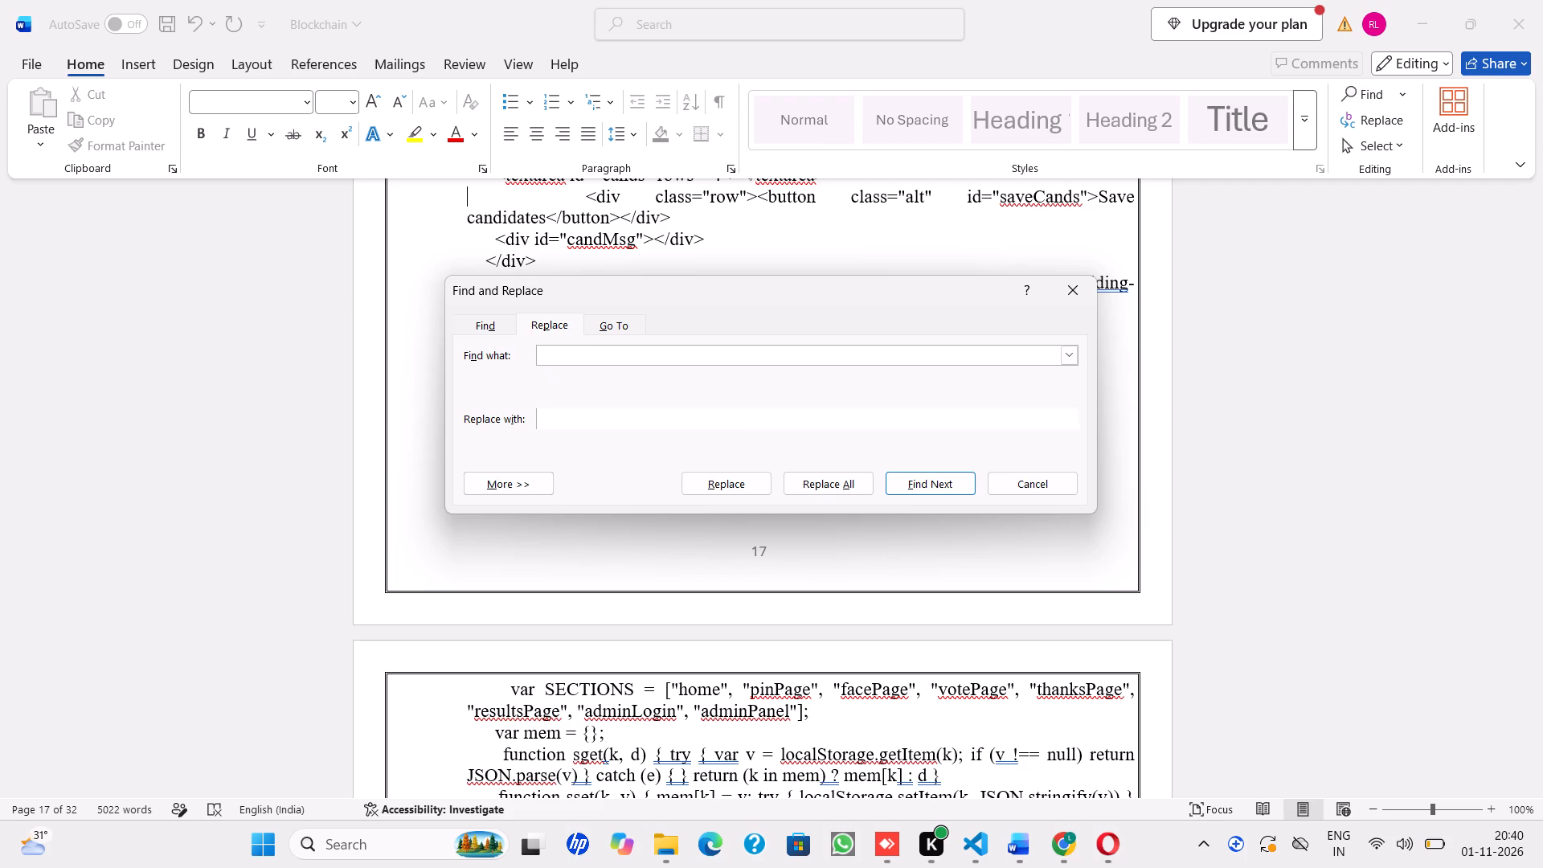
left_click(803, 484)
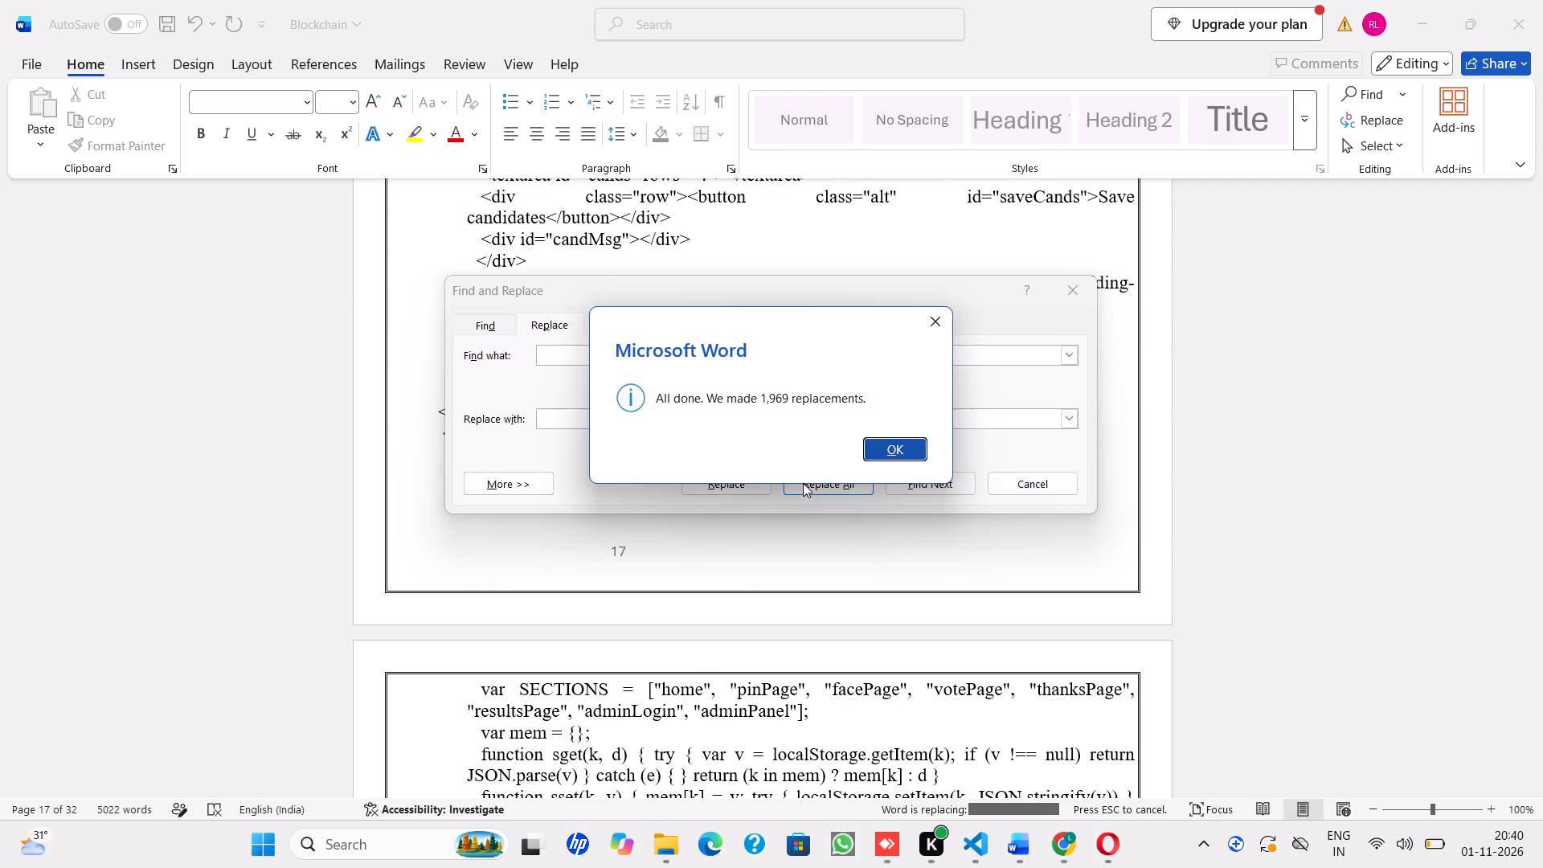
left_click(866, 457)
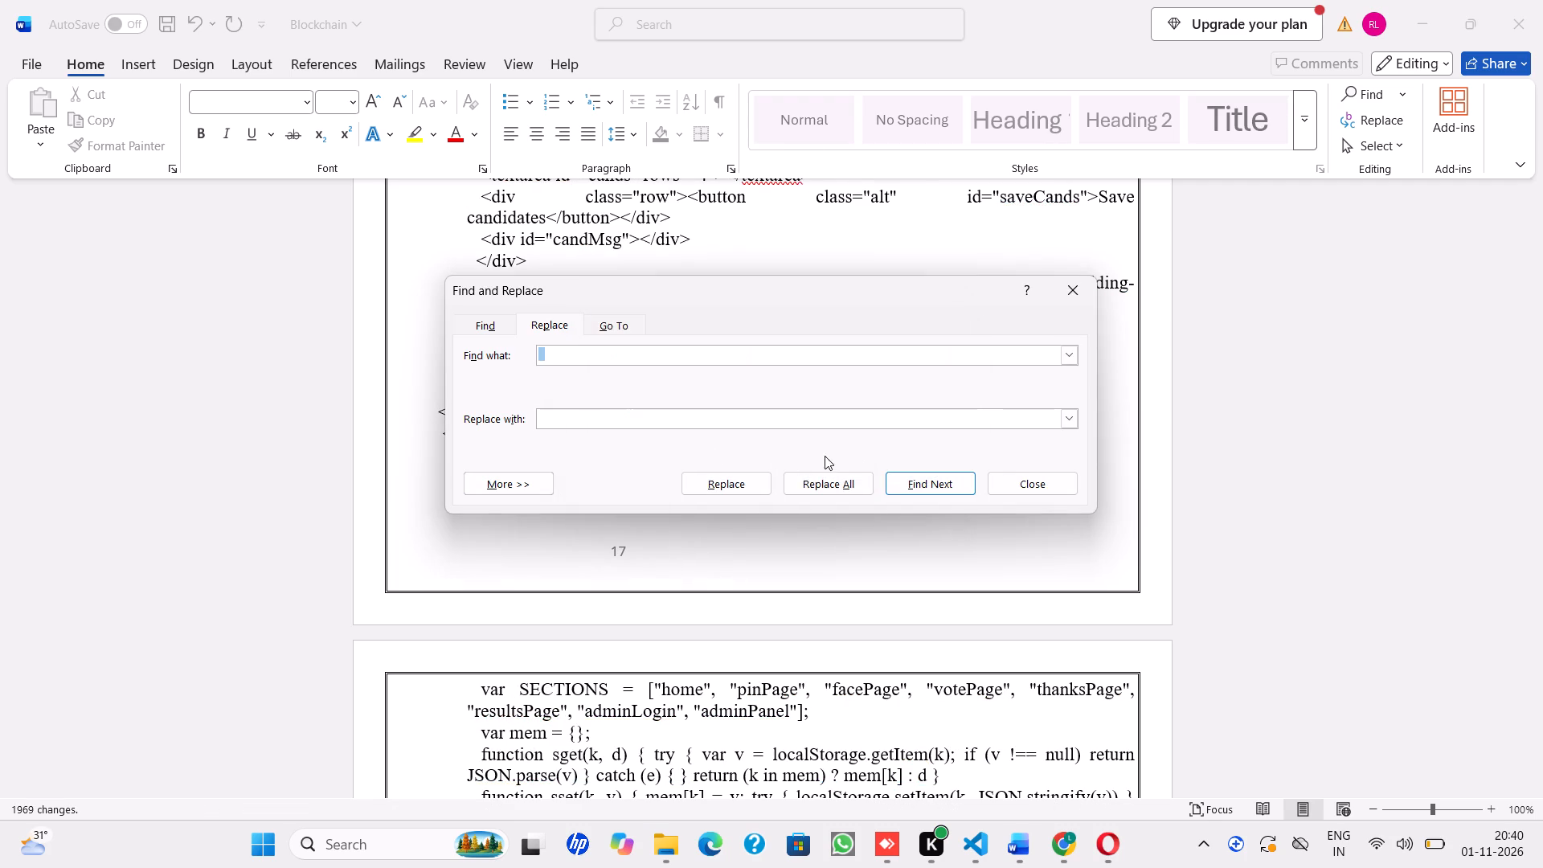
Run a second document-wide replacement of two consecutive spaces with one space.
key("BackSpace")
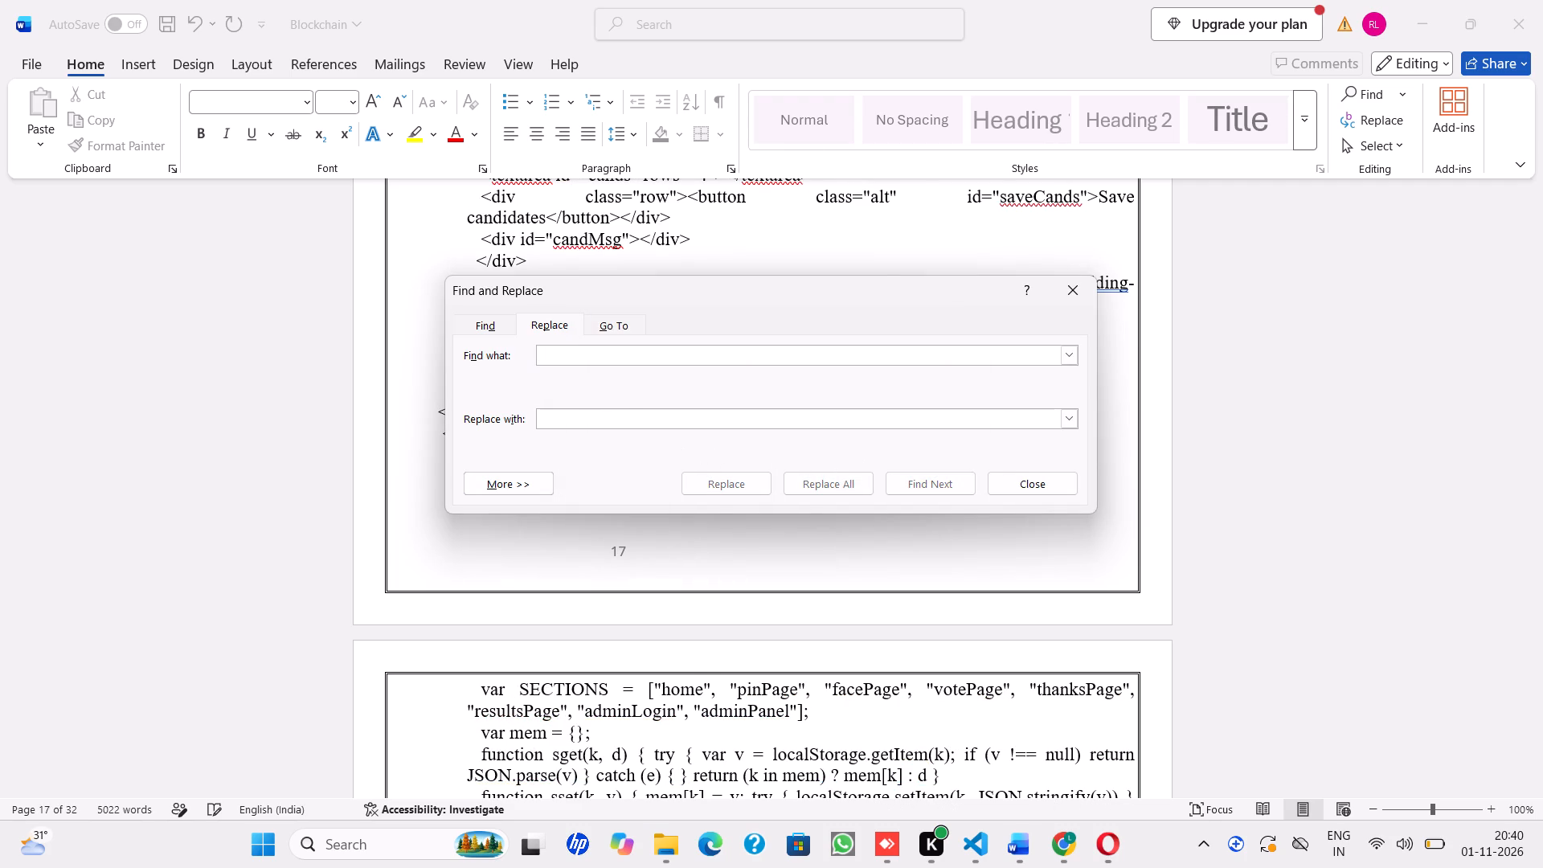
key("space")
key("space")
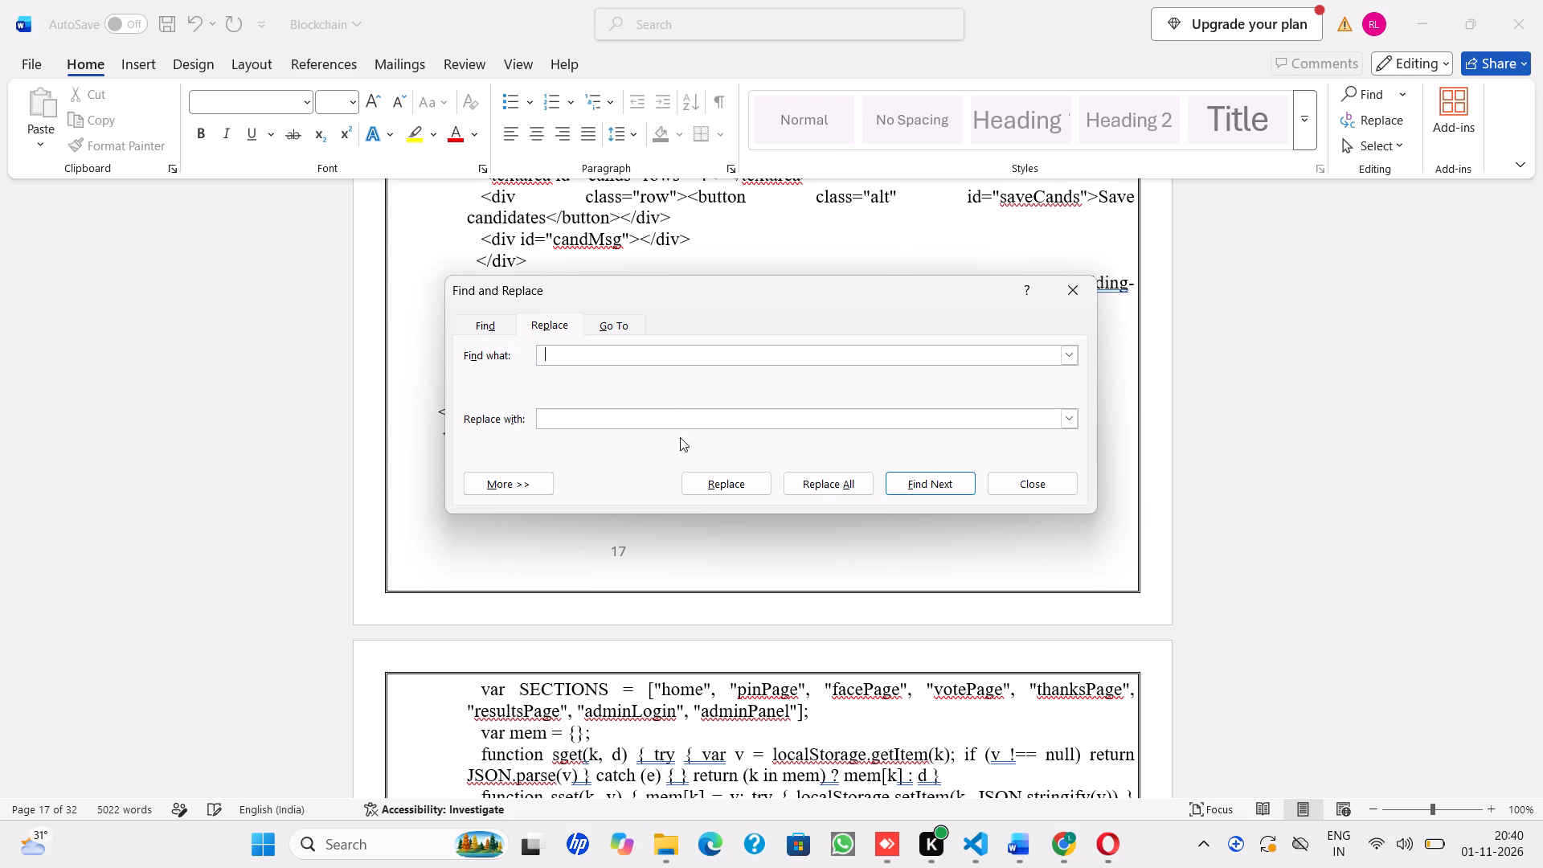
left_click(579, 417)
key("BackSpace")
key("BackSpace")
key("space")
left_click(806, 475)
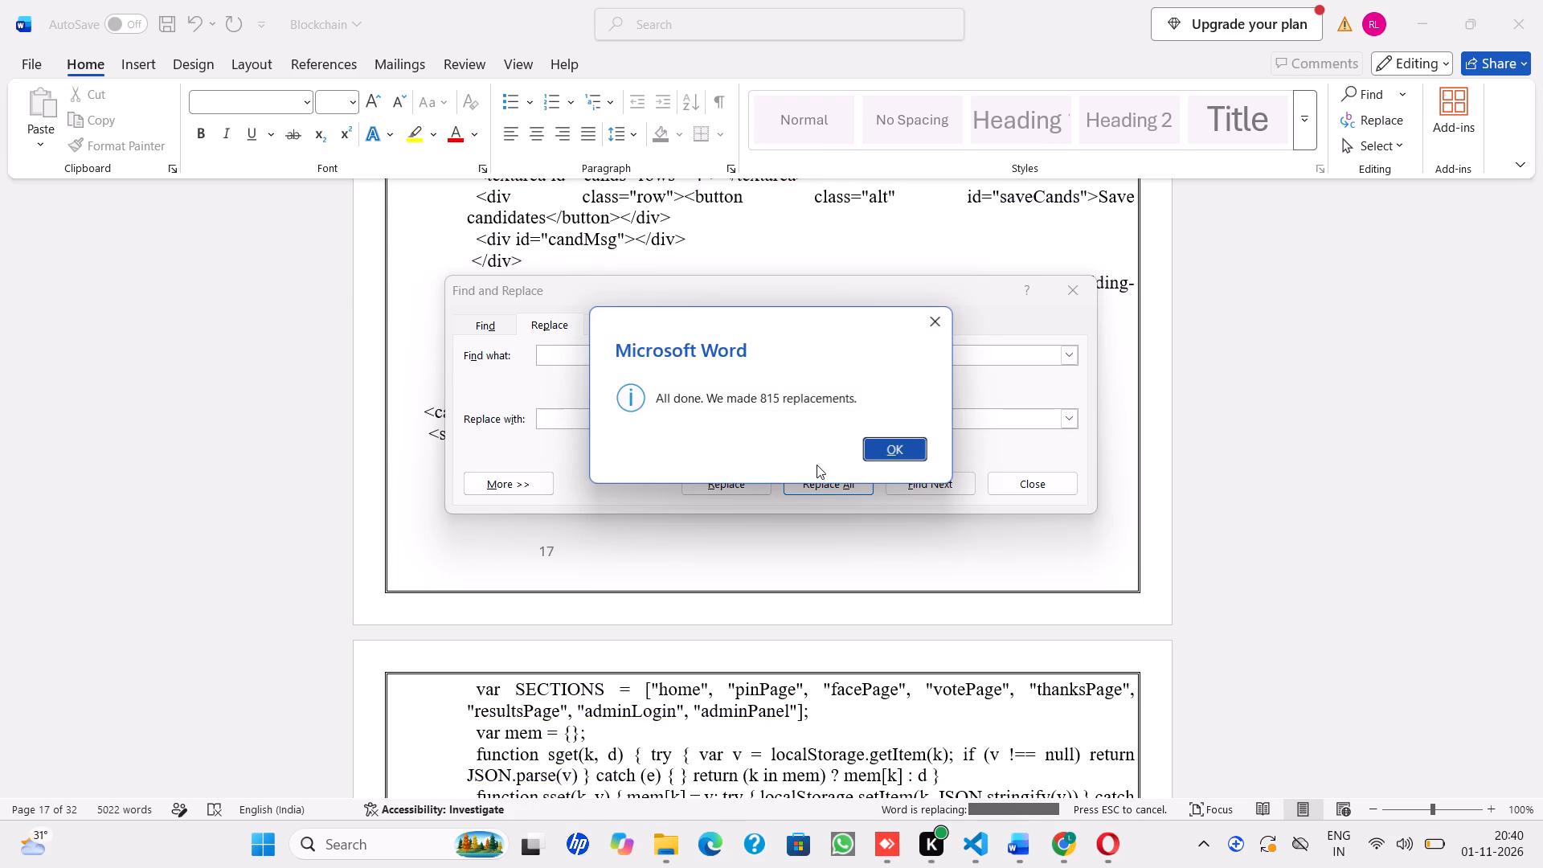
left_click(867, 456)
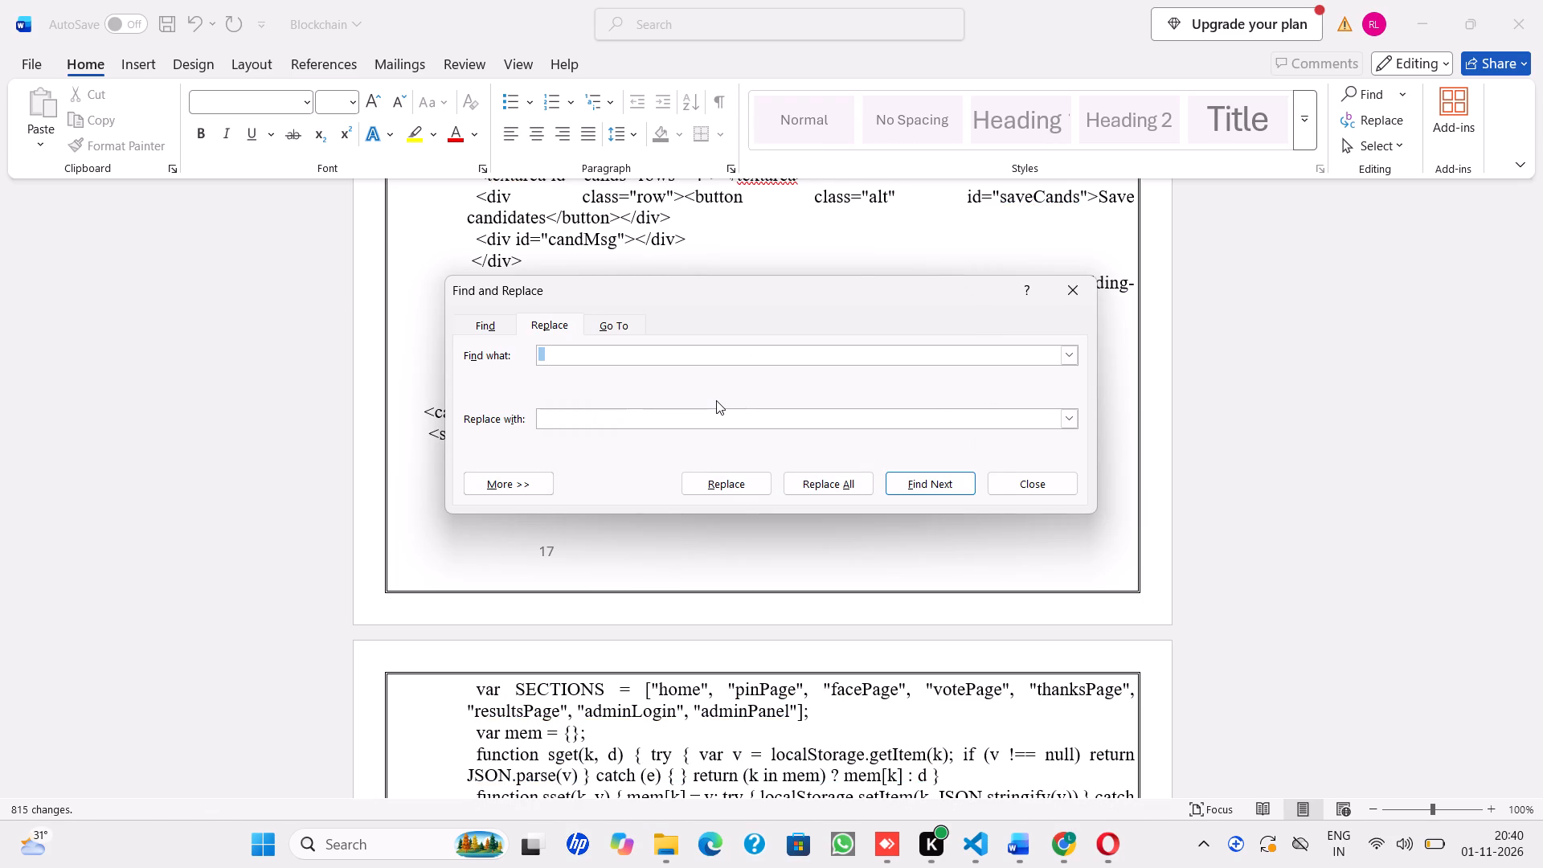
Run a third document-wide pass replacing two consecutive spaces with one space.
key("BackSpace")
key("space")
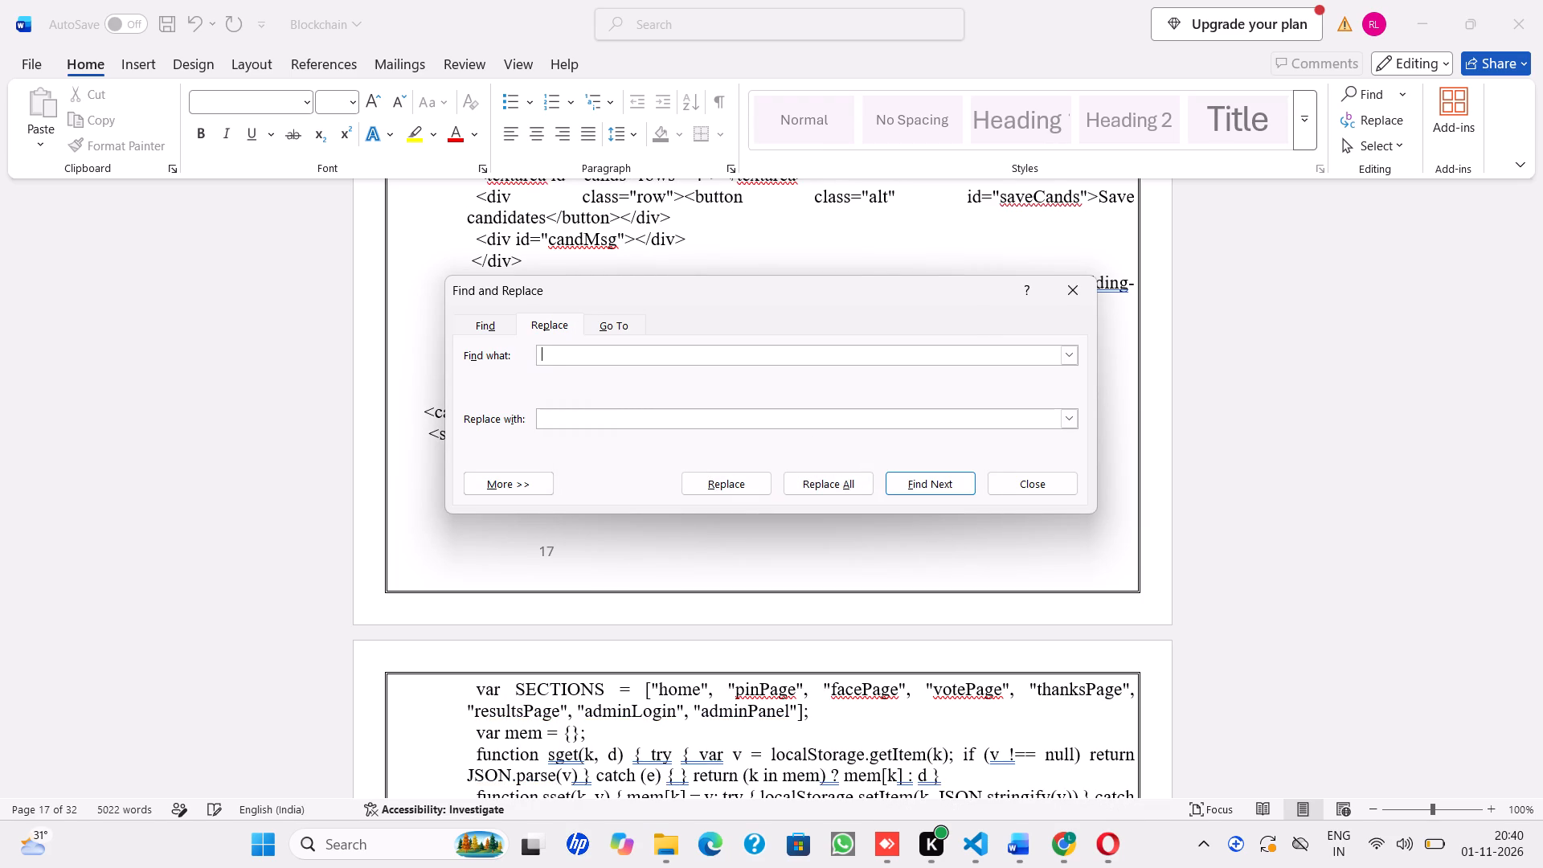
key("space")
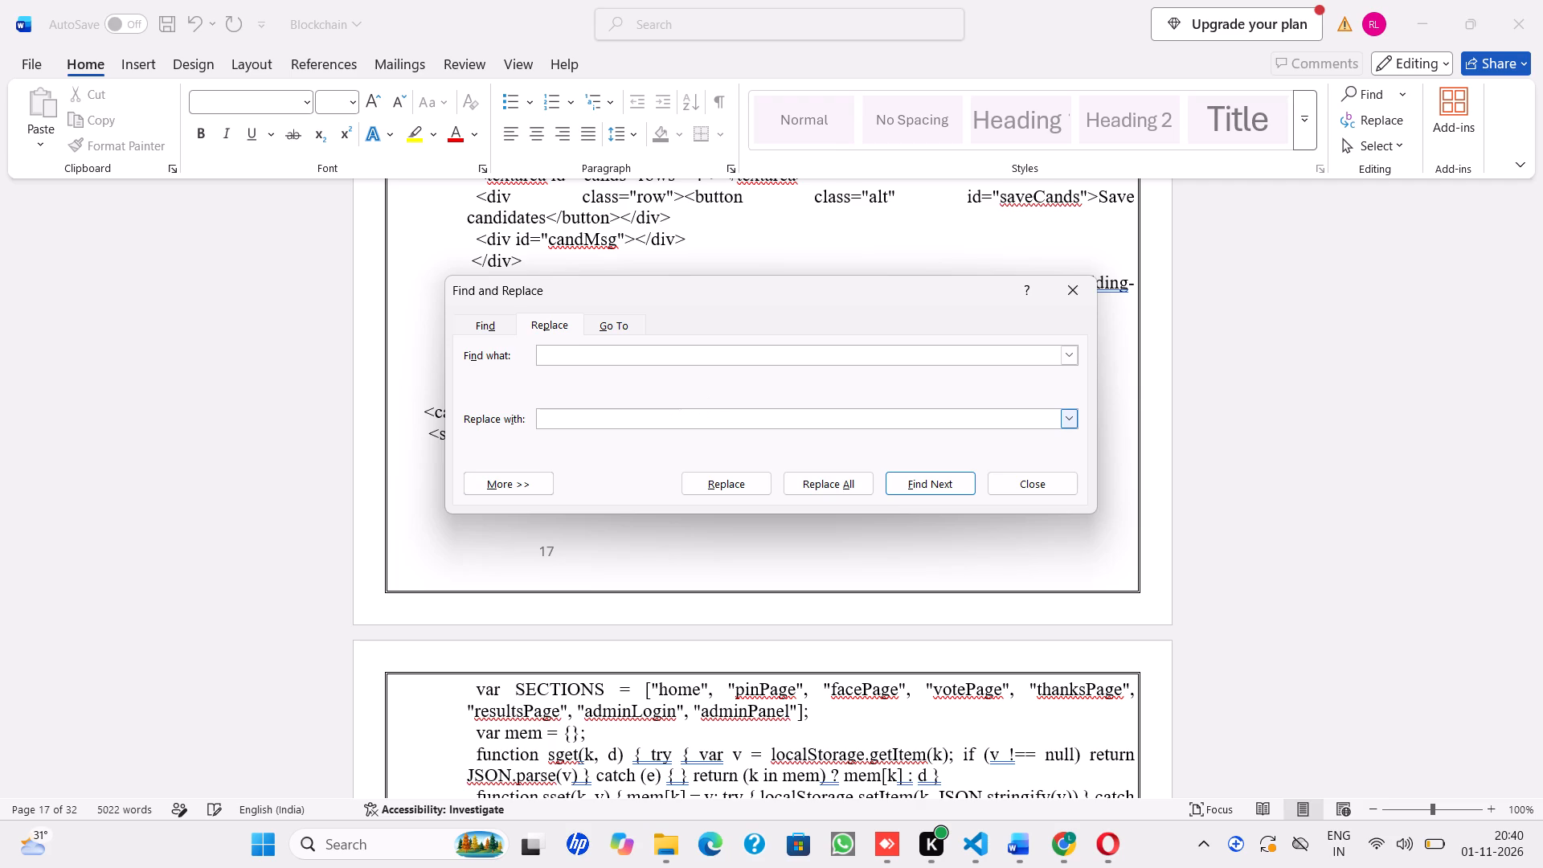
left_click(653, 417)
key("BackSpace")
key("space")
left_click(821, 476)
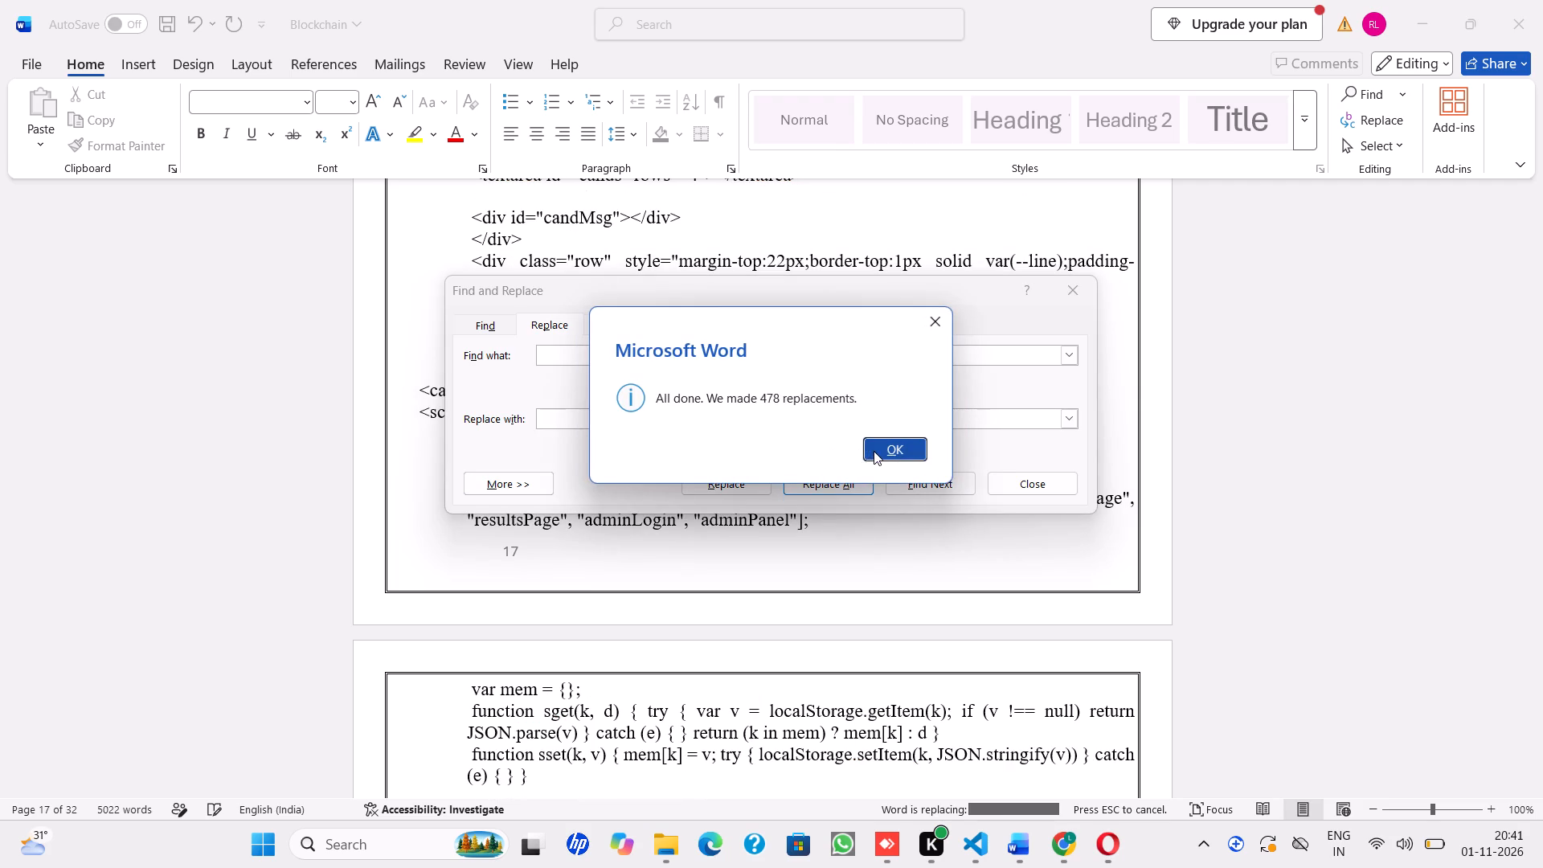
left_click(874, 451)
Re-enter two spaces as the search text and one space as the replacement, and replace all occurrences a fourth time.
left_click(598, 362)
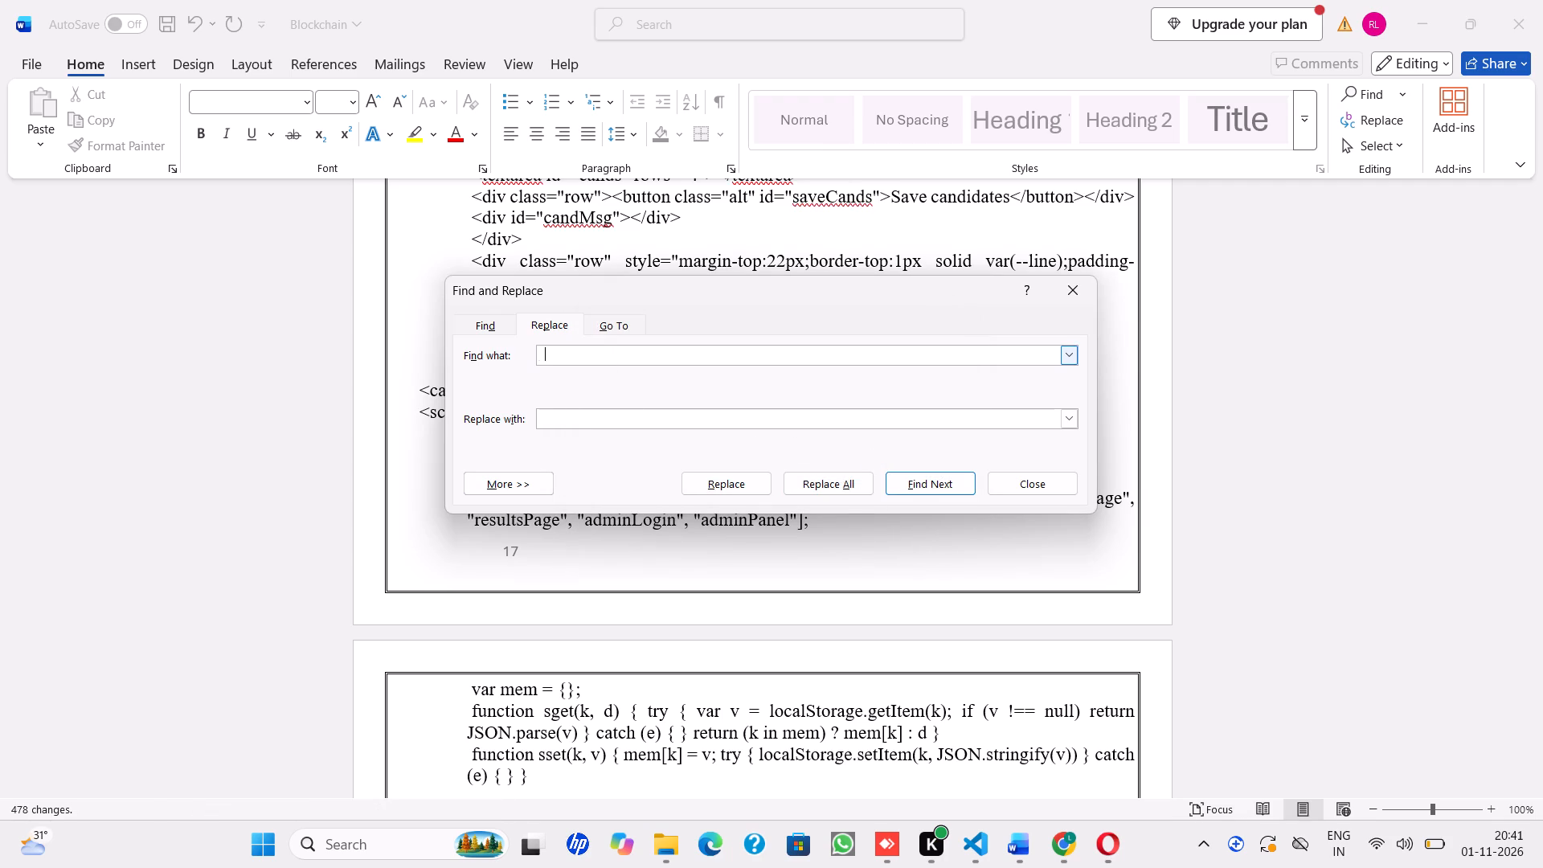
key("BackSpace")
key("BackSpace")
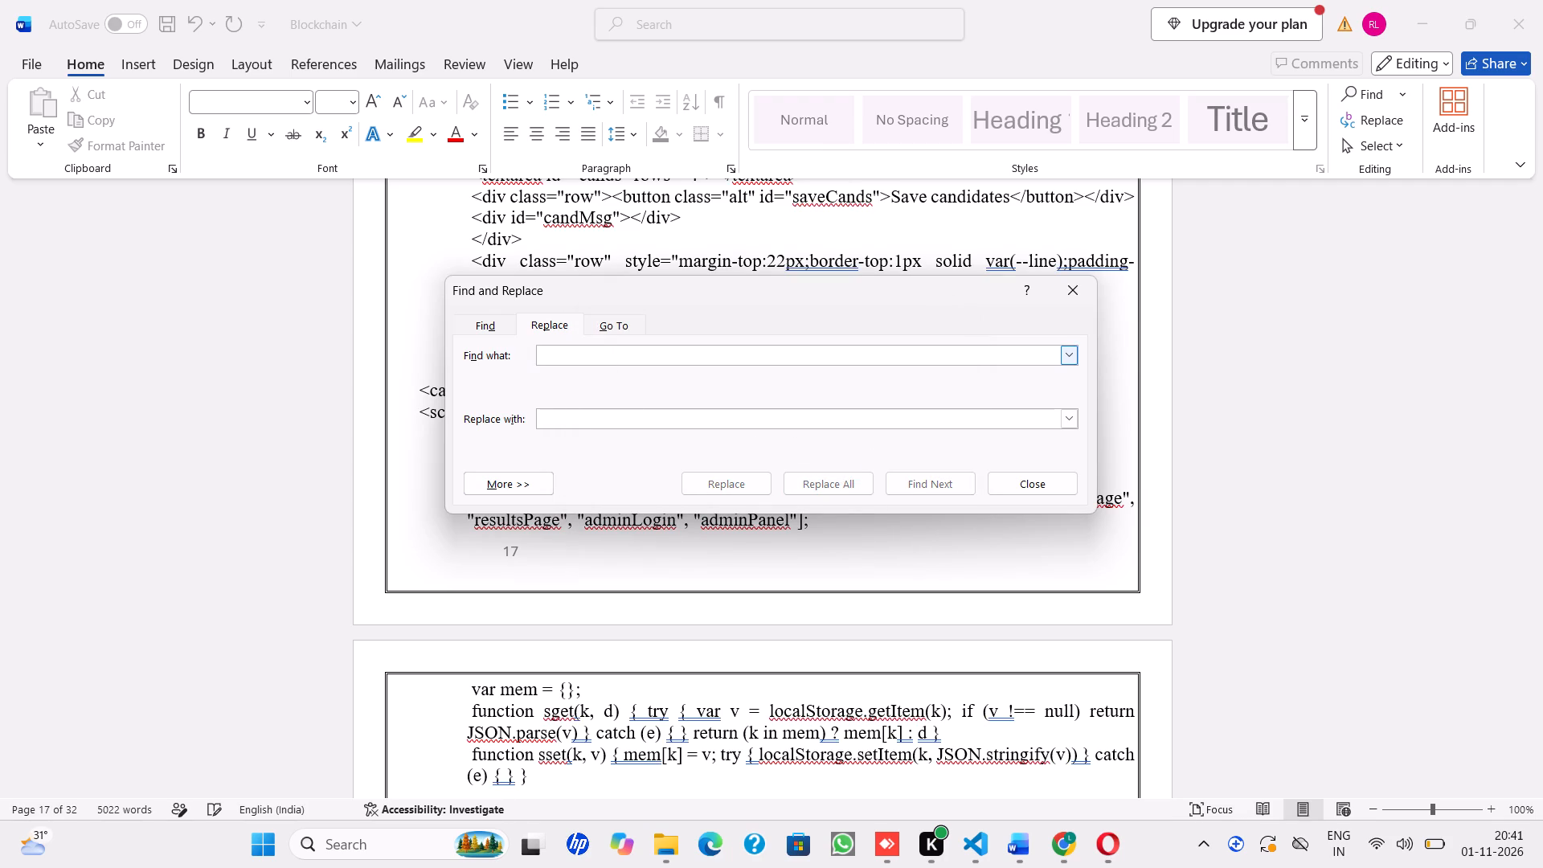
key("space")
key("space")
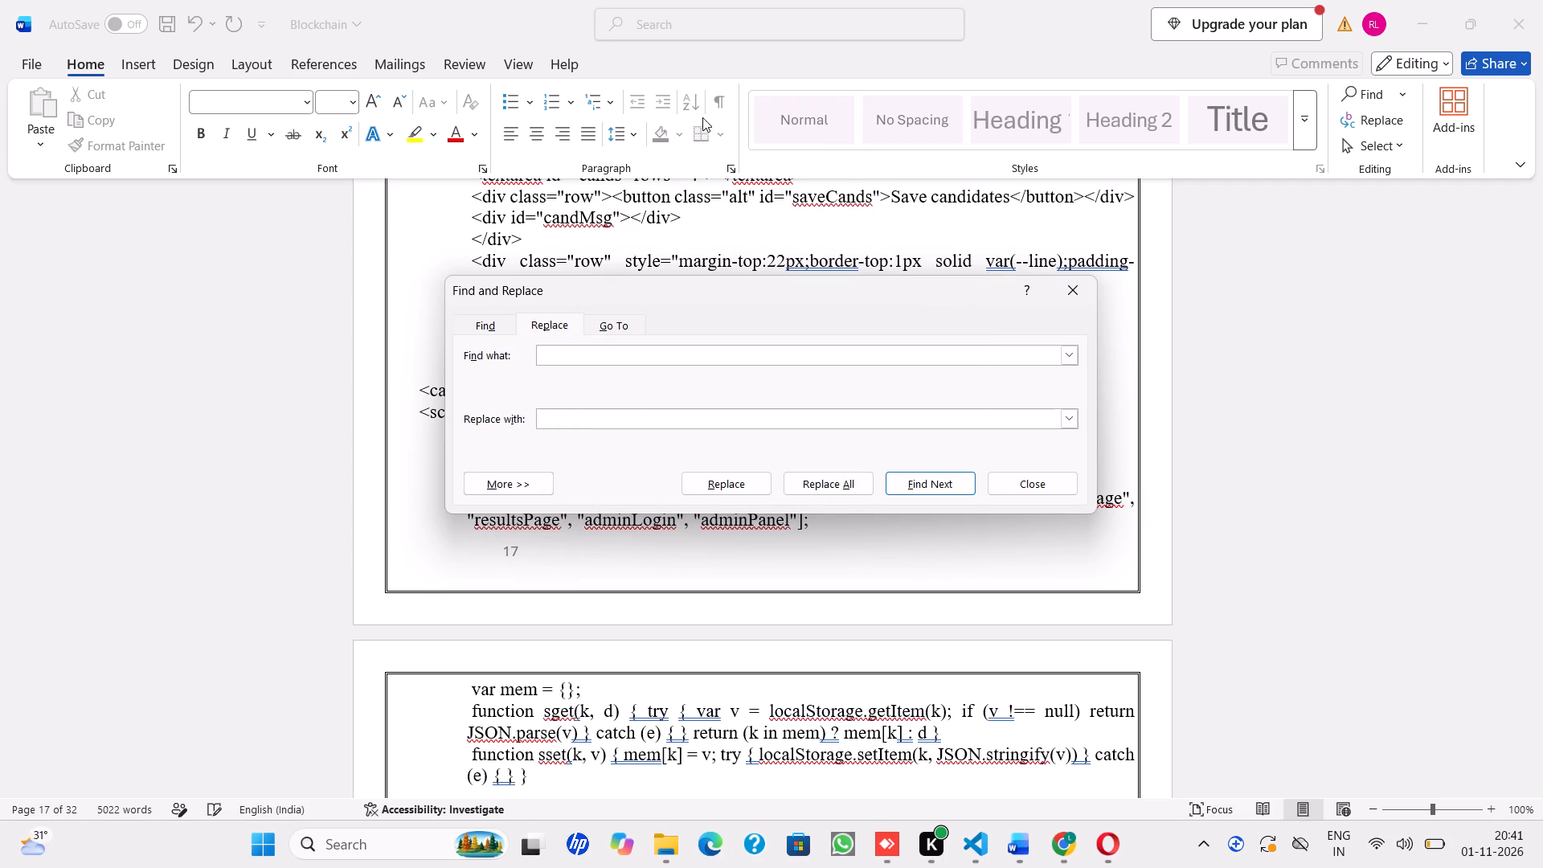
left_click(567, 416)
key("BackSpace")
key("space")
left_click(824, 481)
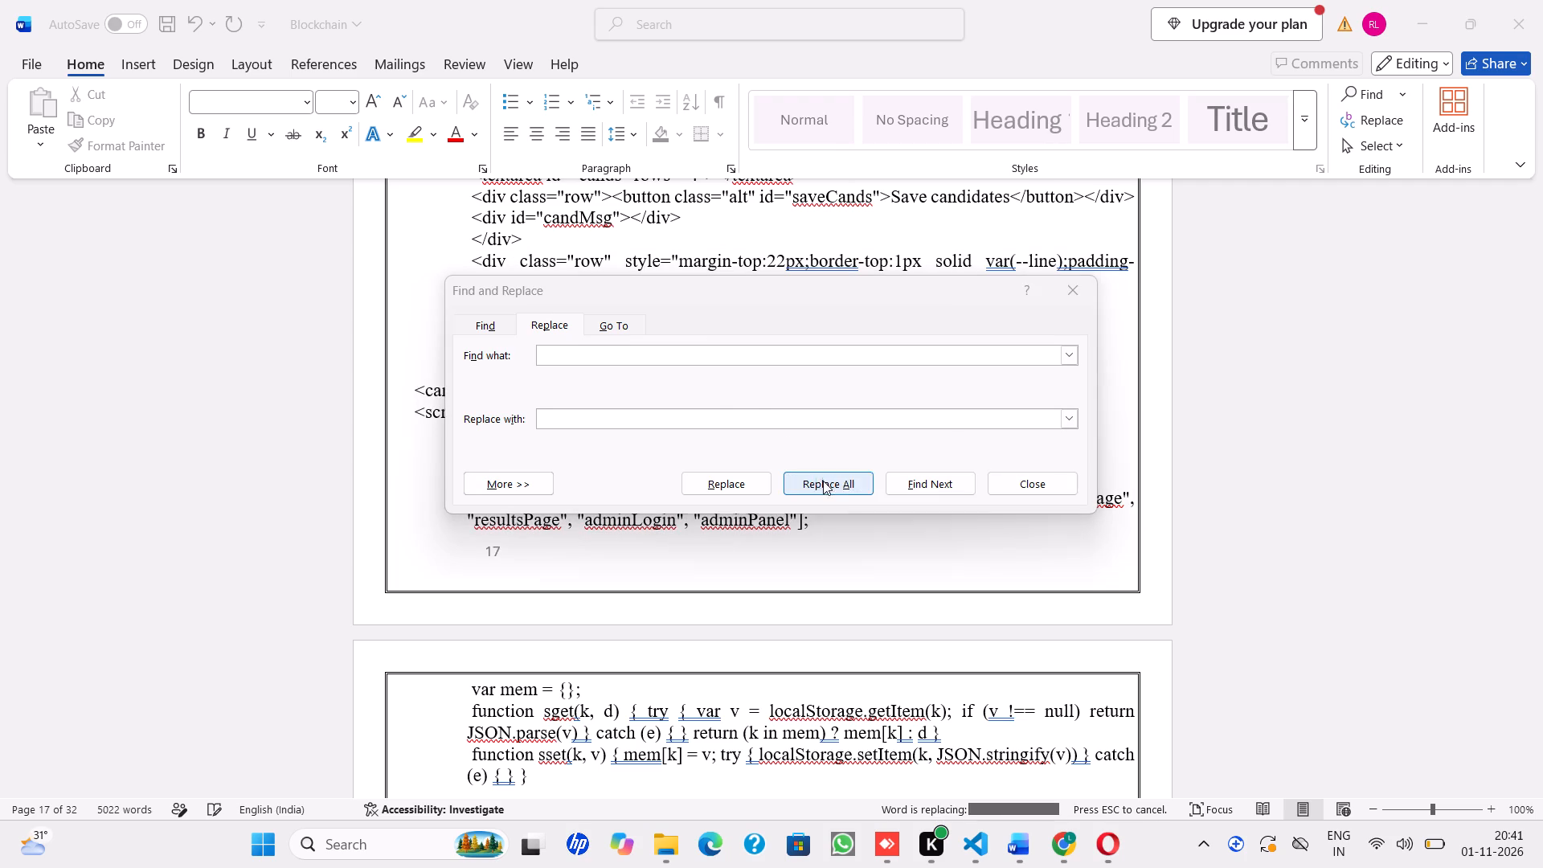
left_click(868, 454)
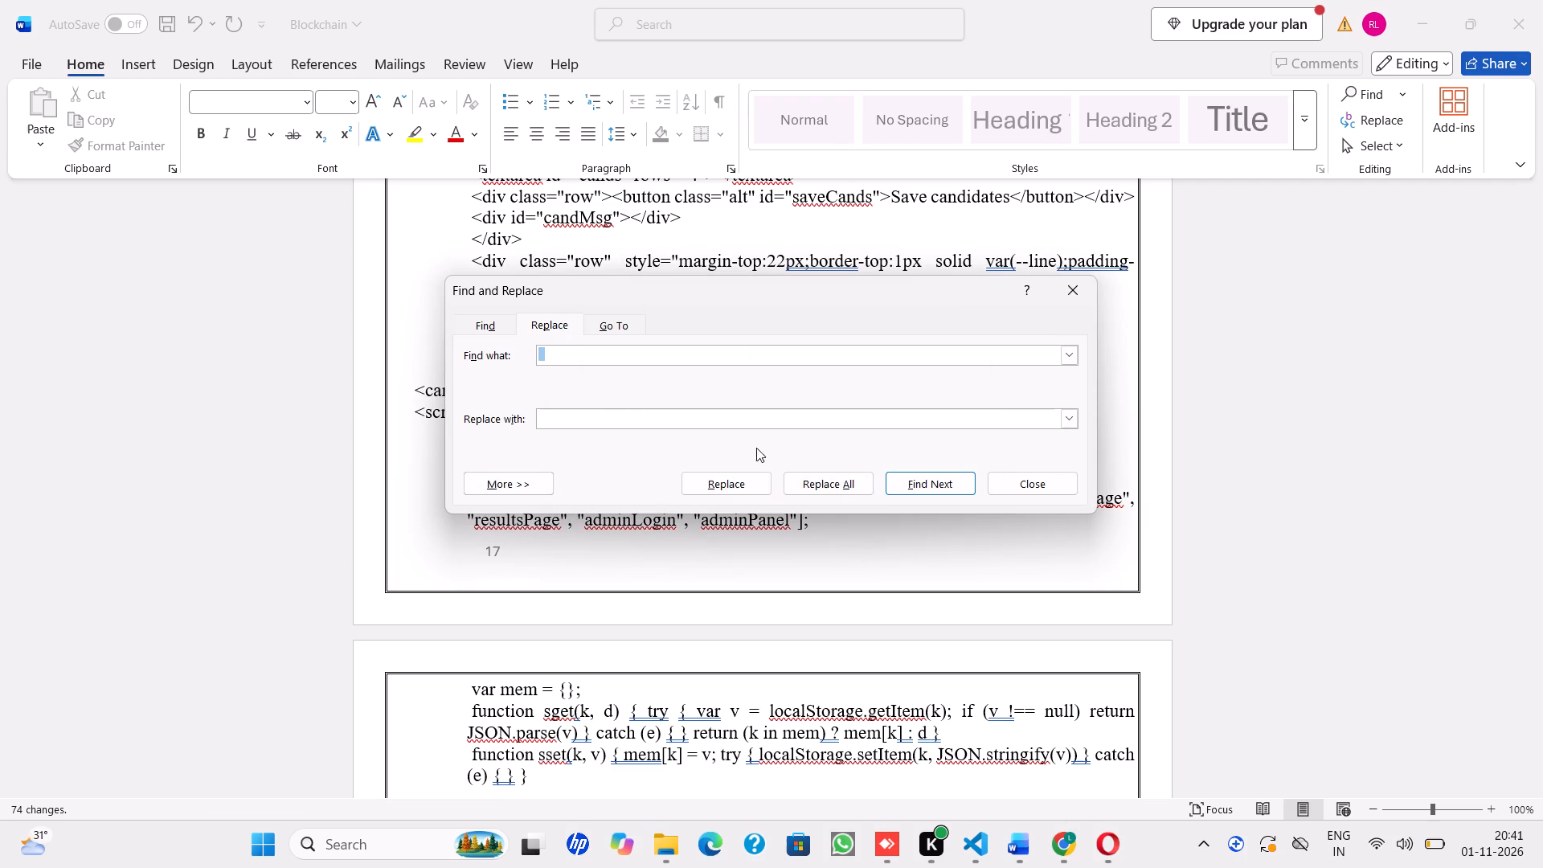
Replace all remaining double spaces with a single space in a fifth pass through the document.
key("BackSpace")
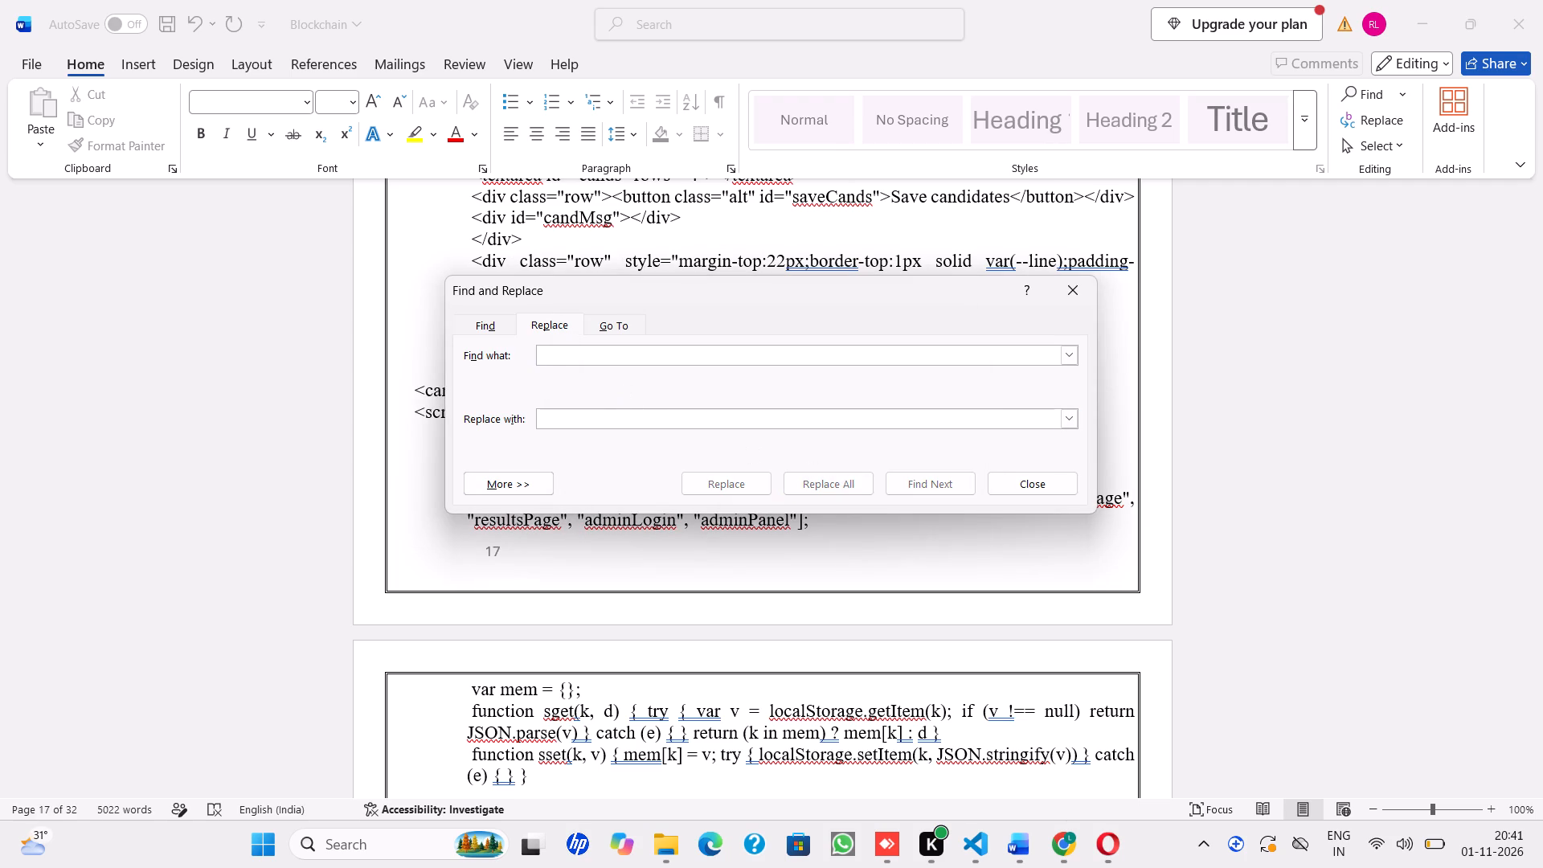
key("space")
key("space")
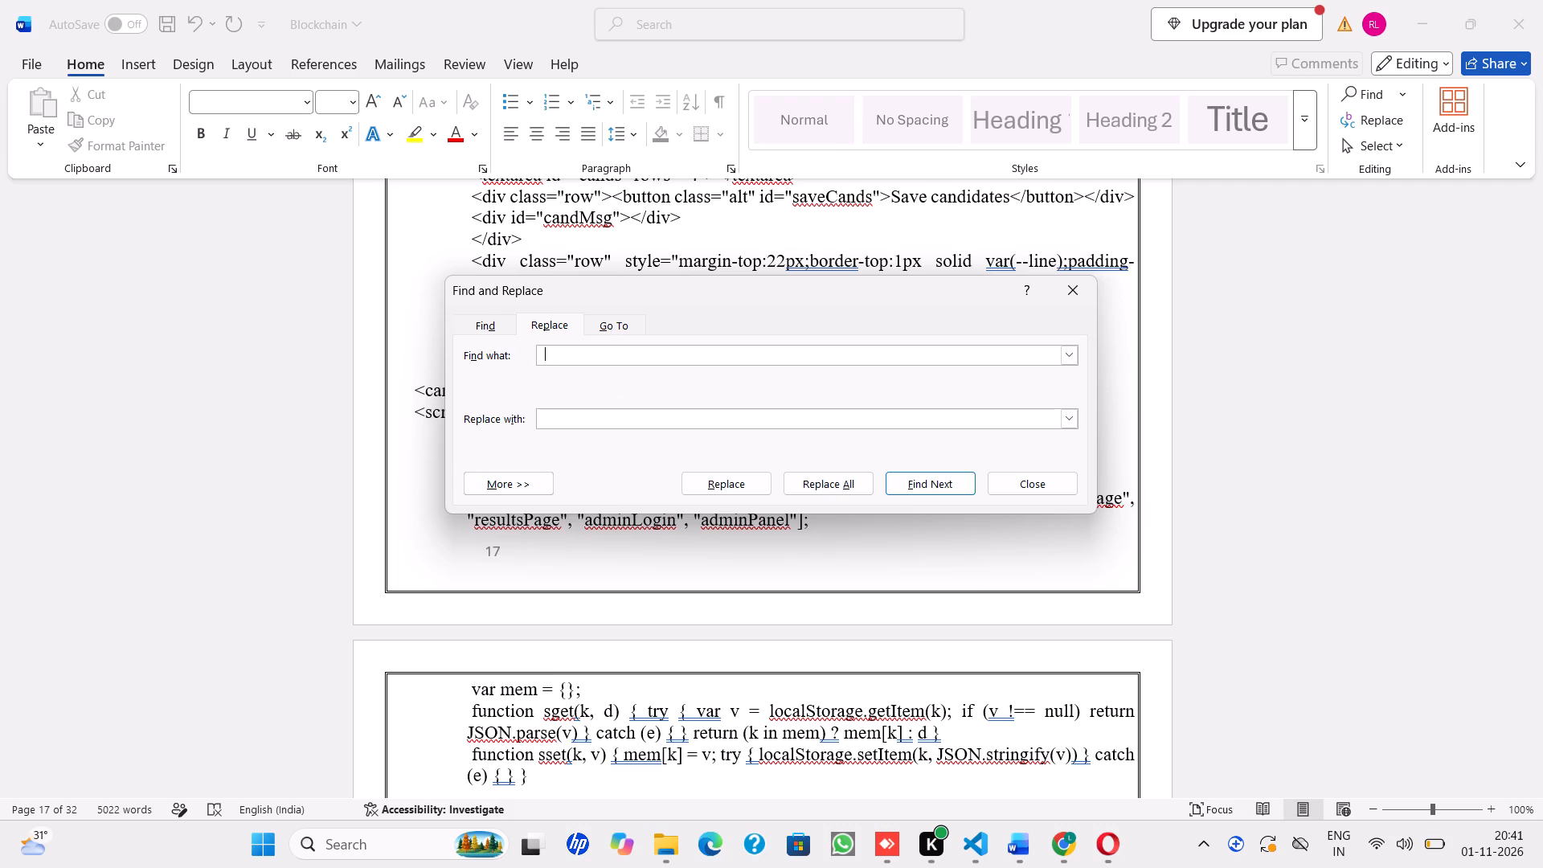
left_click(582, 421)
key("BackSpace")
key("space")
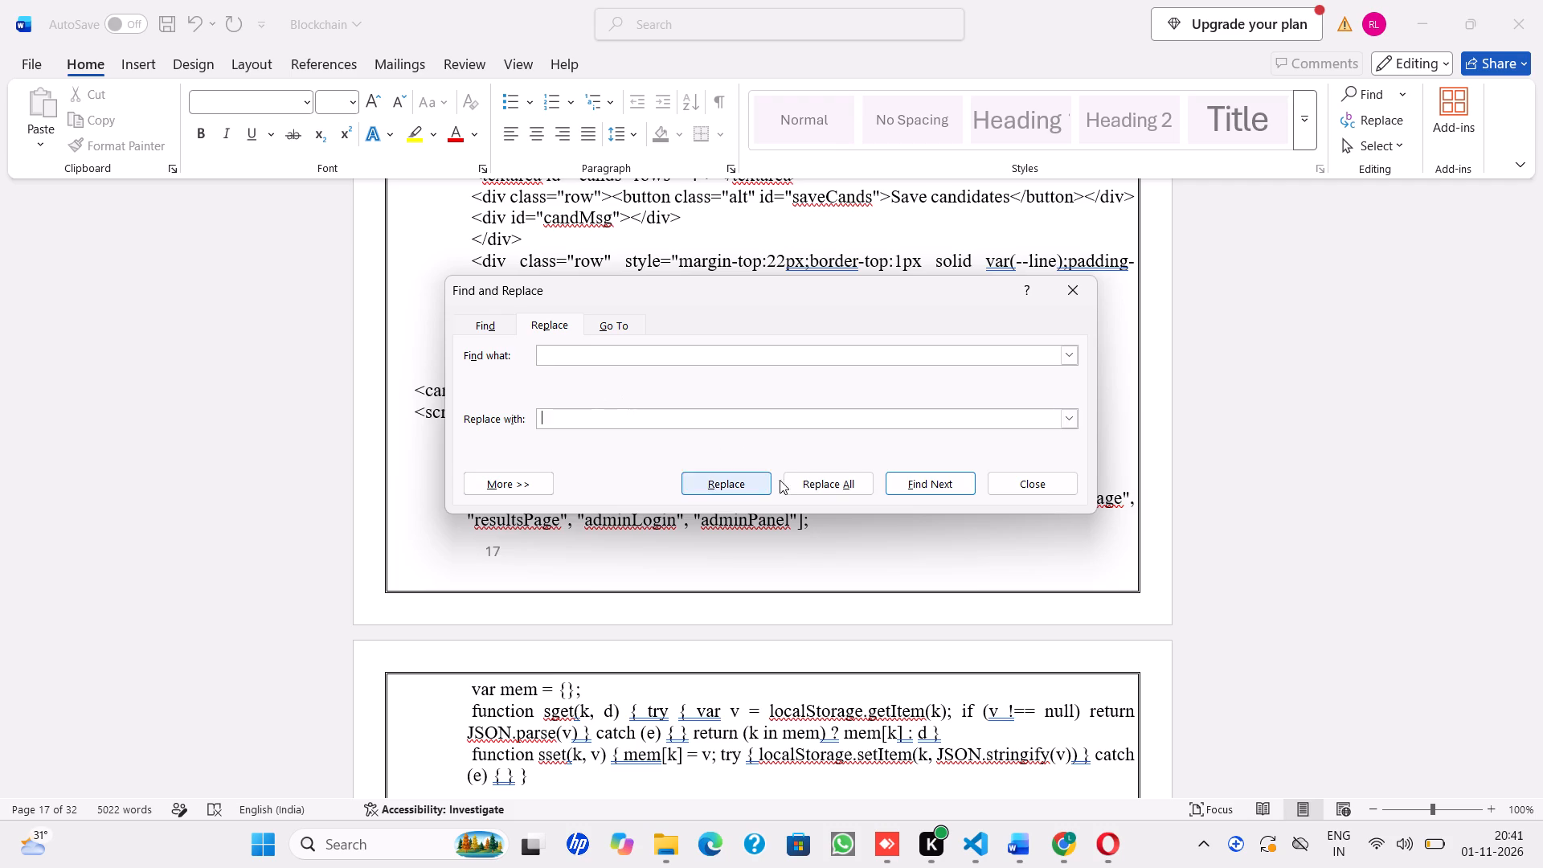
left_click(813, 490)
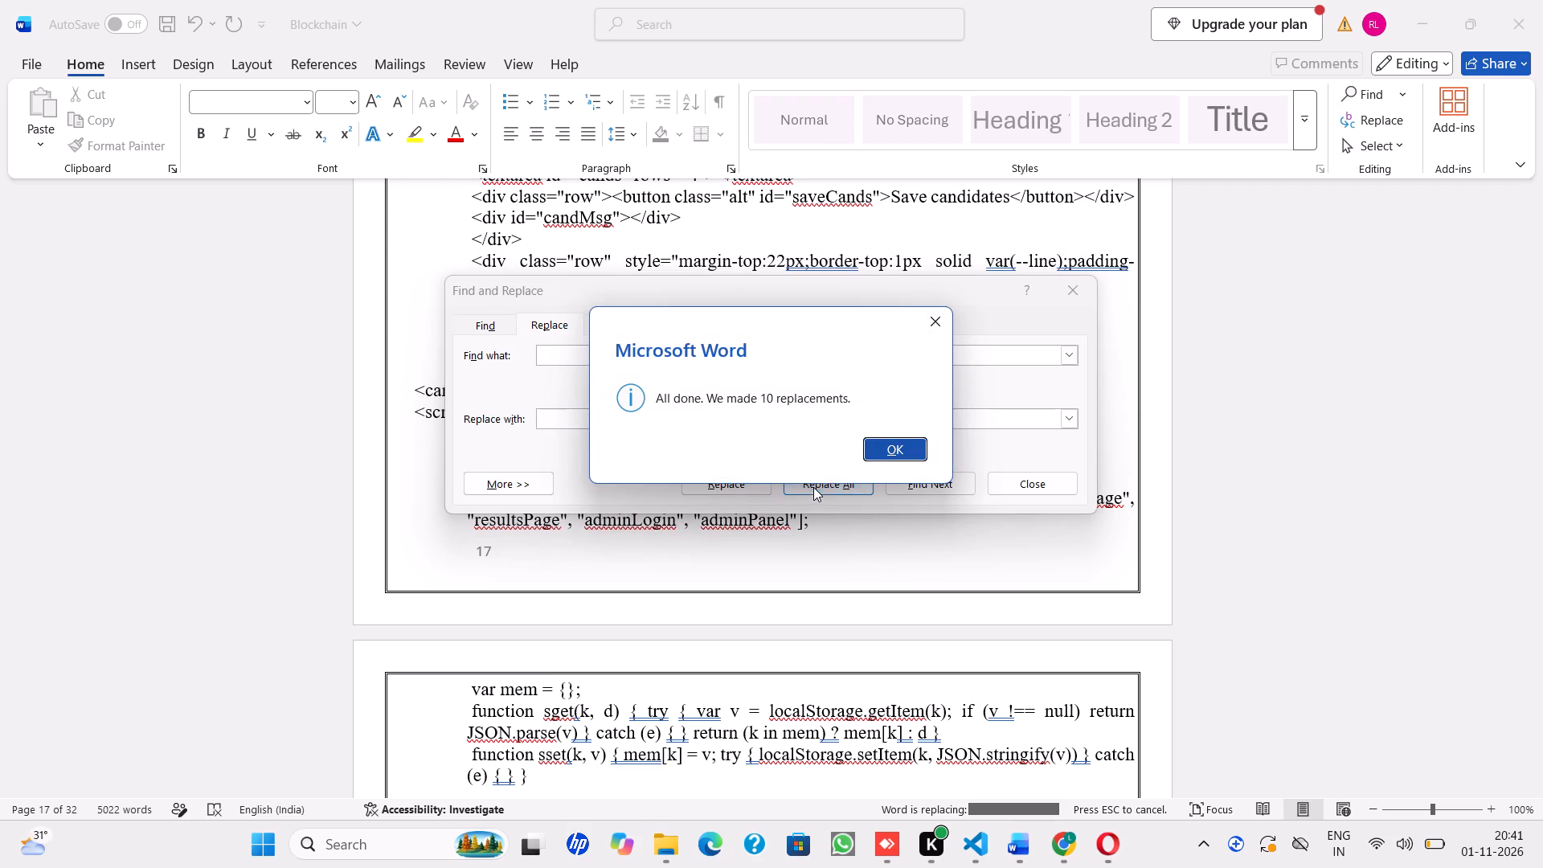
Replace every pair of consecutive spaces with one space in a sixth pass through the document.
left_click(874, 448)
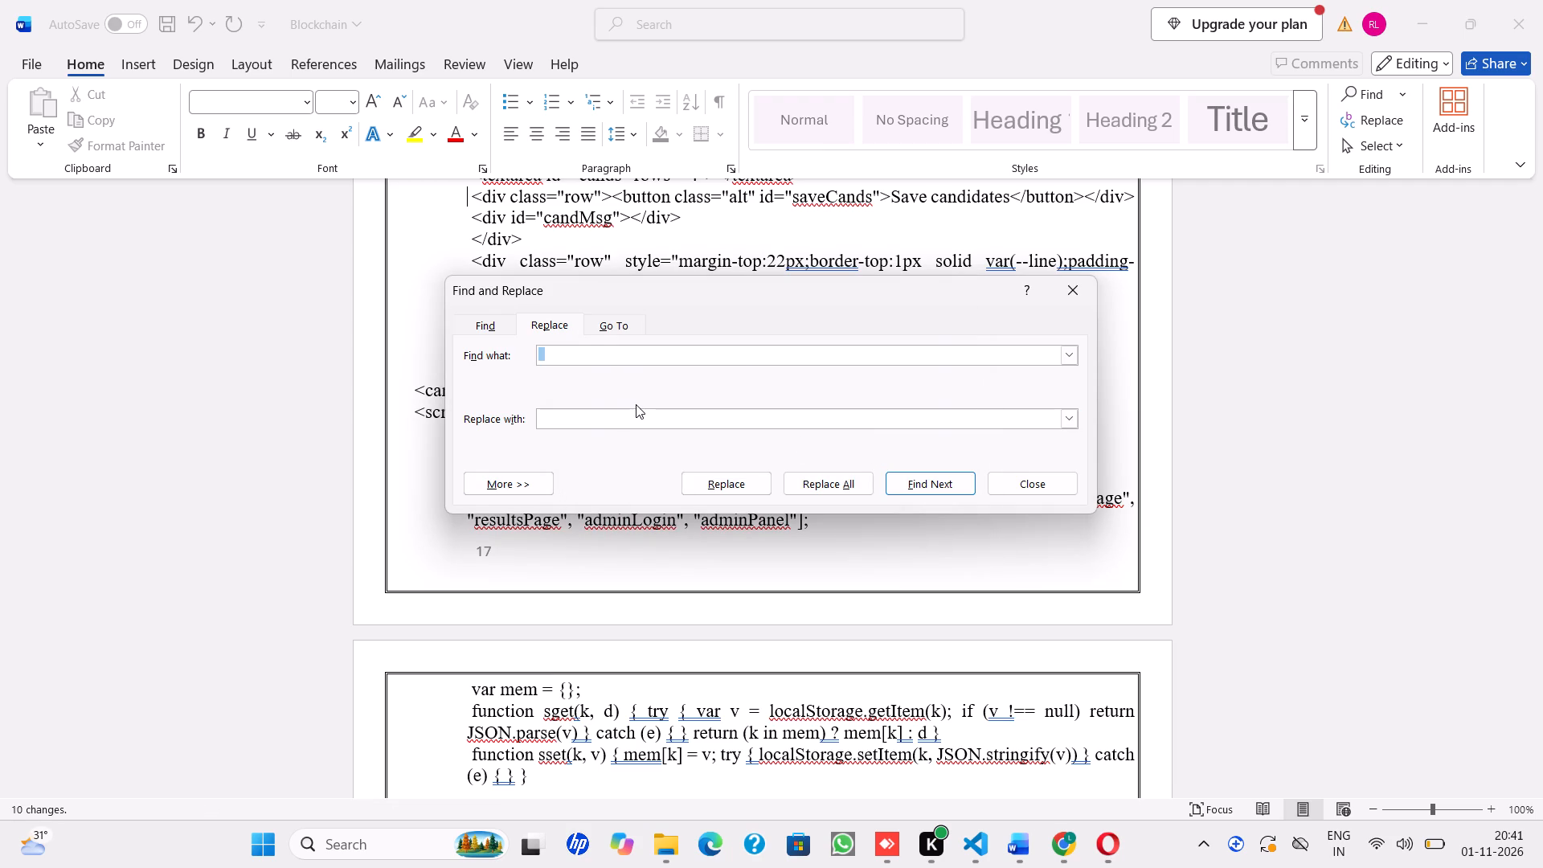
key("BackSpace")
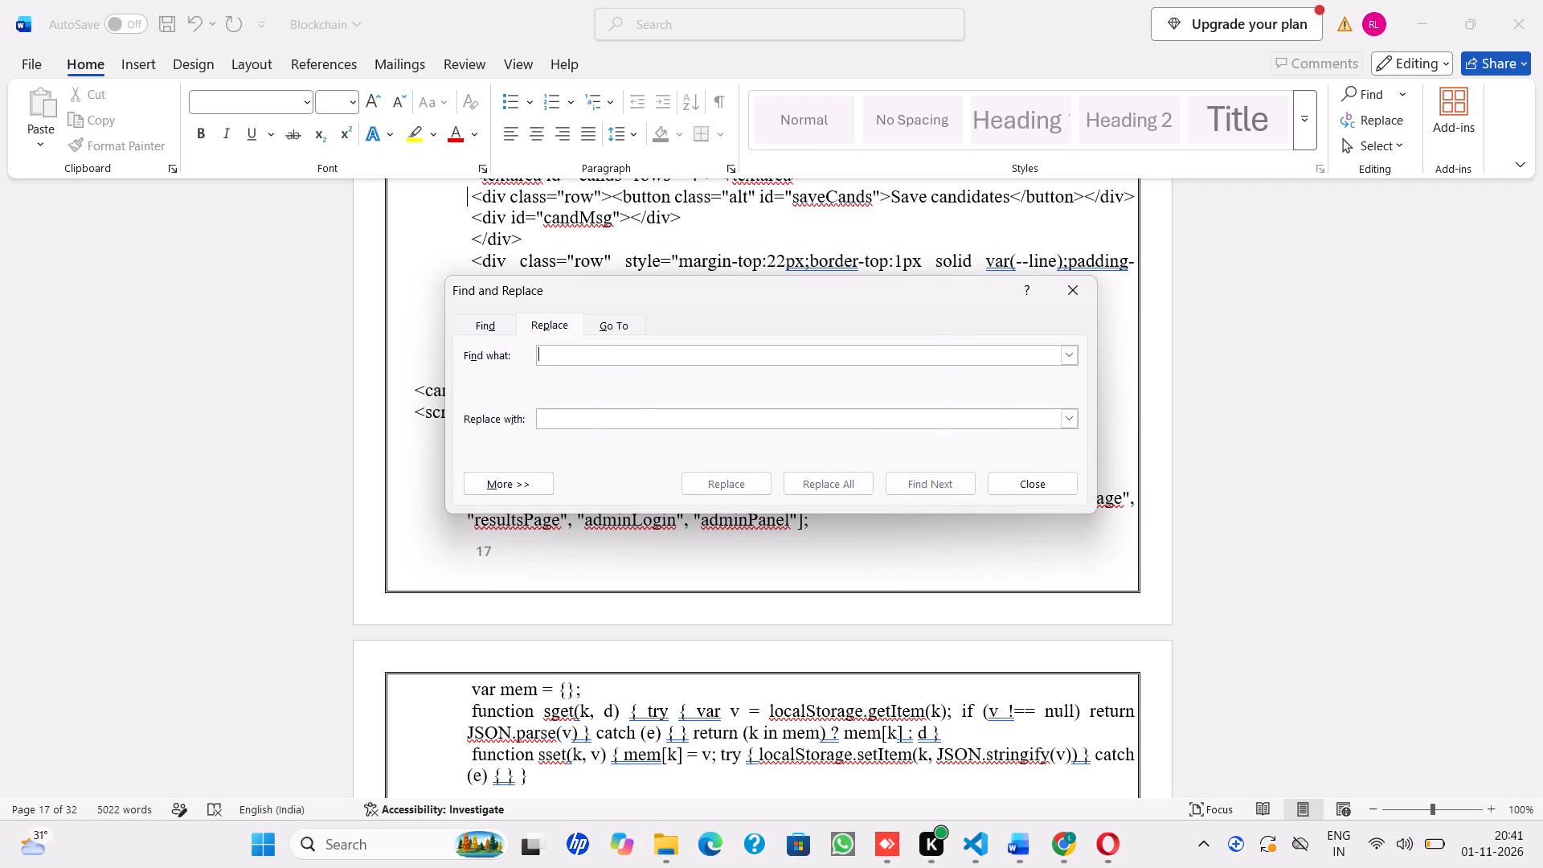
key("space")
key("space")
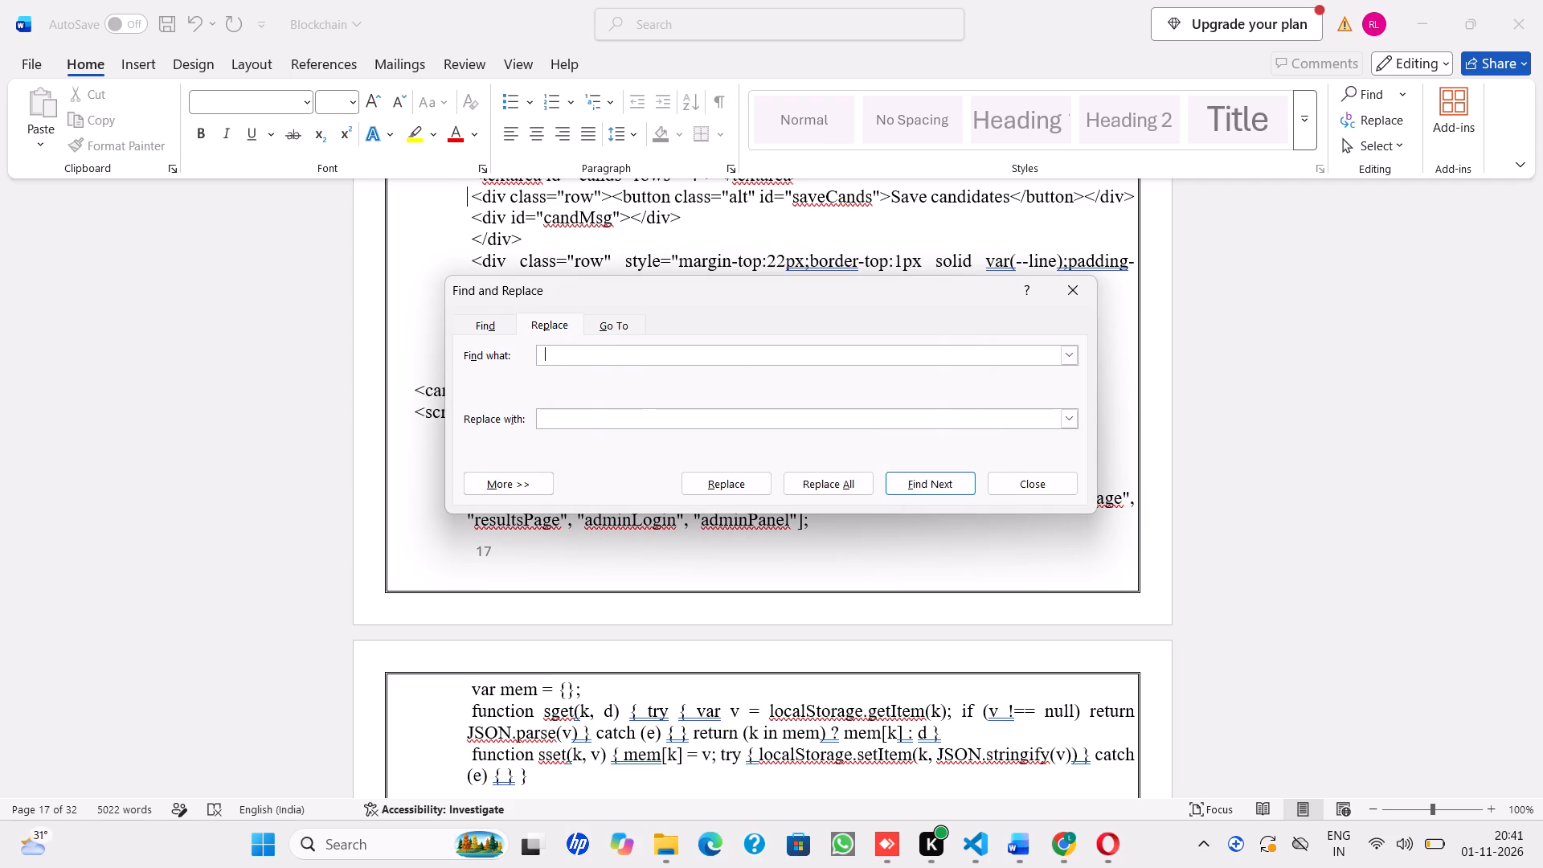
left_click(599, 424)
key("BackSpace")
key("space")
left_click(830, 477)
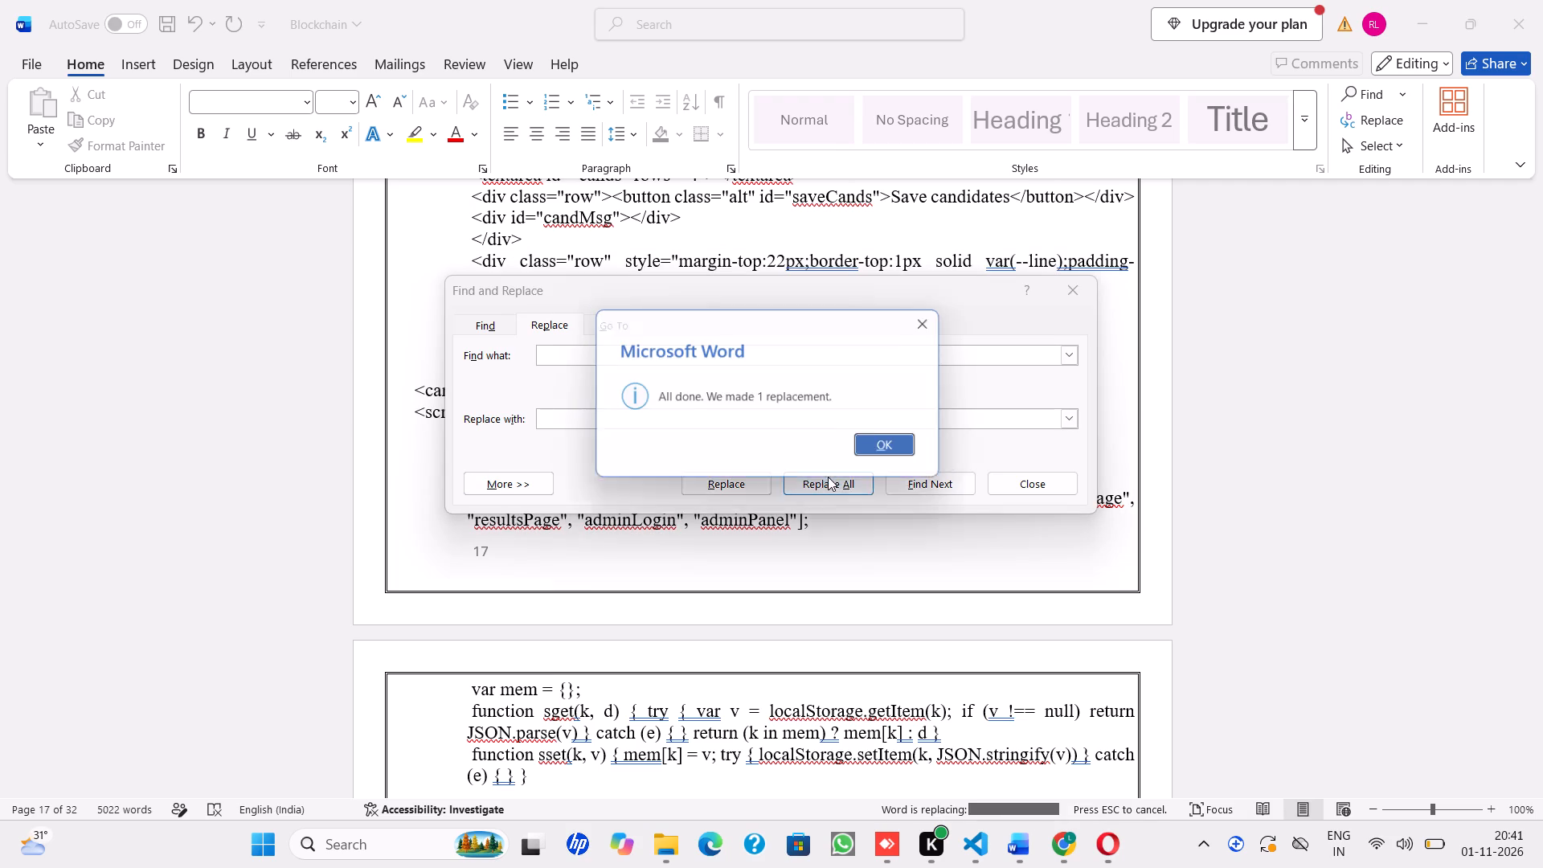
left_click(888, 444)
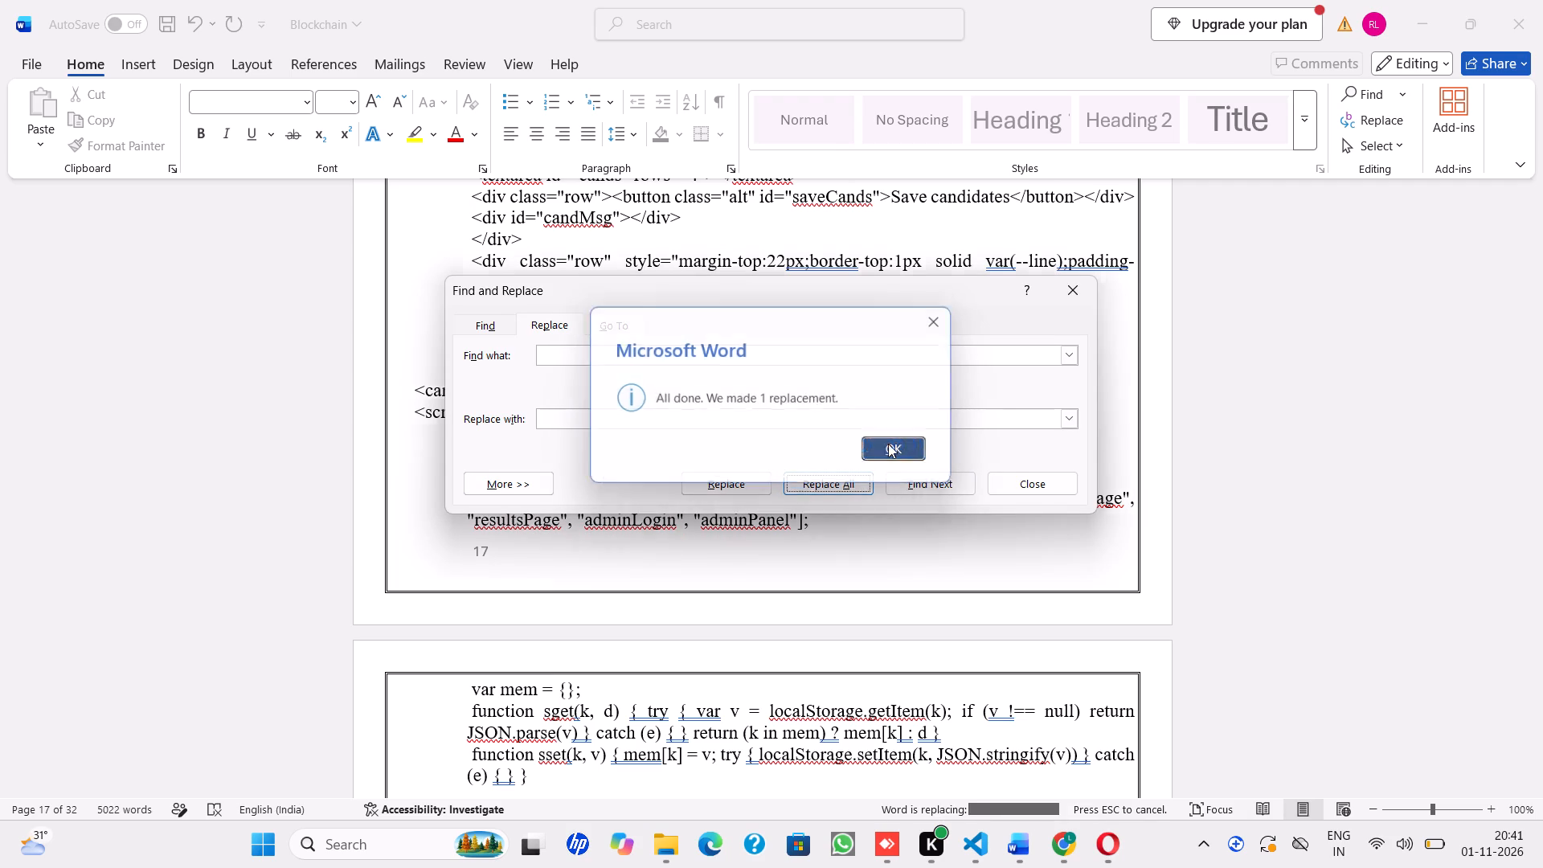
Run a seventh document-wide pass replacing two consecutive spaces with one space, and close Find and Replace.
key("BackSpace")
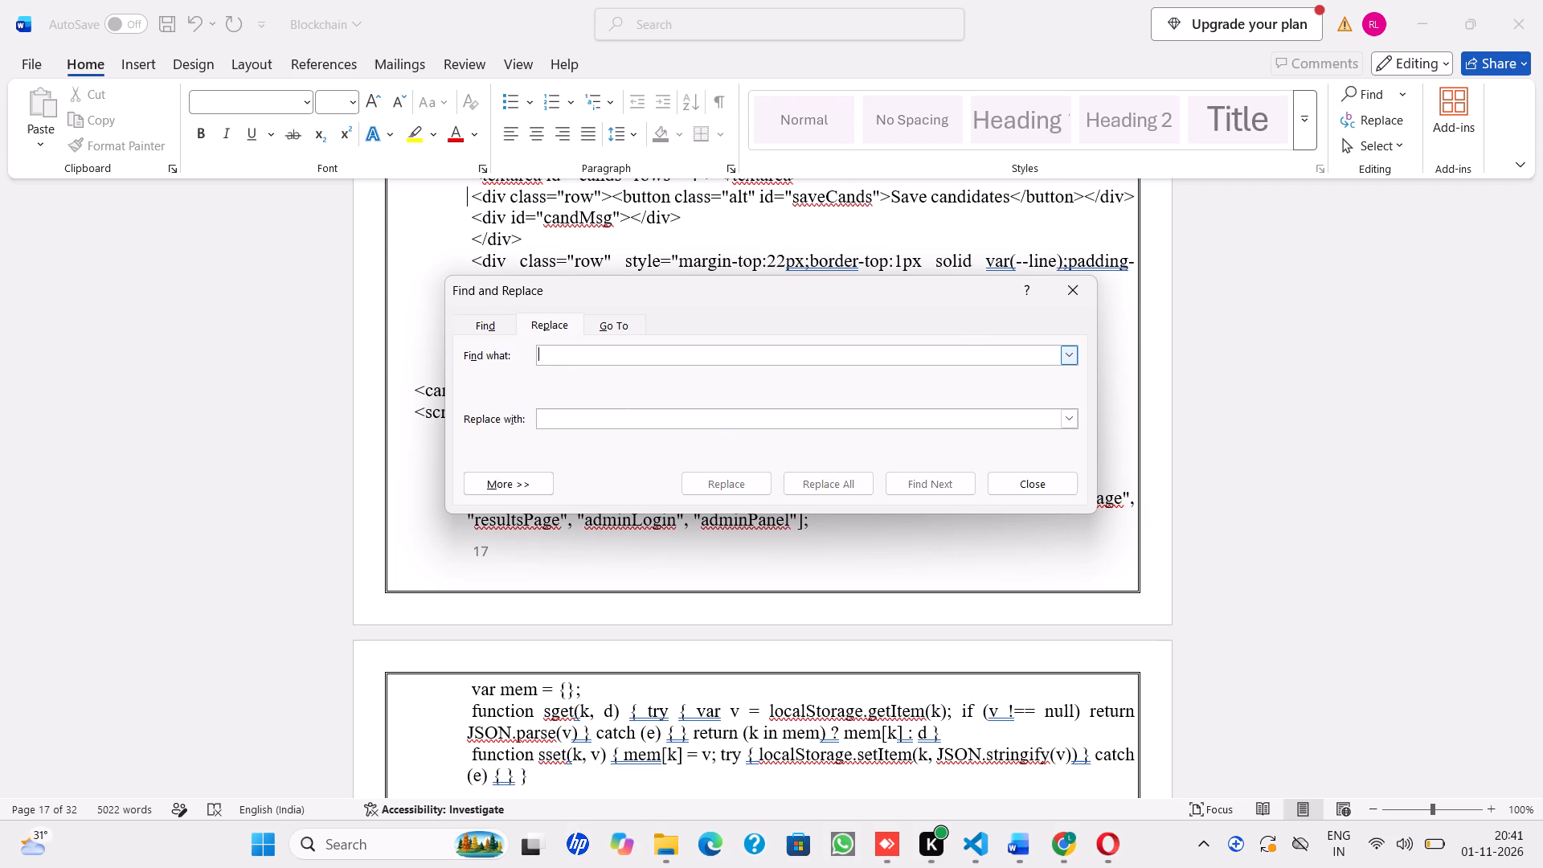
key("space")
key("space")
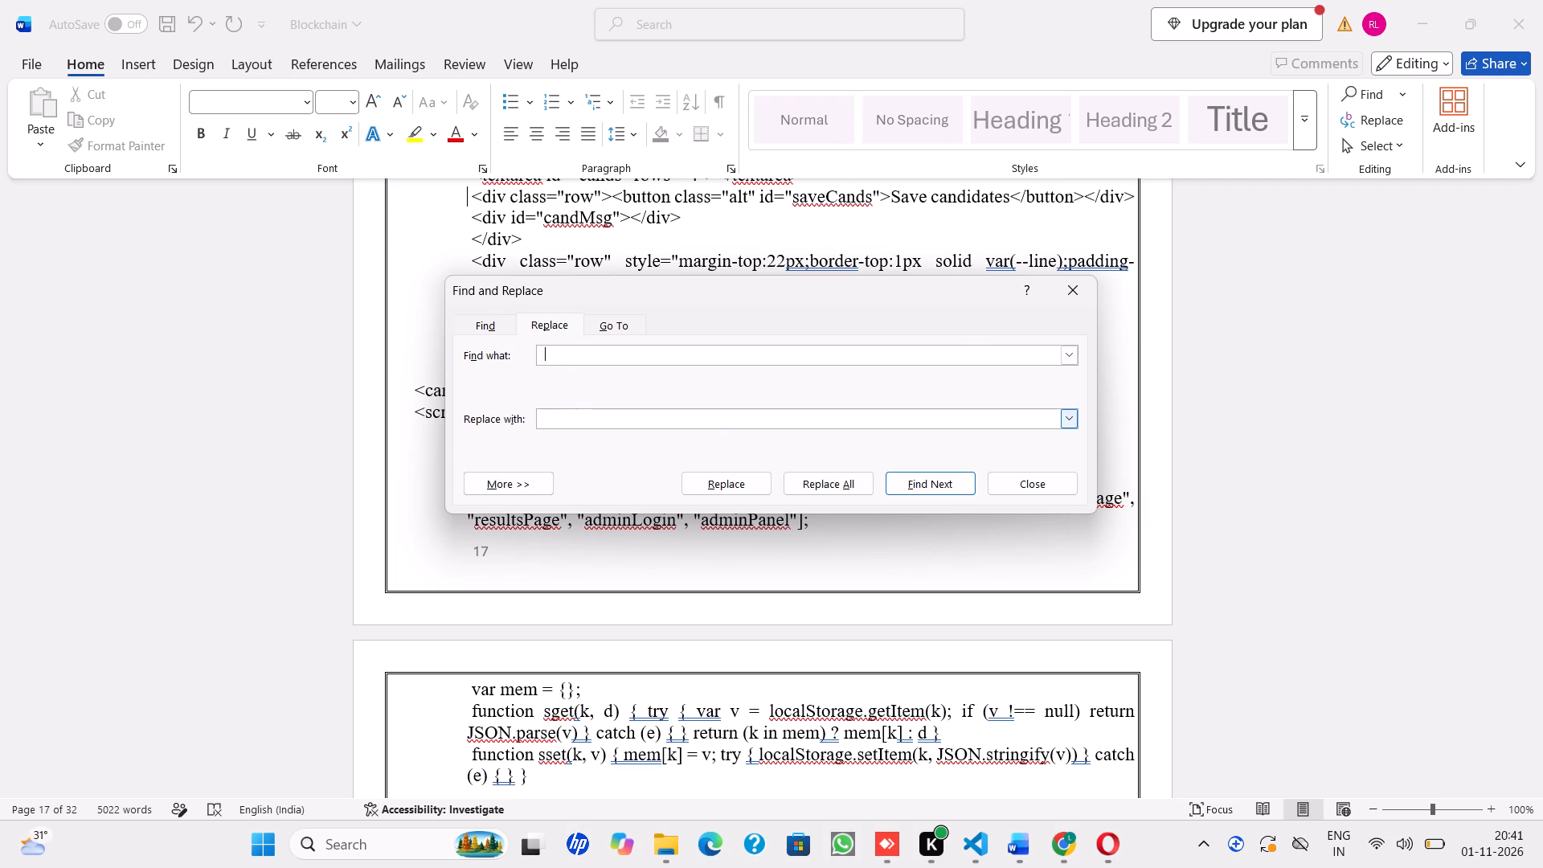
left_click(562, 416)
key("BackSpace")
key("space")
left_click(866, 493)
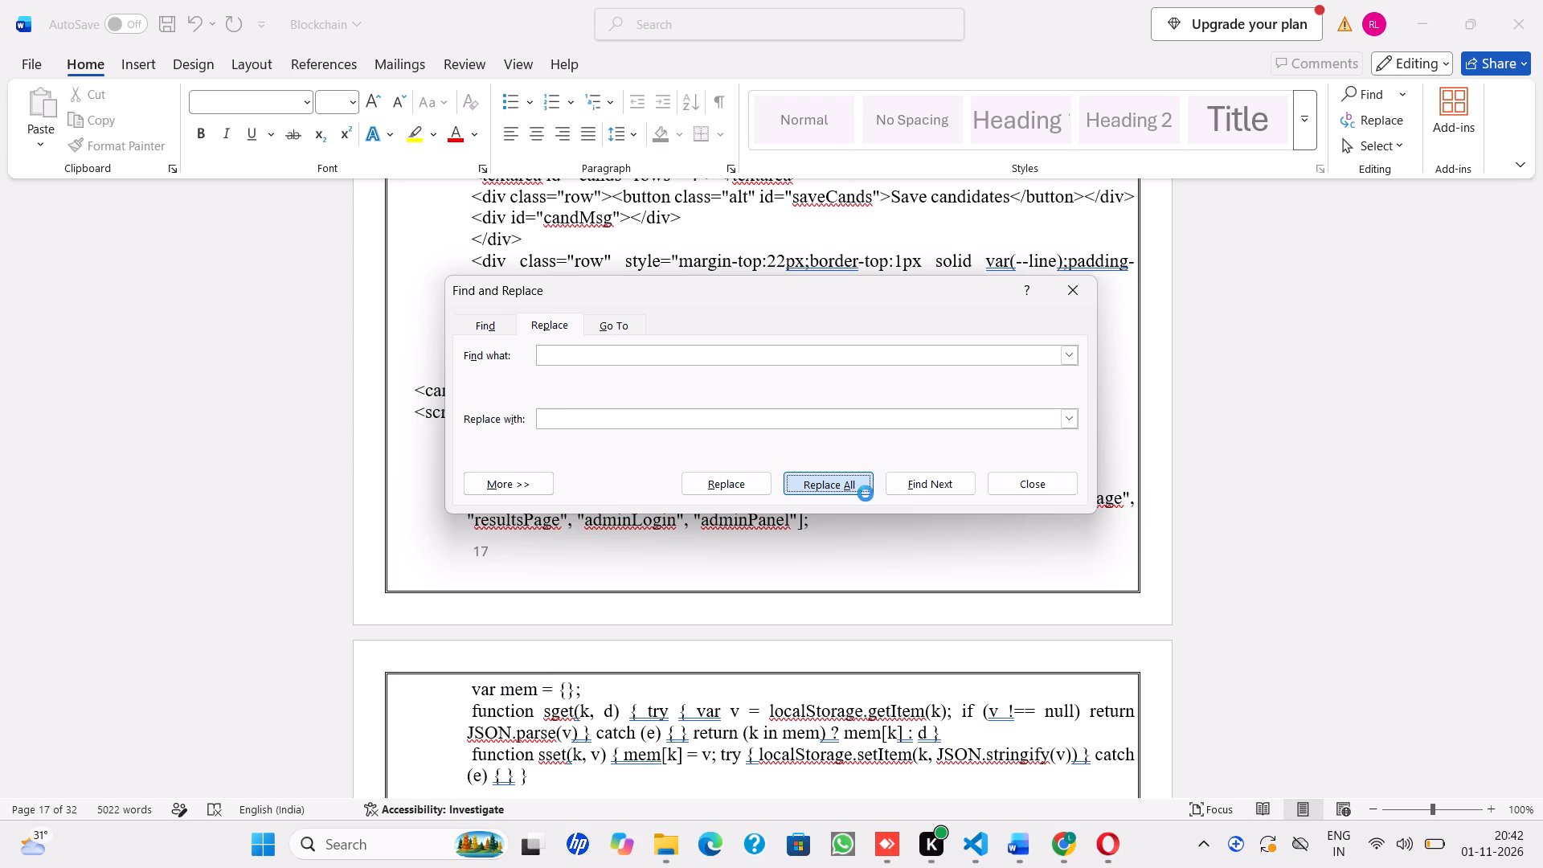
left_click(900, 444)
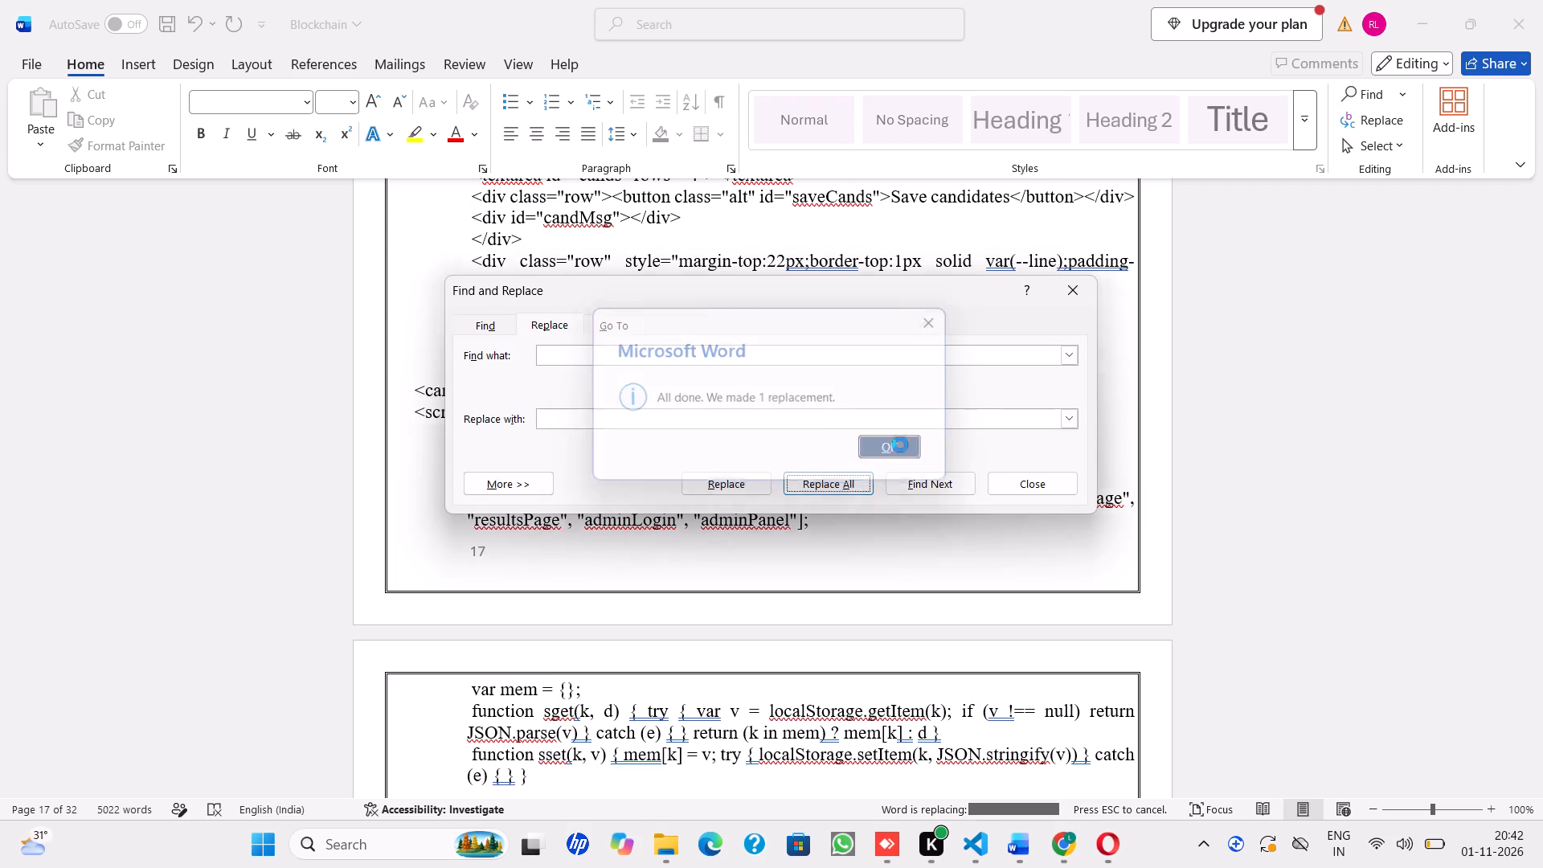
left_click(1007, 485)
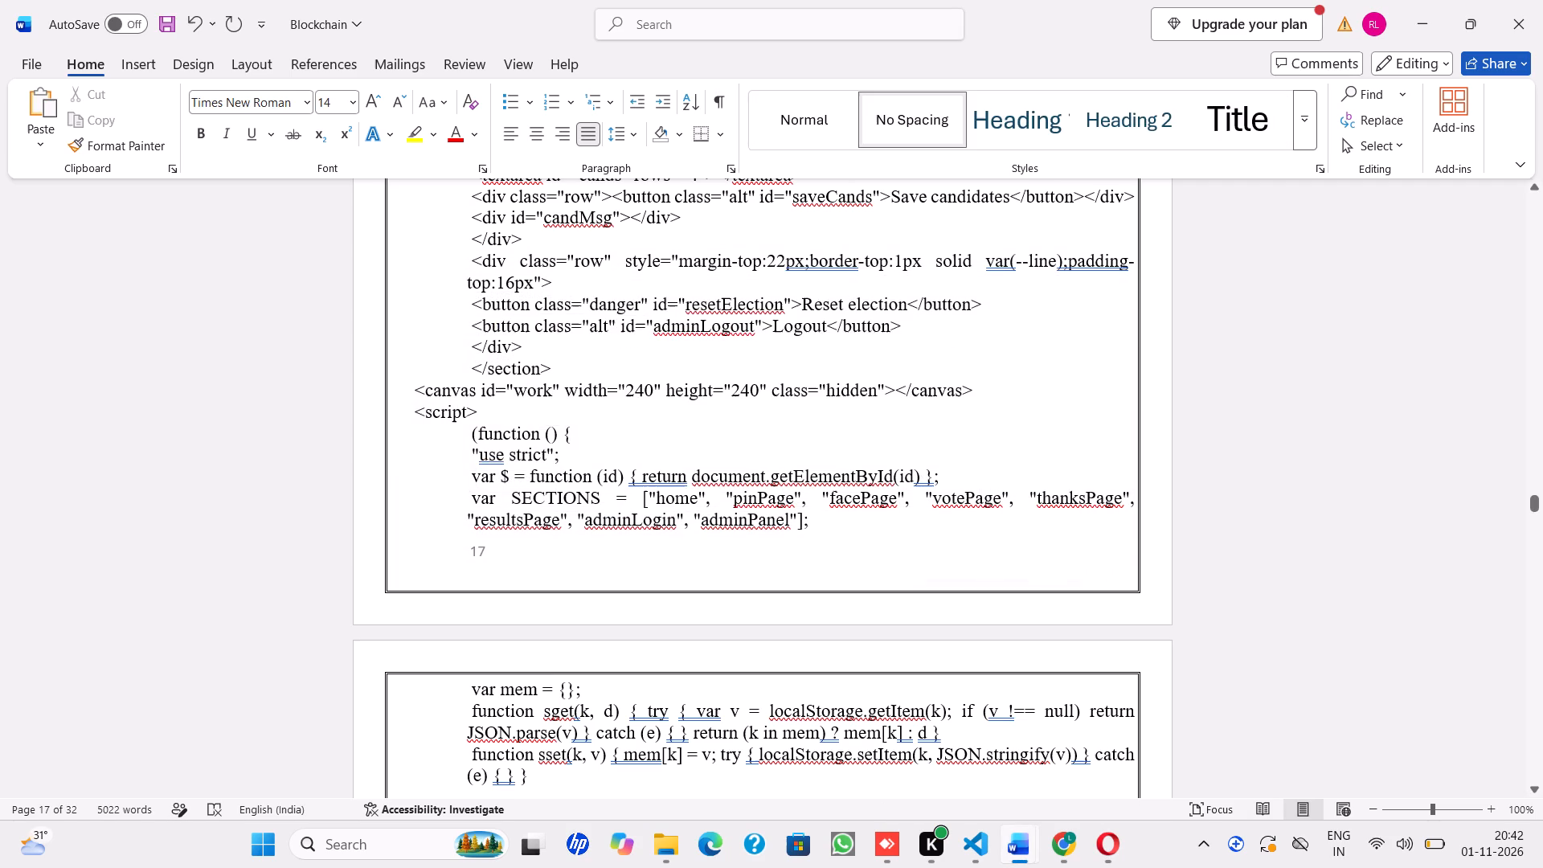
Indent the <canvas id="work"> line on page 17 with 12 spaces to align it with the code above.
left_click(417, 388)
key("space")
key("space")
key("space")
key("space")
key("space")
key("space")
key("space")
key("space")
key("space")
key("space")
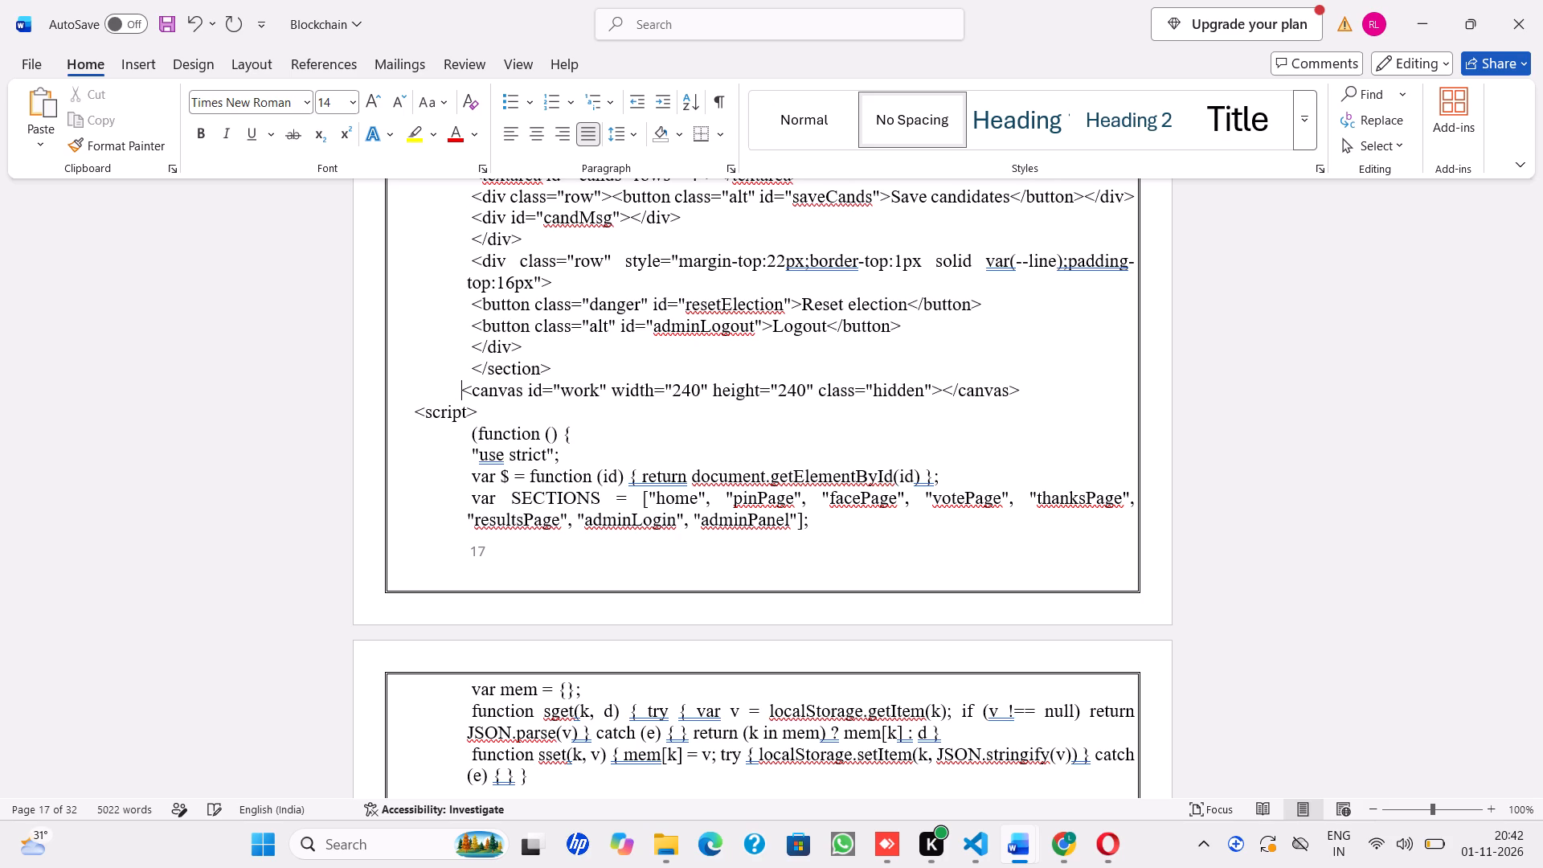
key("space")
key("space")
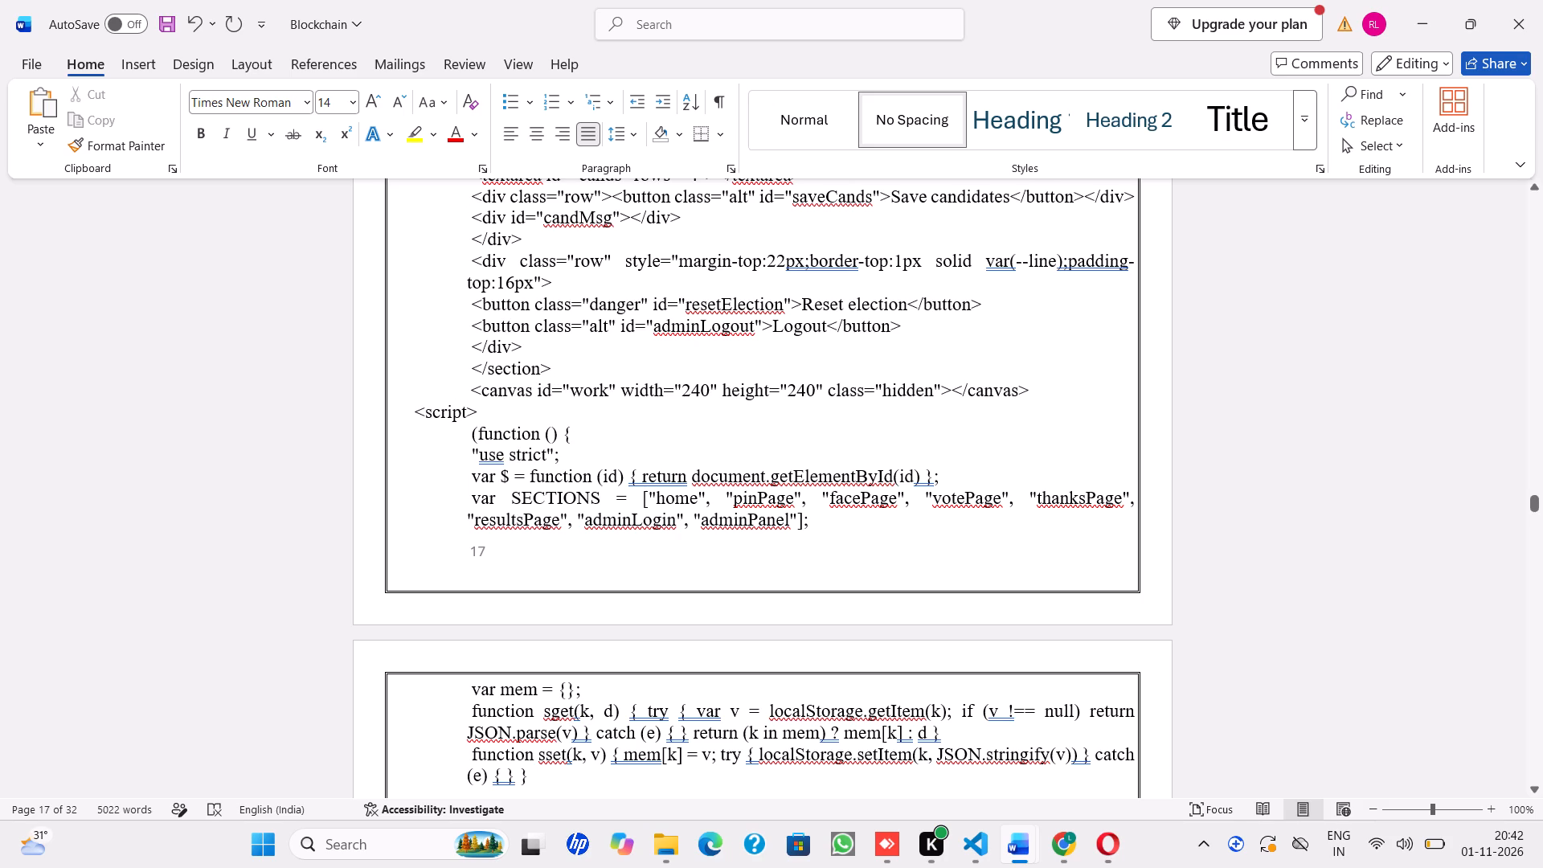
Indent the <script> line below the canvas line with 12 spaces to match the surrounding code.
left_click(416, 414)
key("space")
key("space")
key("space")
key("space")
key("space")
key("space")
key("space")
key("space")
key("space")
key("space")
key("space")
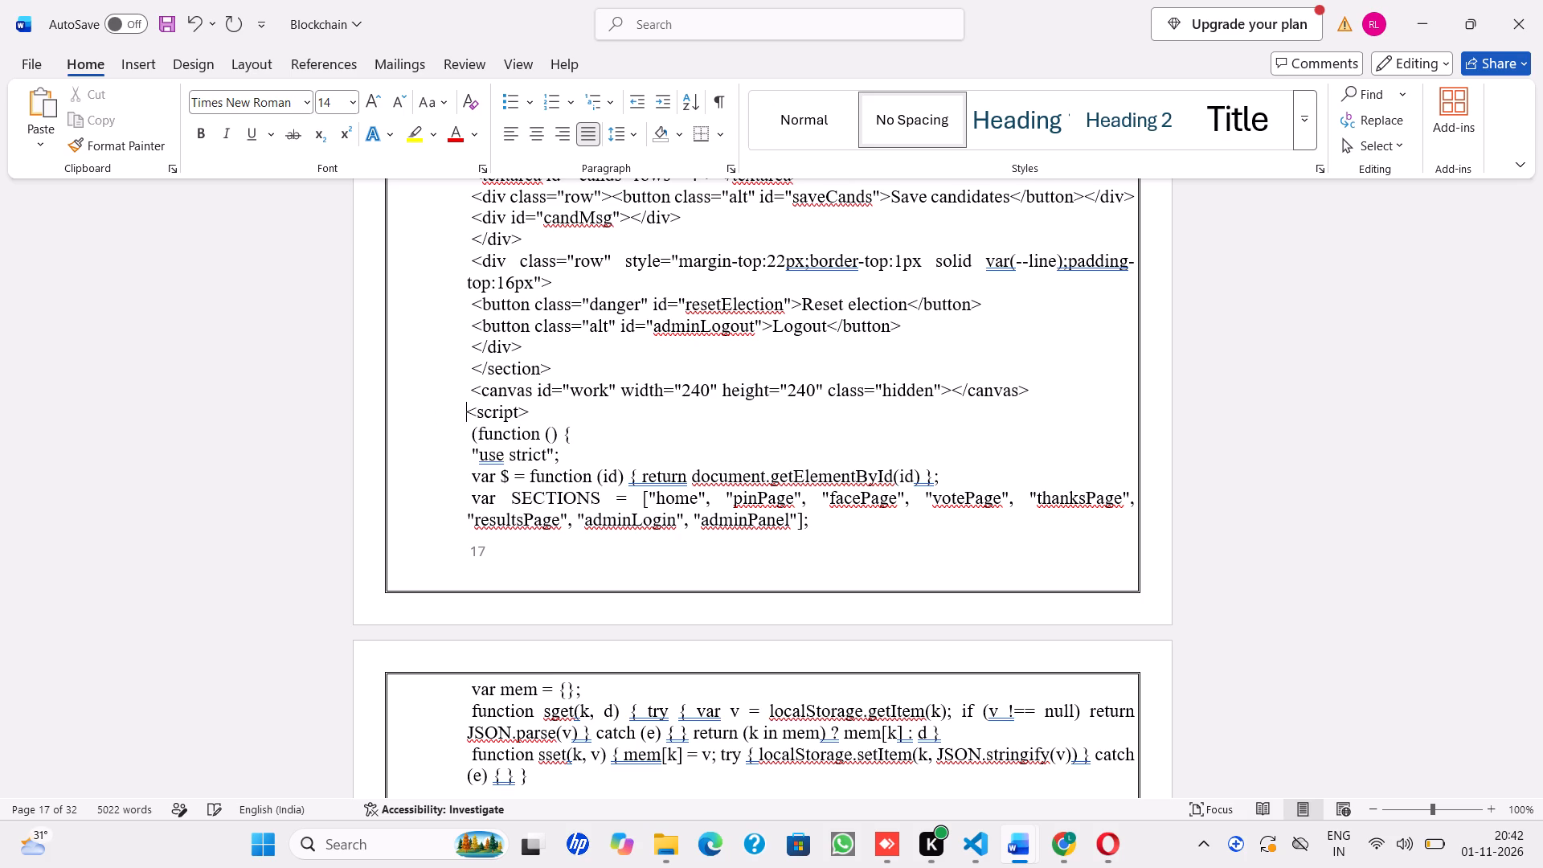
key("space")
Remove the blank line above the "ADMIN: FACE REGISTER" comment and re-indent the comment with 13 spaces to align with the code.
scroll(416, 413, "up", 7)
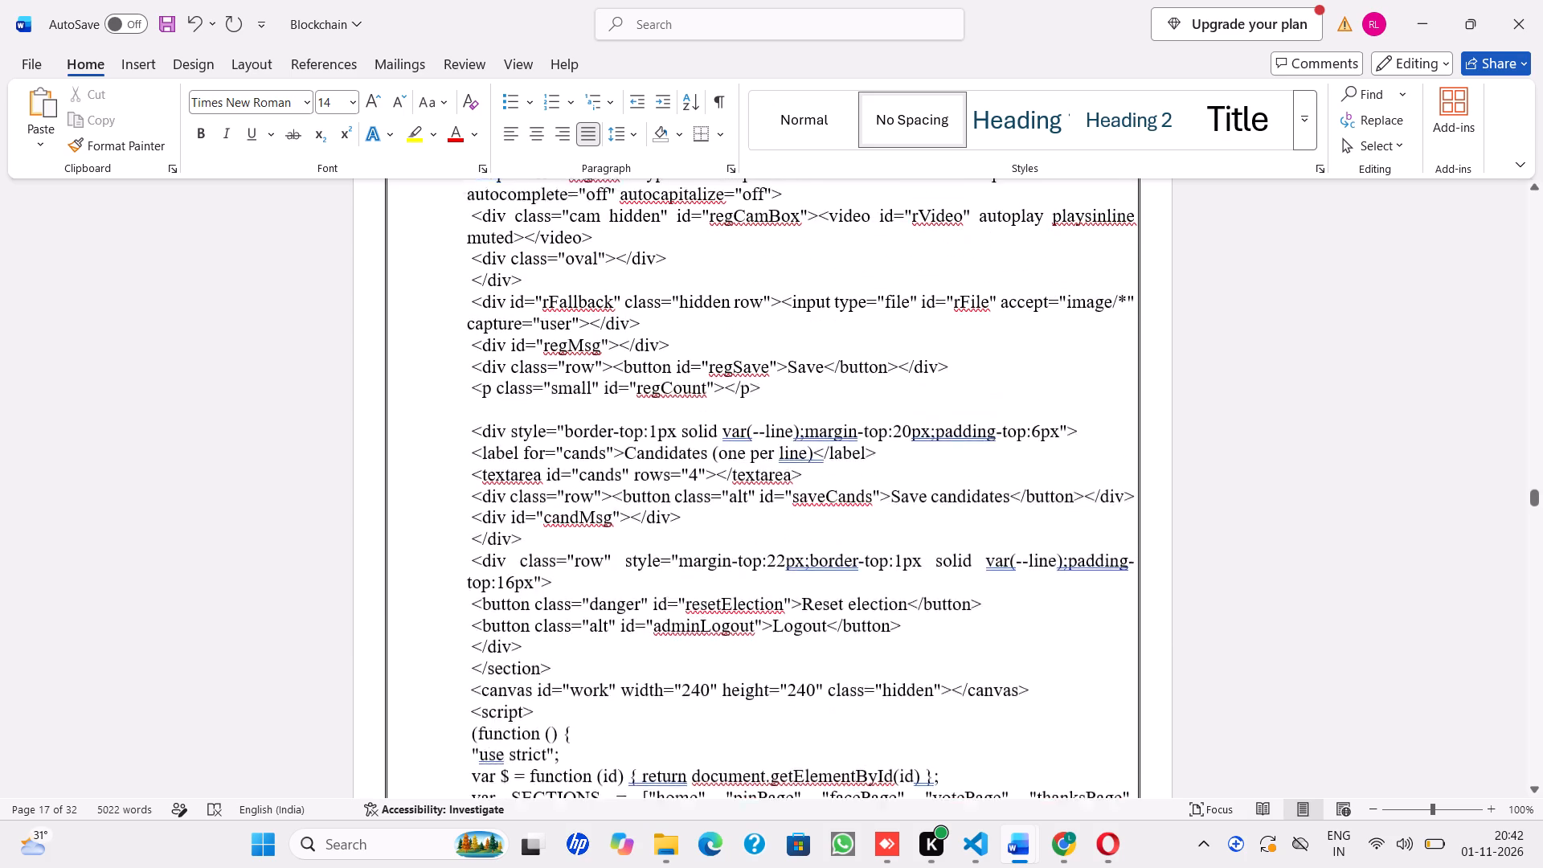
scroll(416, 413, "up", 5)
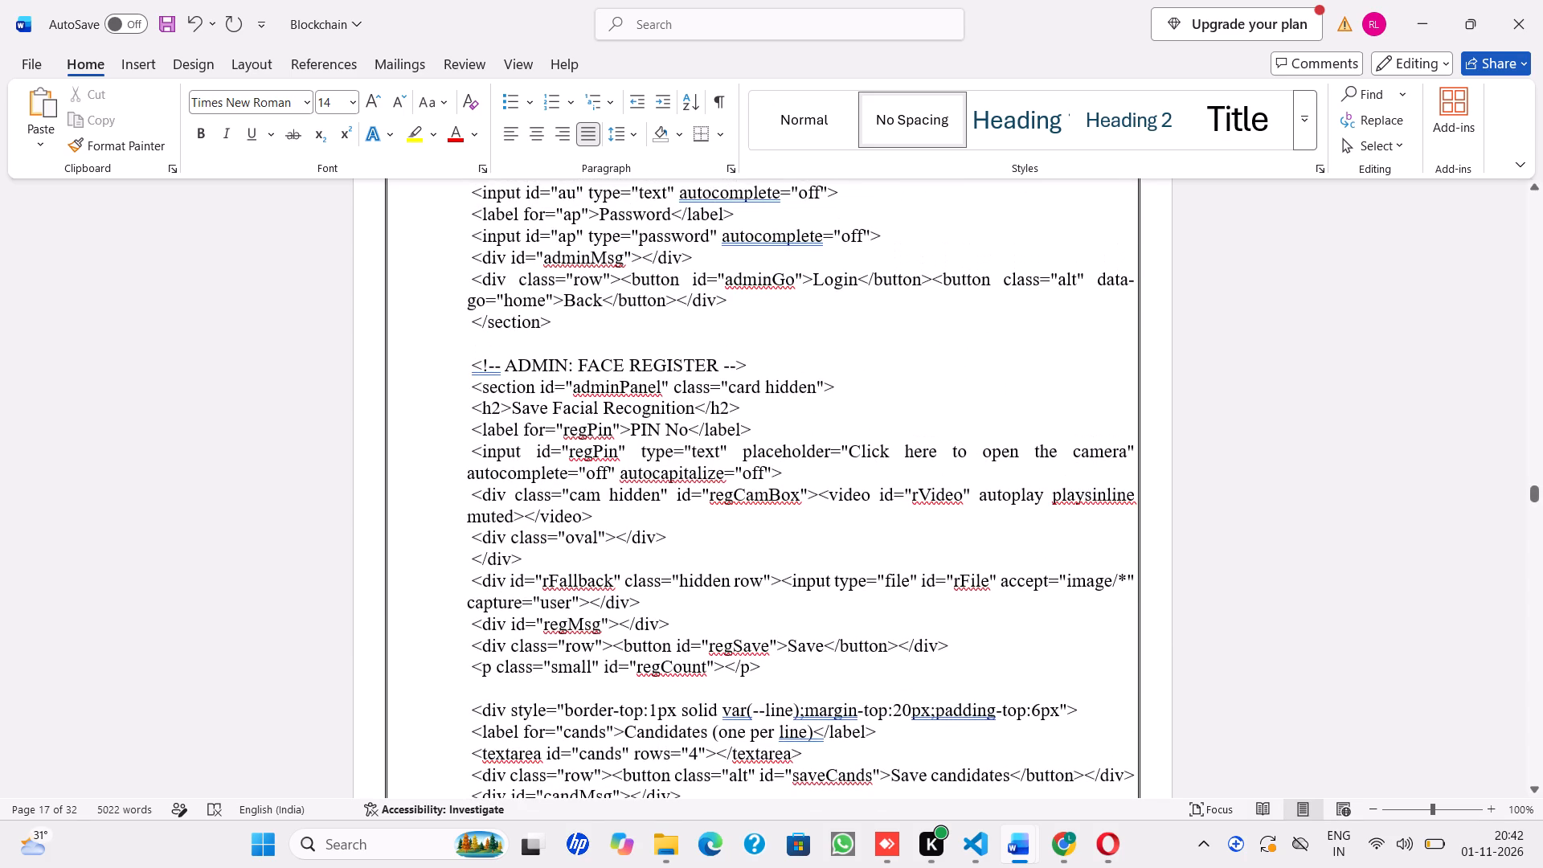
left_click(475, 360)
key("BackSpace")
key("BackSpace")
key("BackSpace")
key("space")
key("space")
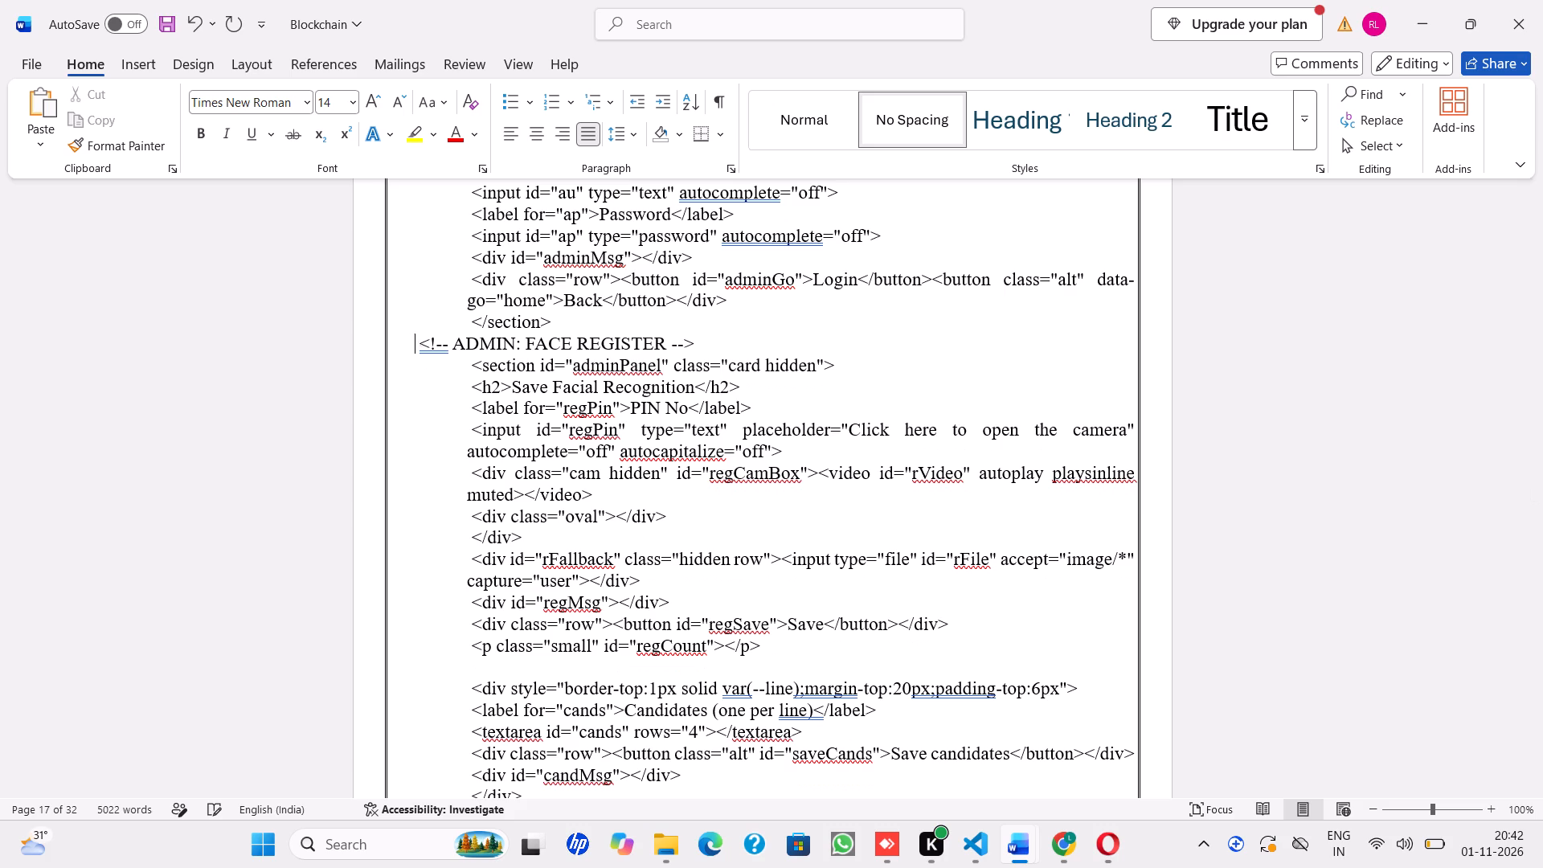
key("space")
key("space")
key("space")
key("space")
key("space")
key("space")
key("space")
key("space")
key("space")
key("space")
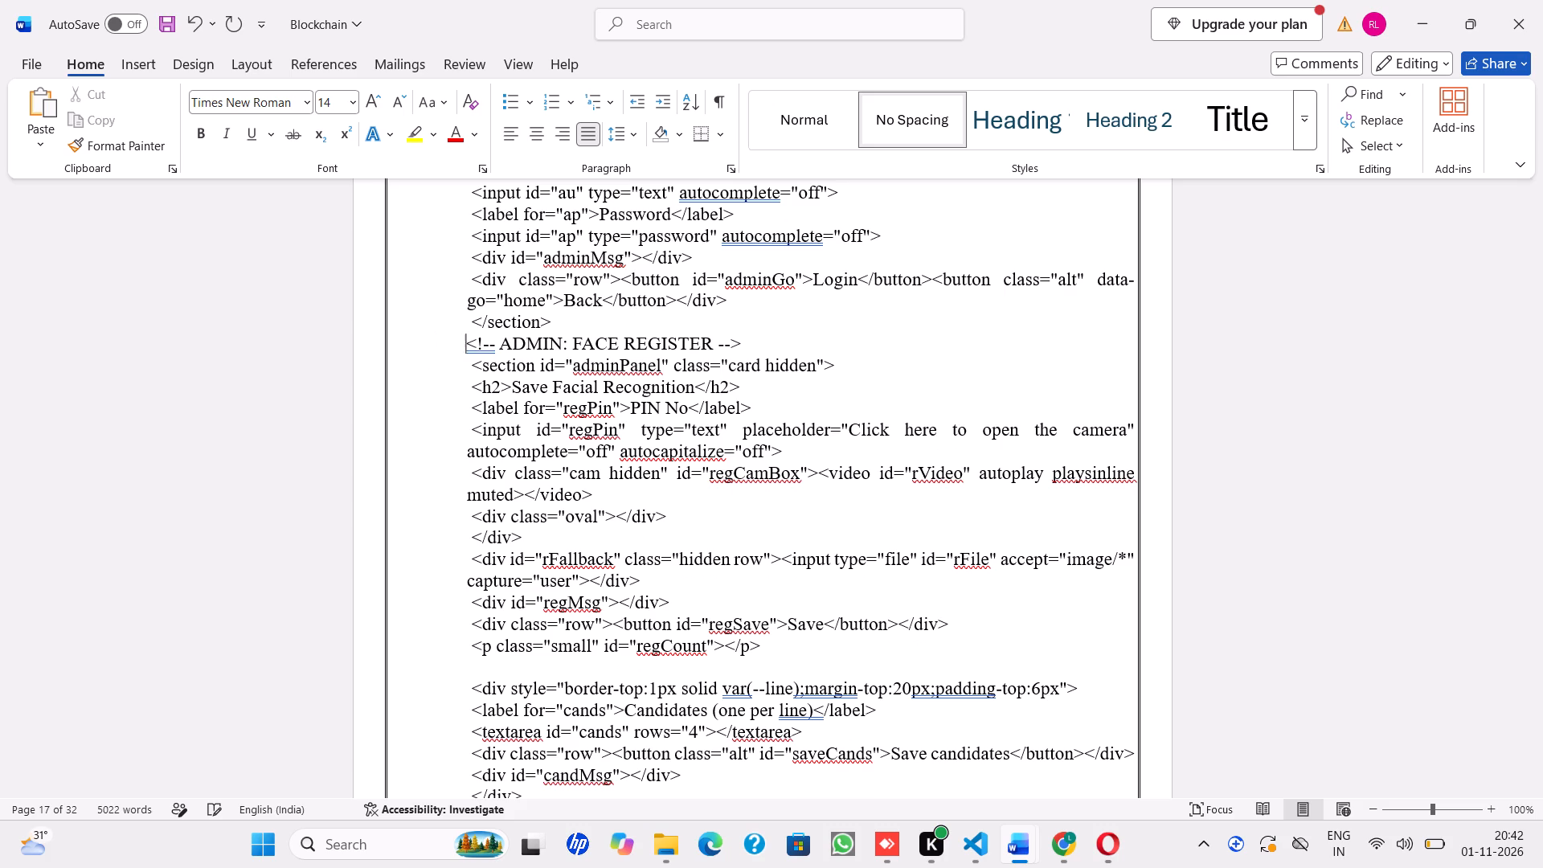
key("space")
Remove the blank line above the "ADMIN LOGIN" comment on page 16 and re-indent the comment with 13 spaces.
scroll(475, 360, "up", 5)
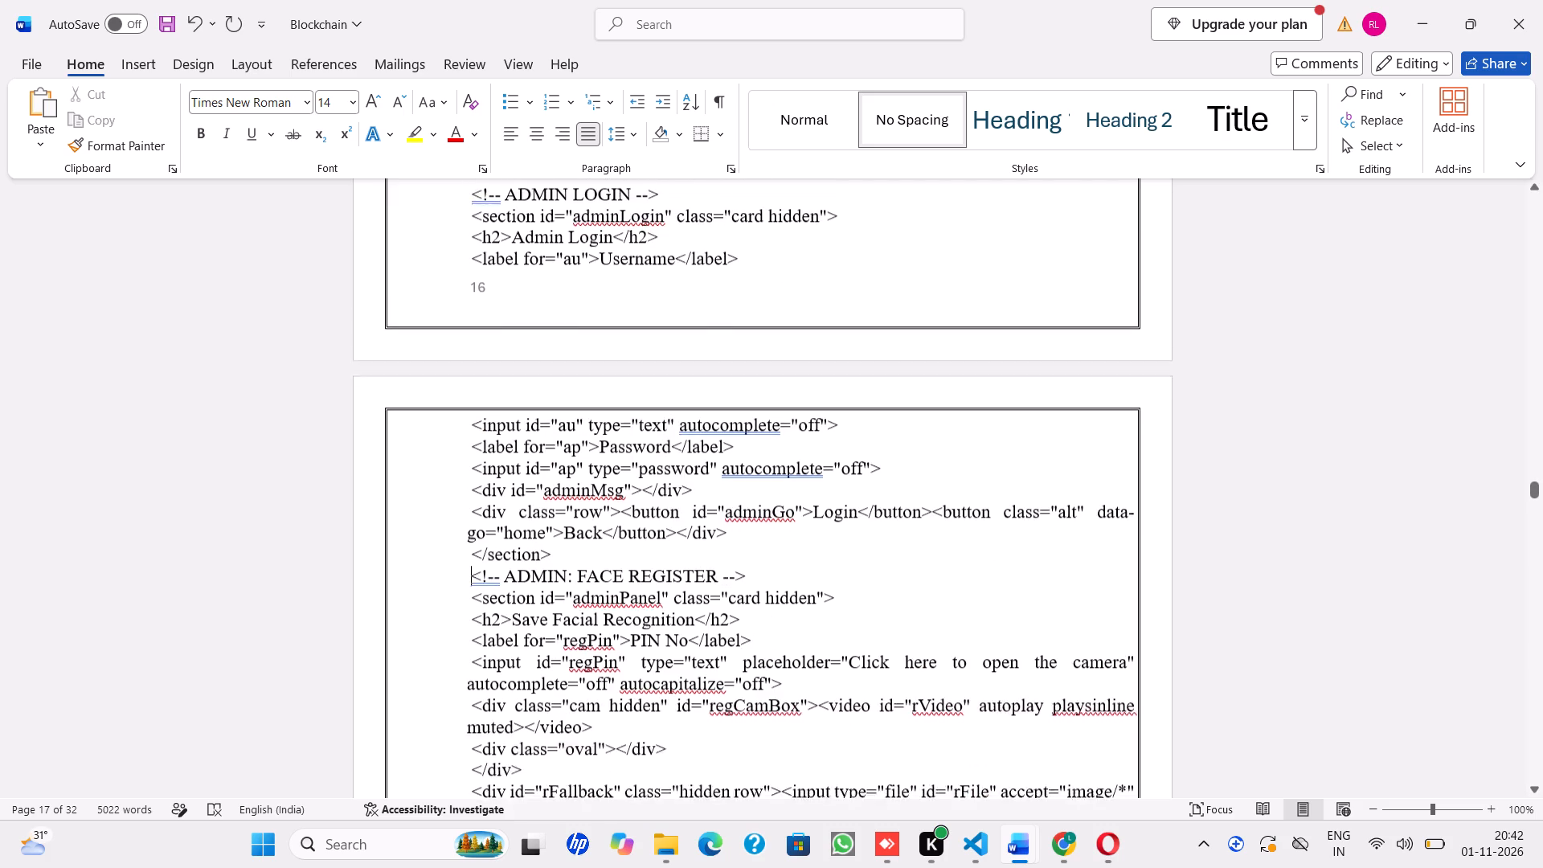
scroll(475, 360, "up", 6)
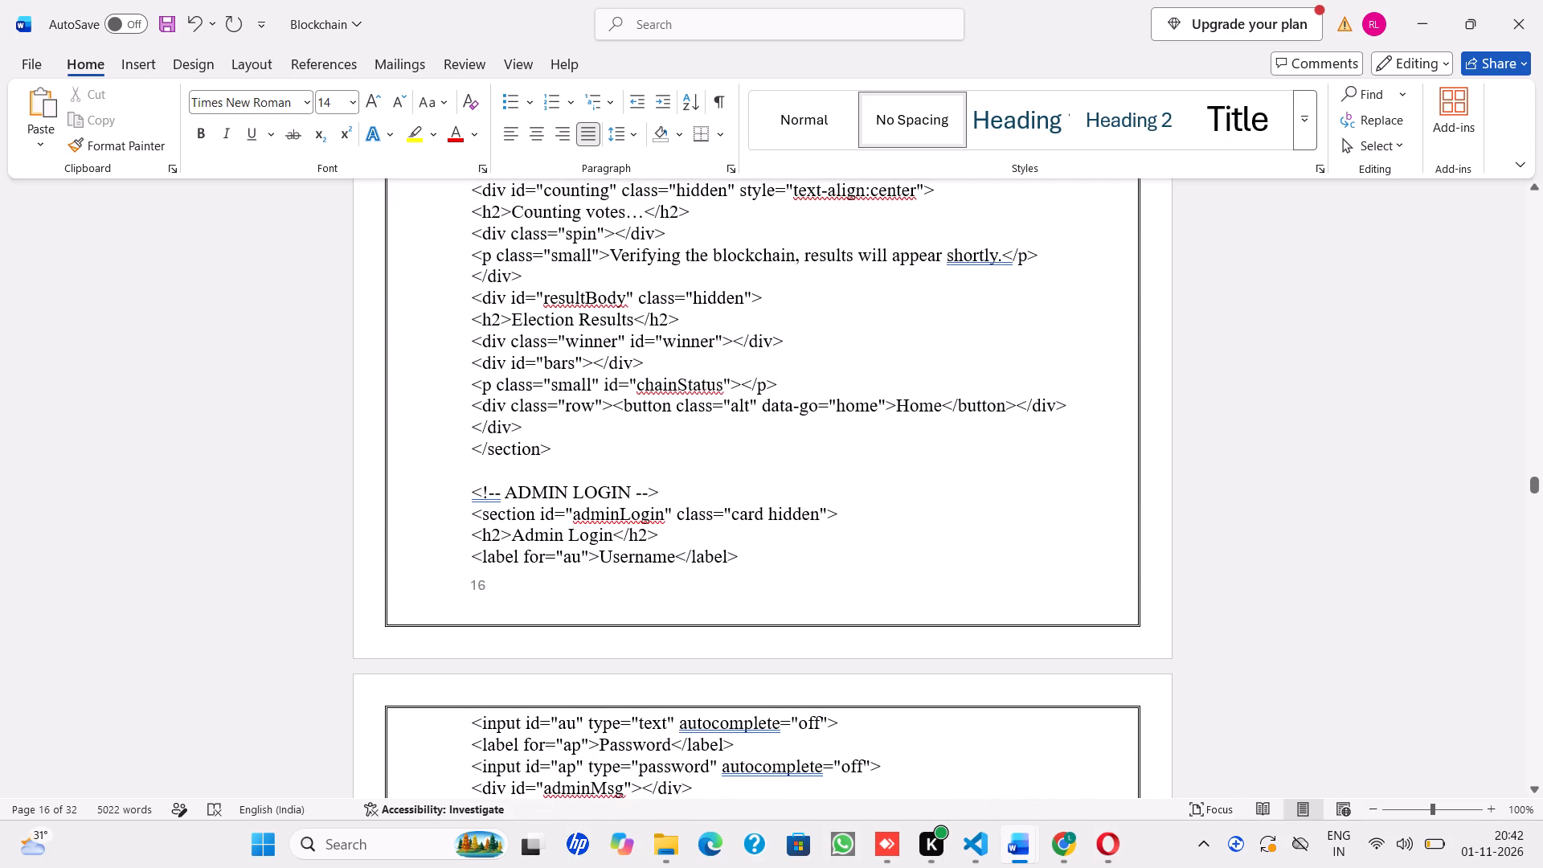
left_click(468, 489)
left_click(473, 489)
key("BackSpace")
key("BackSpace")
key("BackSpace")
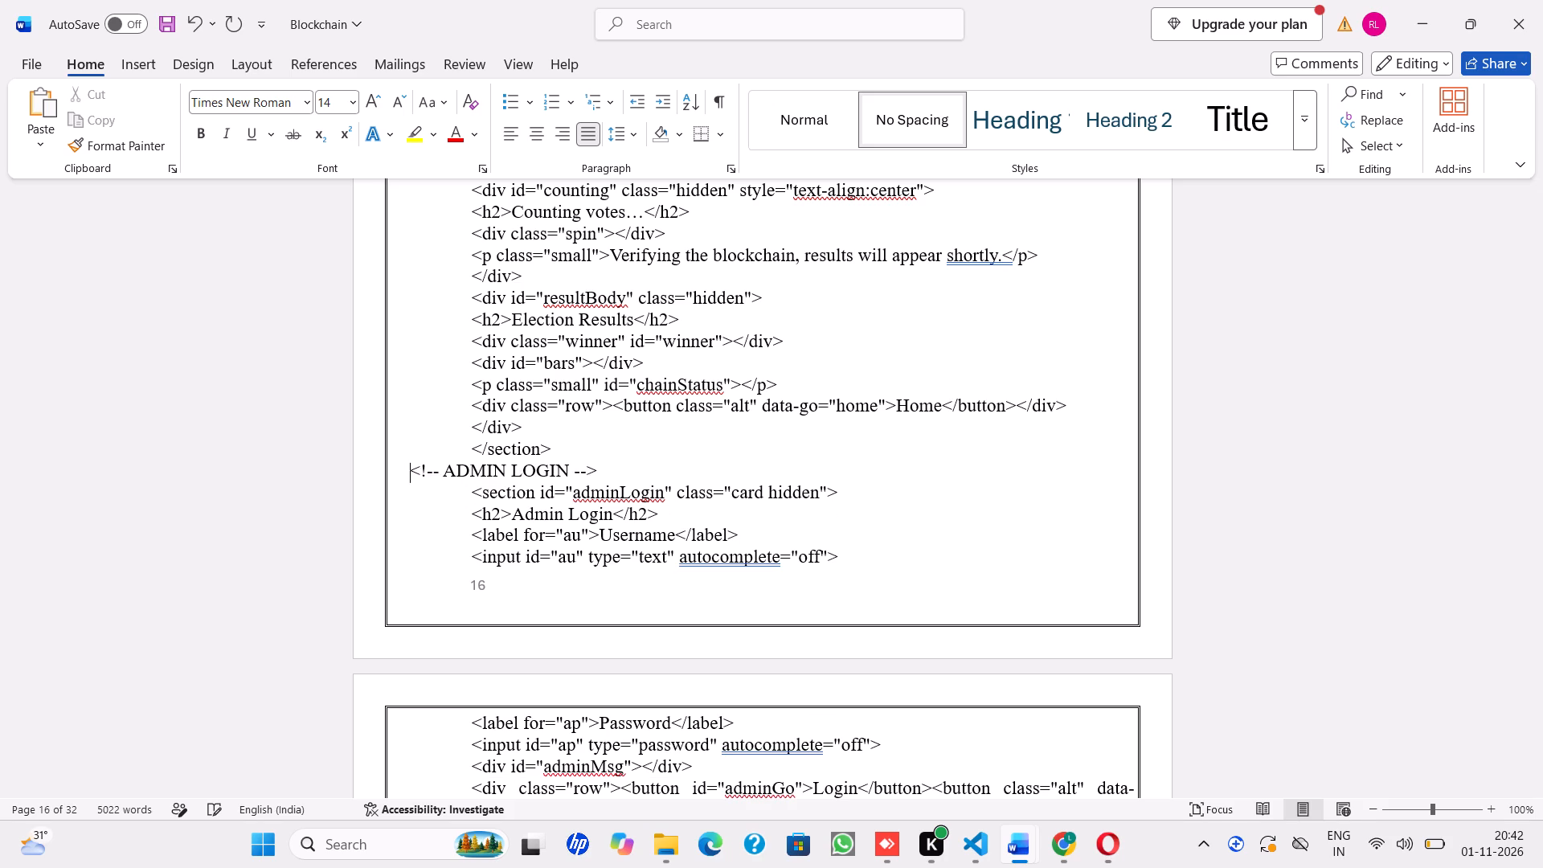
key("space")
key("space")
key("space")
key("space")
key("space")
key("space")
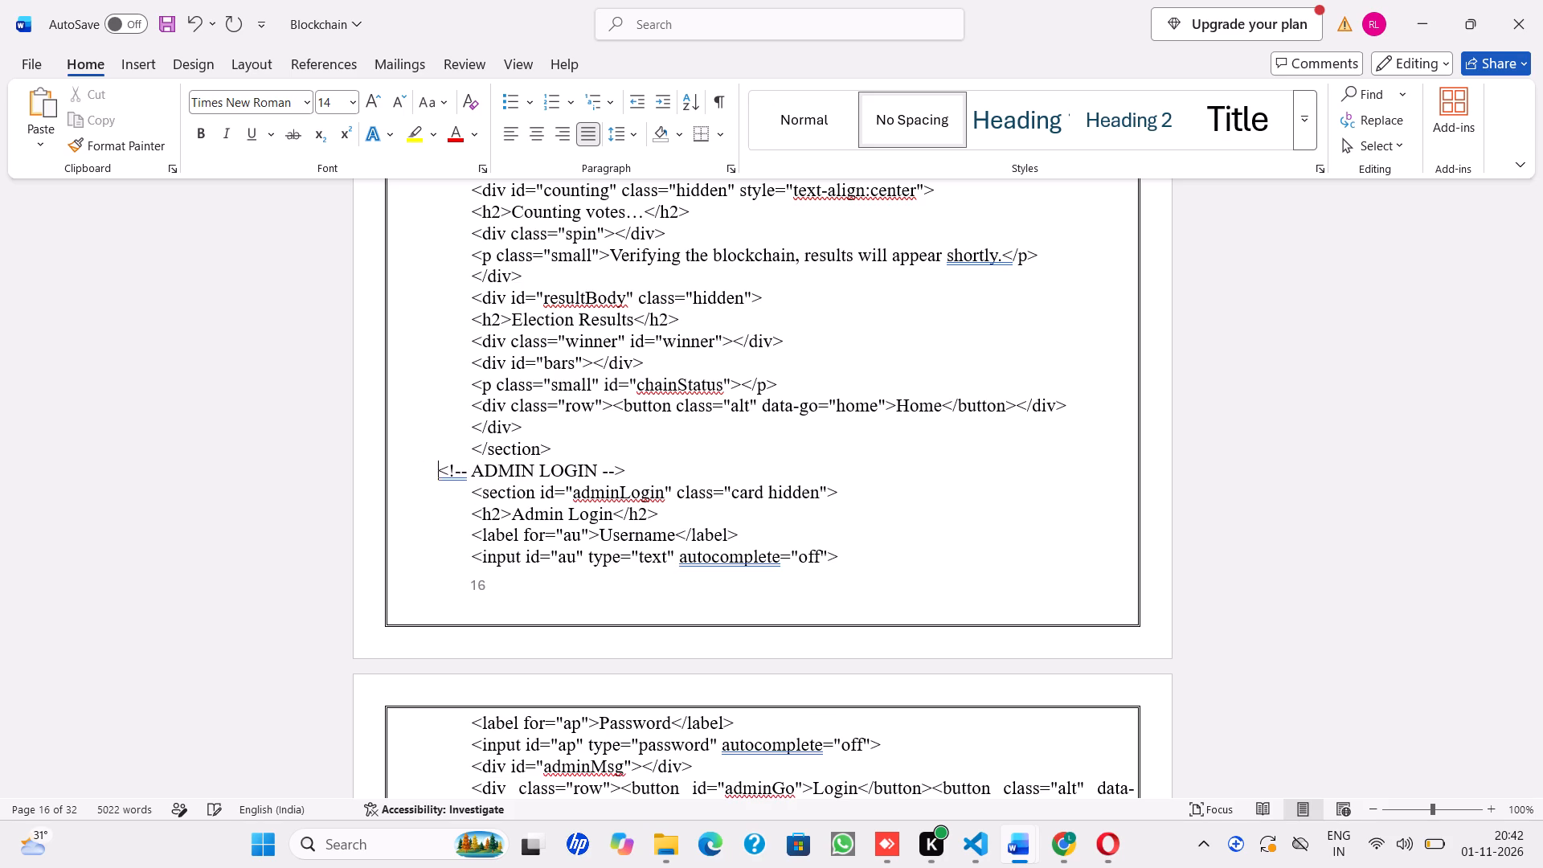
key("space")
key("space")
key("space")
key("space")
key("space")
key("space")
key("space")
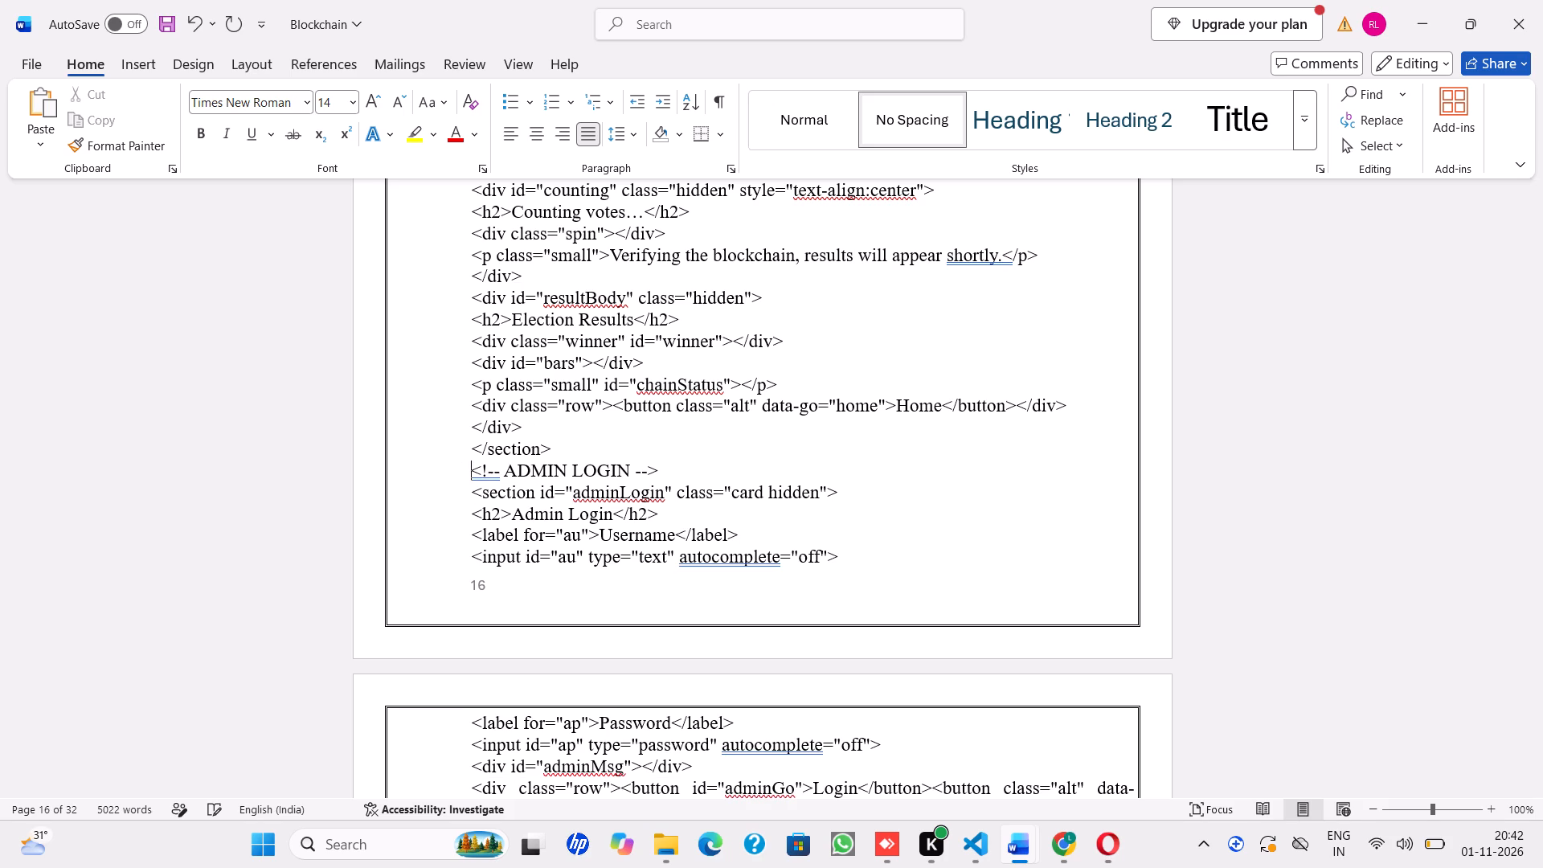
Remove the blank line above the "RESULTS" comment and re-indent the comment with 13 spaces to align with the code.
scroll(471, 486, "up", 7)
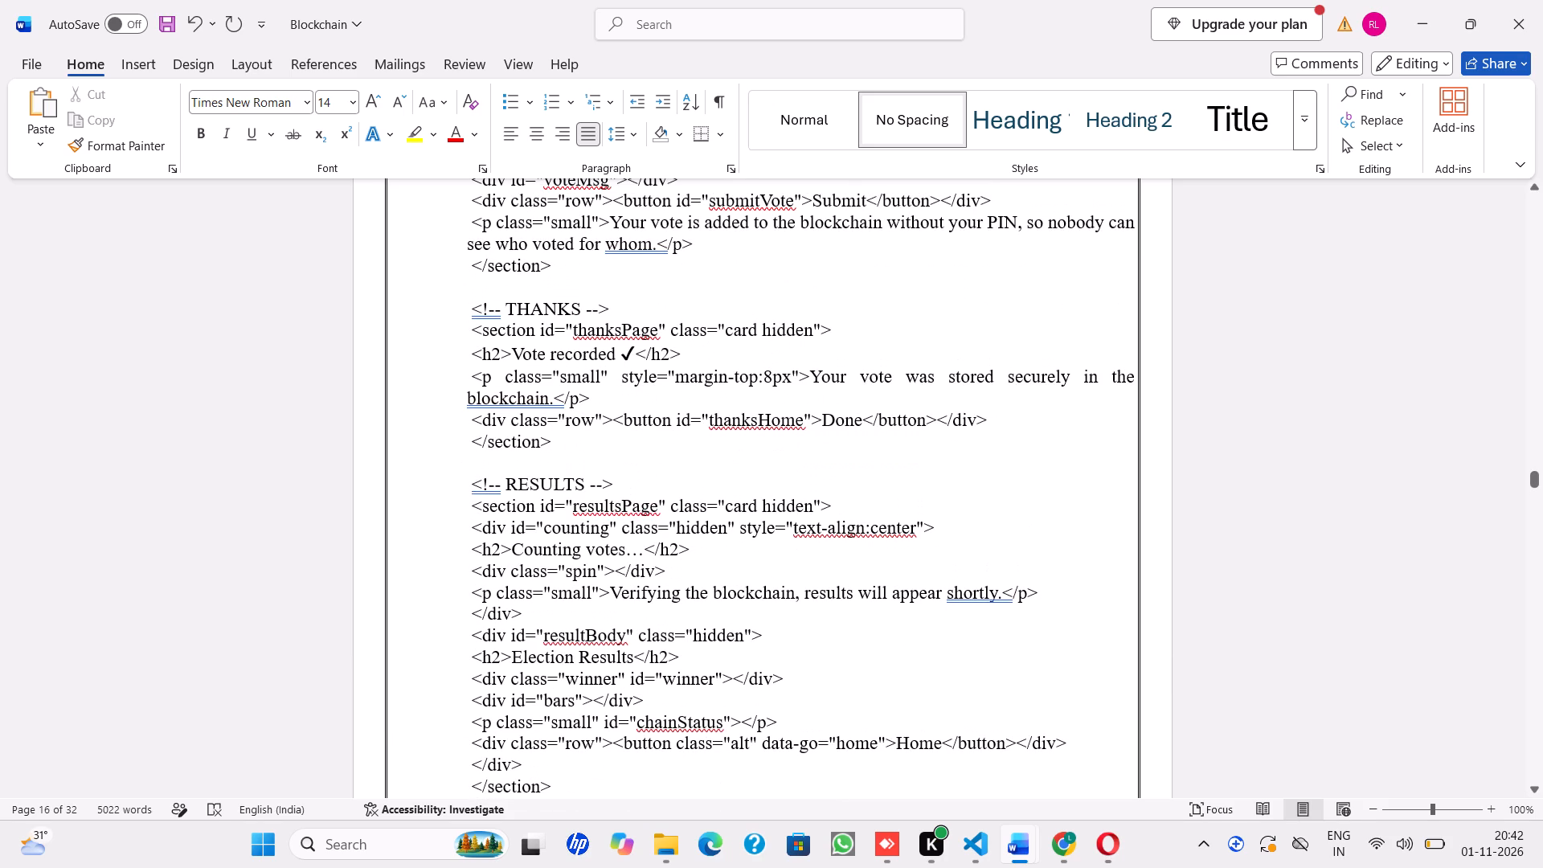
left_click(470, 486)
key("BackSpace")
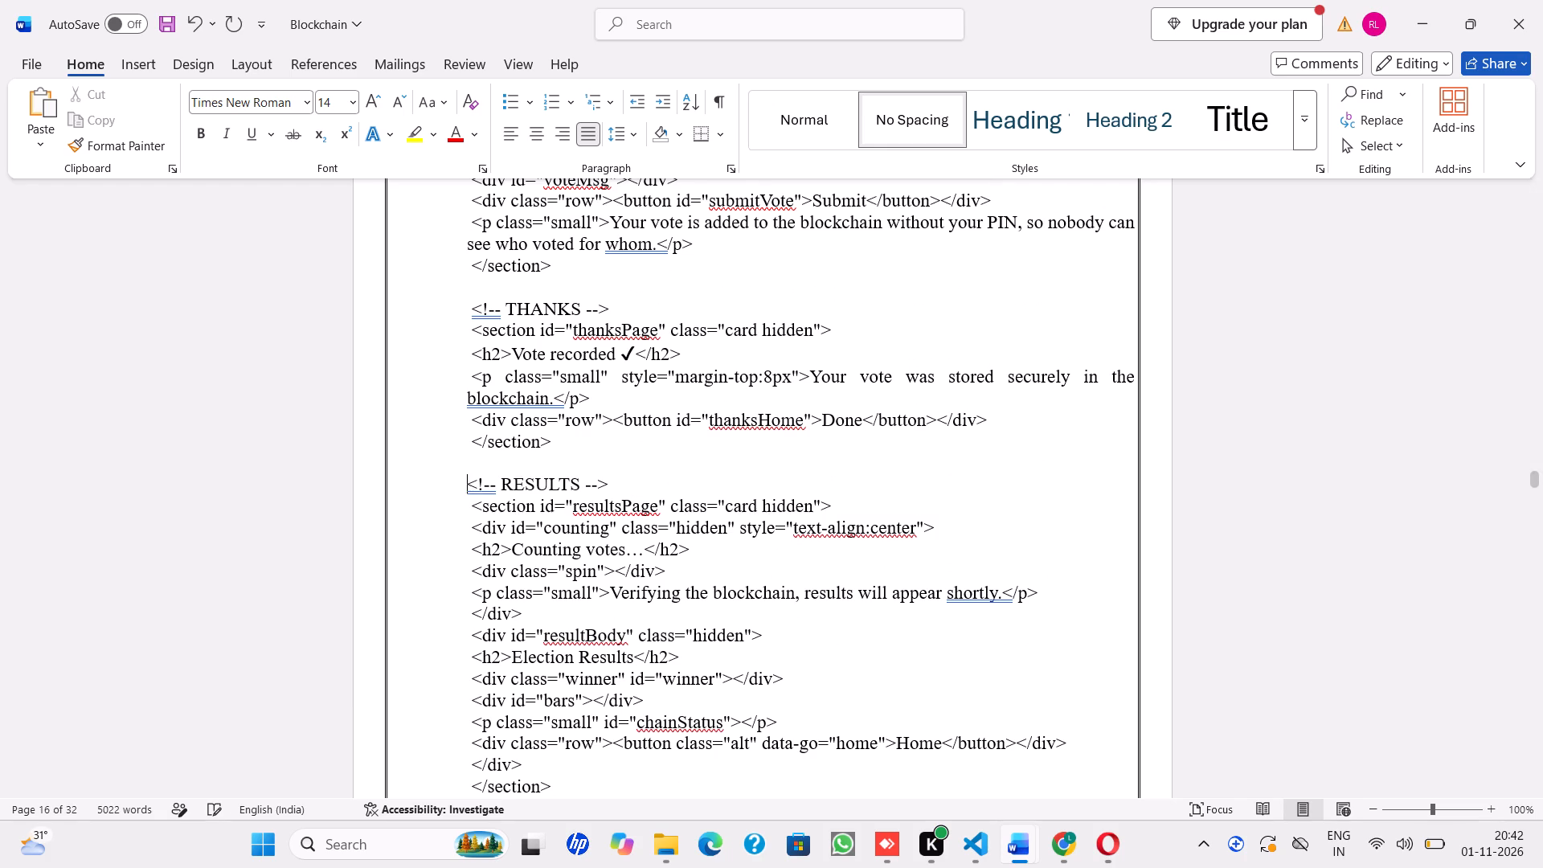
key("BackSpace")
key("BackSpace")
key("space")
key("space")
key("space")
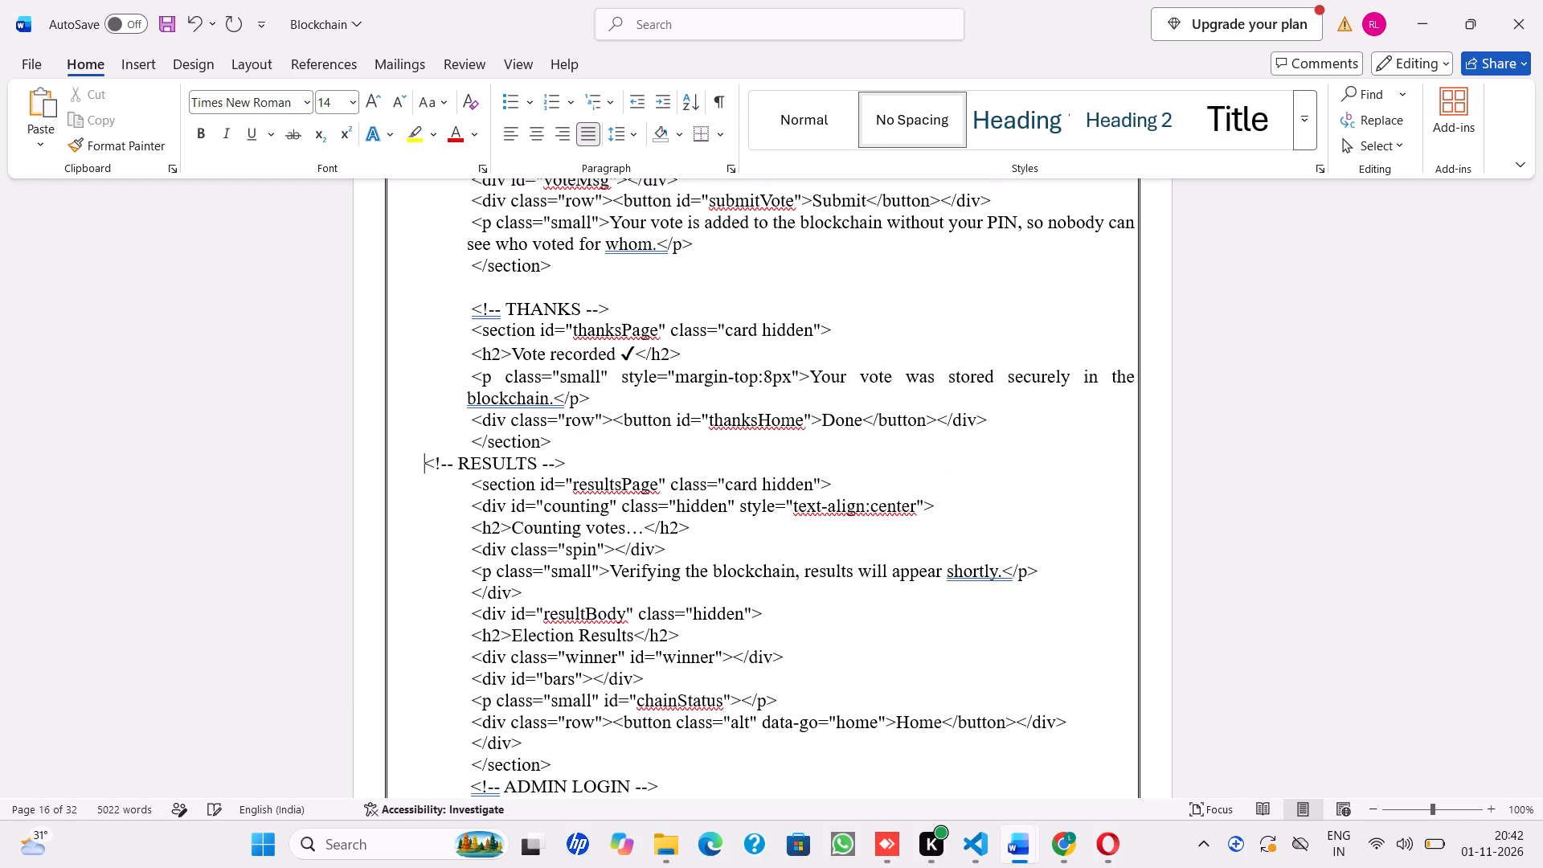
key("space")
key("space")
key("space")
key("space")
key("space")
key("space")
key("space")
key("space")
key("space")
key("space")
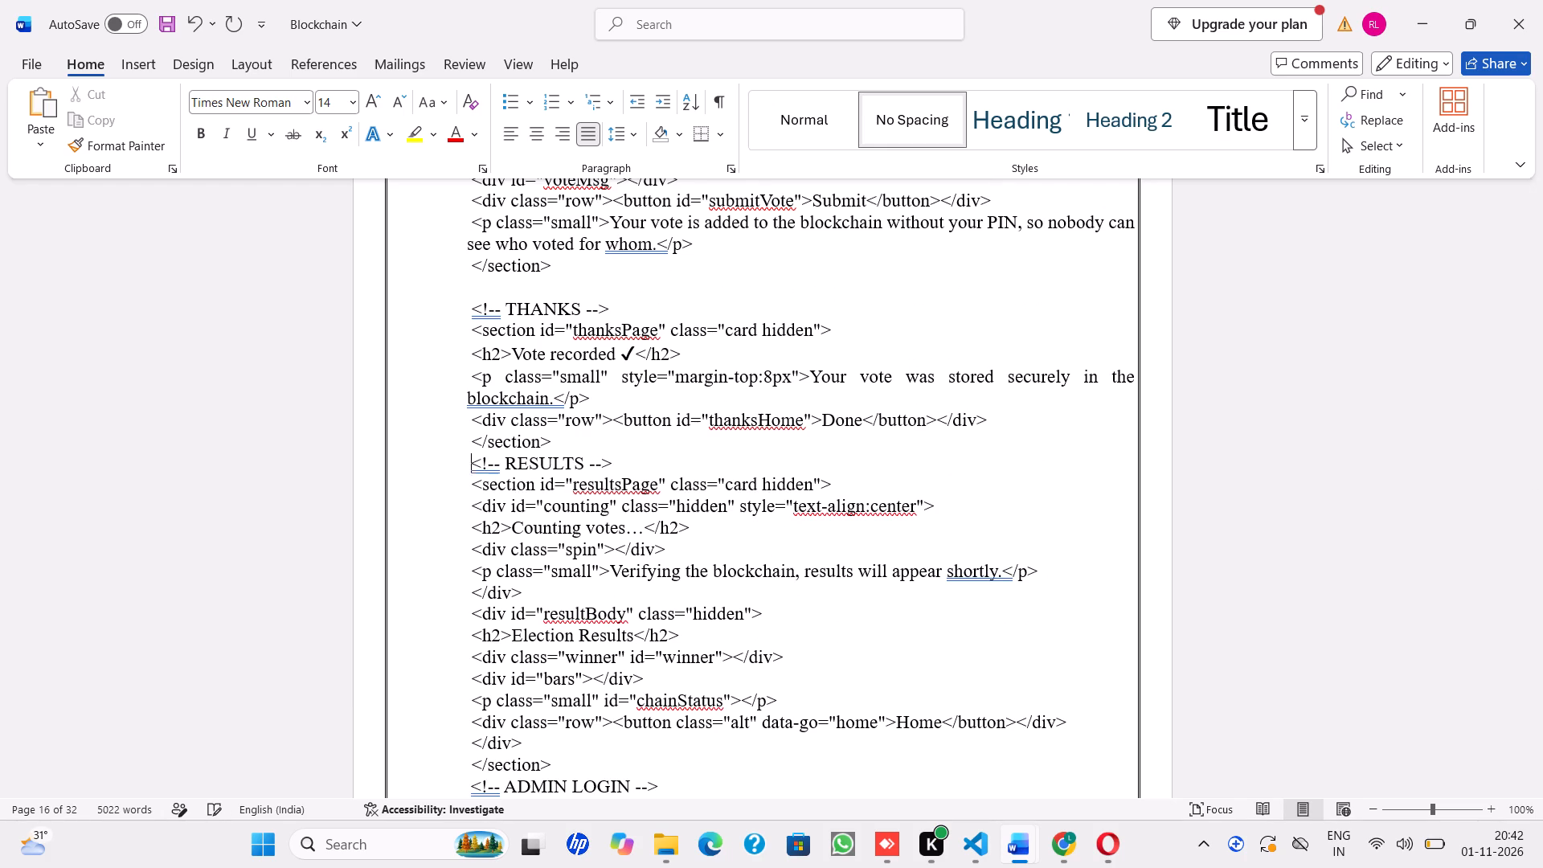
Add one more leading space to the "RESULTS" comment on page 16.
key("space")
key("space")
key("BackSpace")
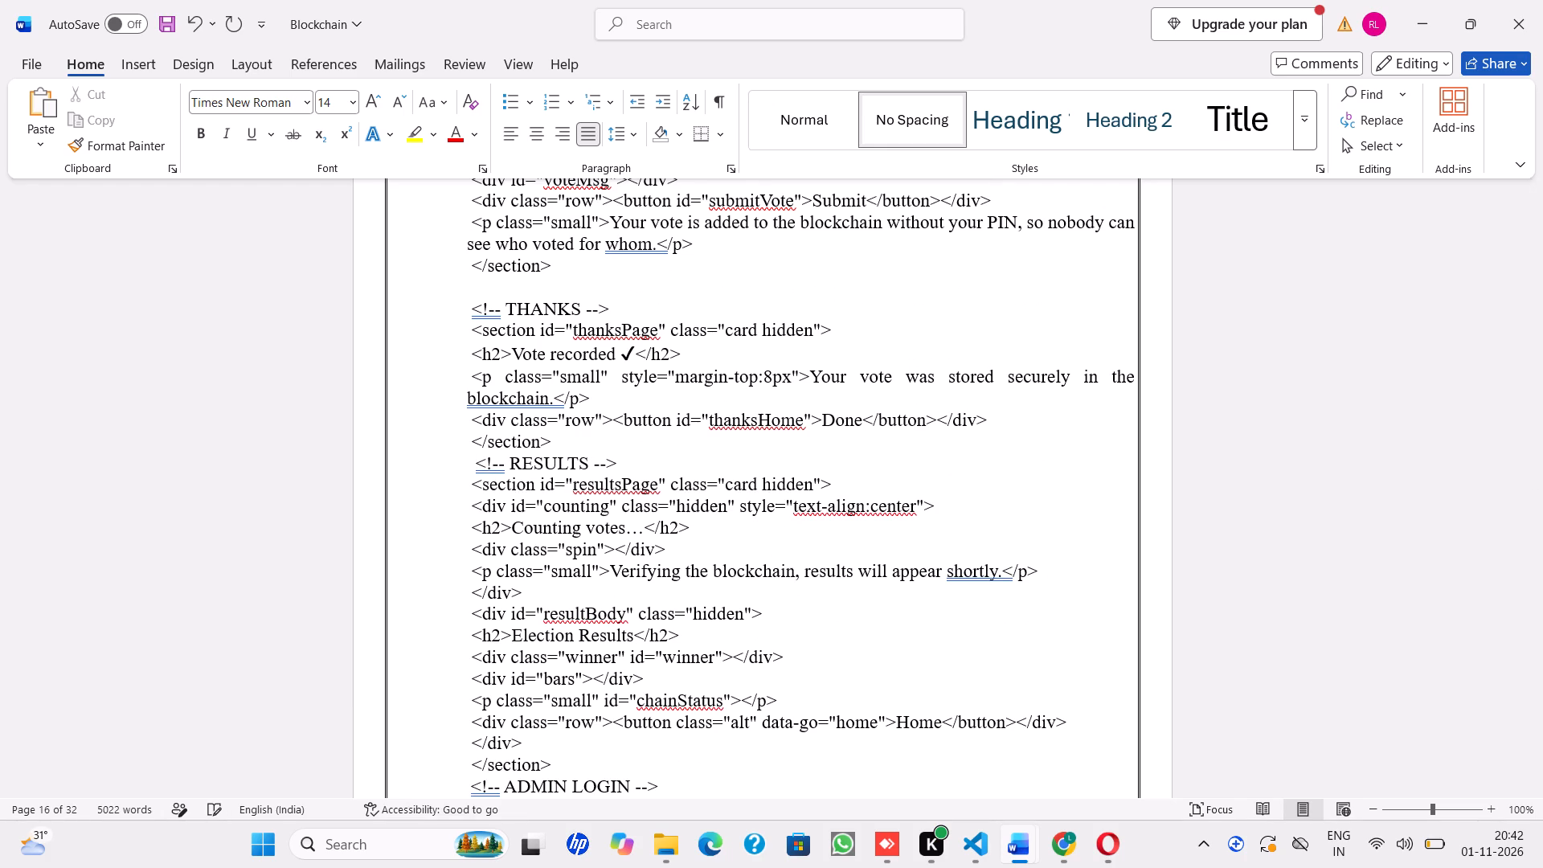
Remove the blank line above the "THANKS" comment and re-indent the comment with 13 spaces to align with the code.
left_click(467, 309)
left_click(469, 309)
key("BackSpace")
key("BackSpace")
key("BackSpace")
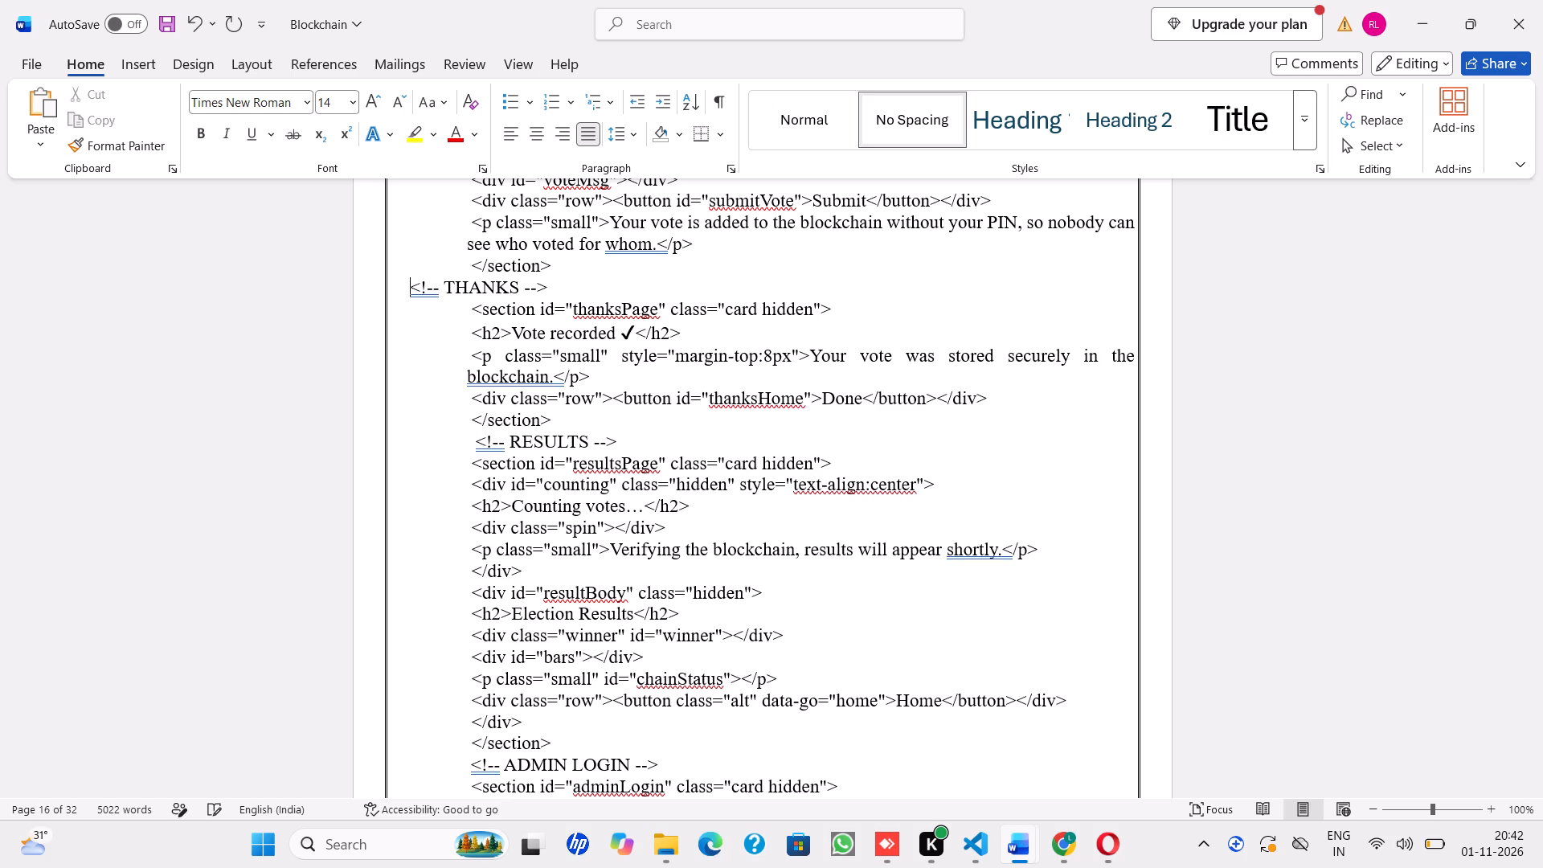
key("space")
key("space")
key("space")
key("space")
key("space")
key("space")
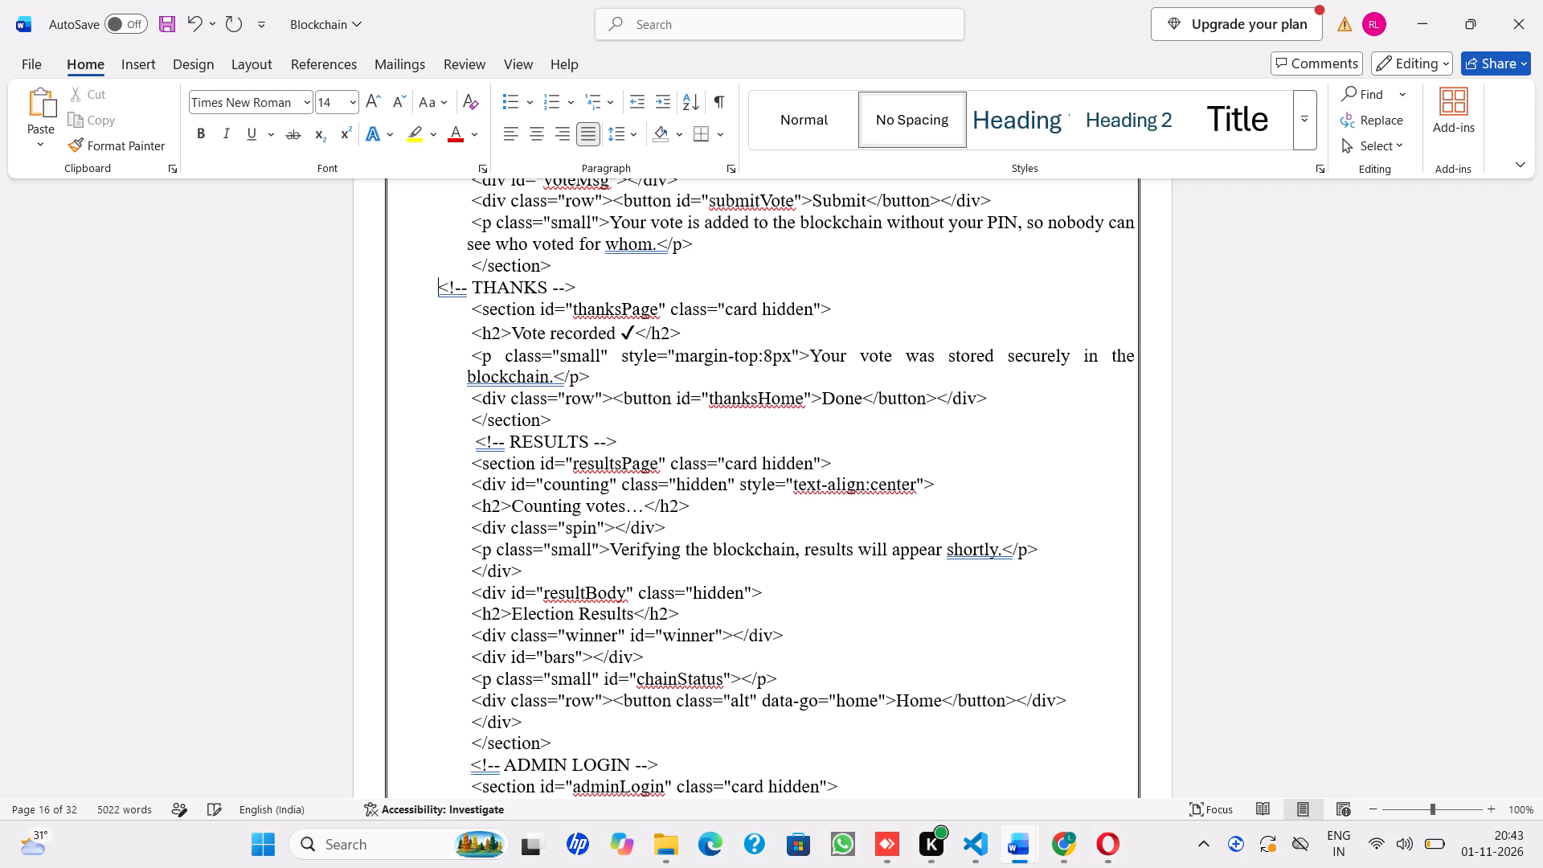
key("space")
key("space")
key("space")
key("space")
key("space")
key("space")
key("space")
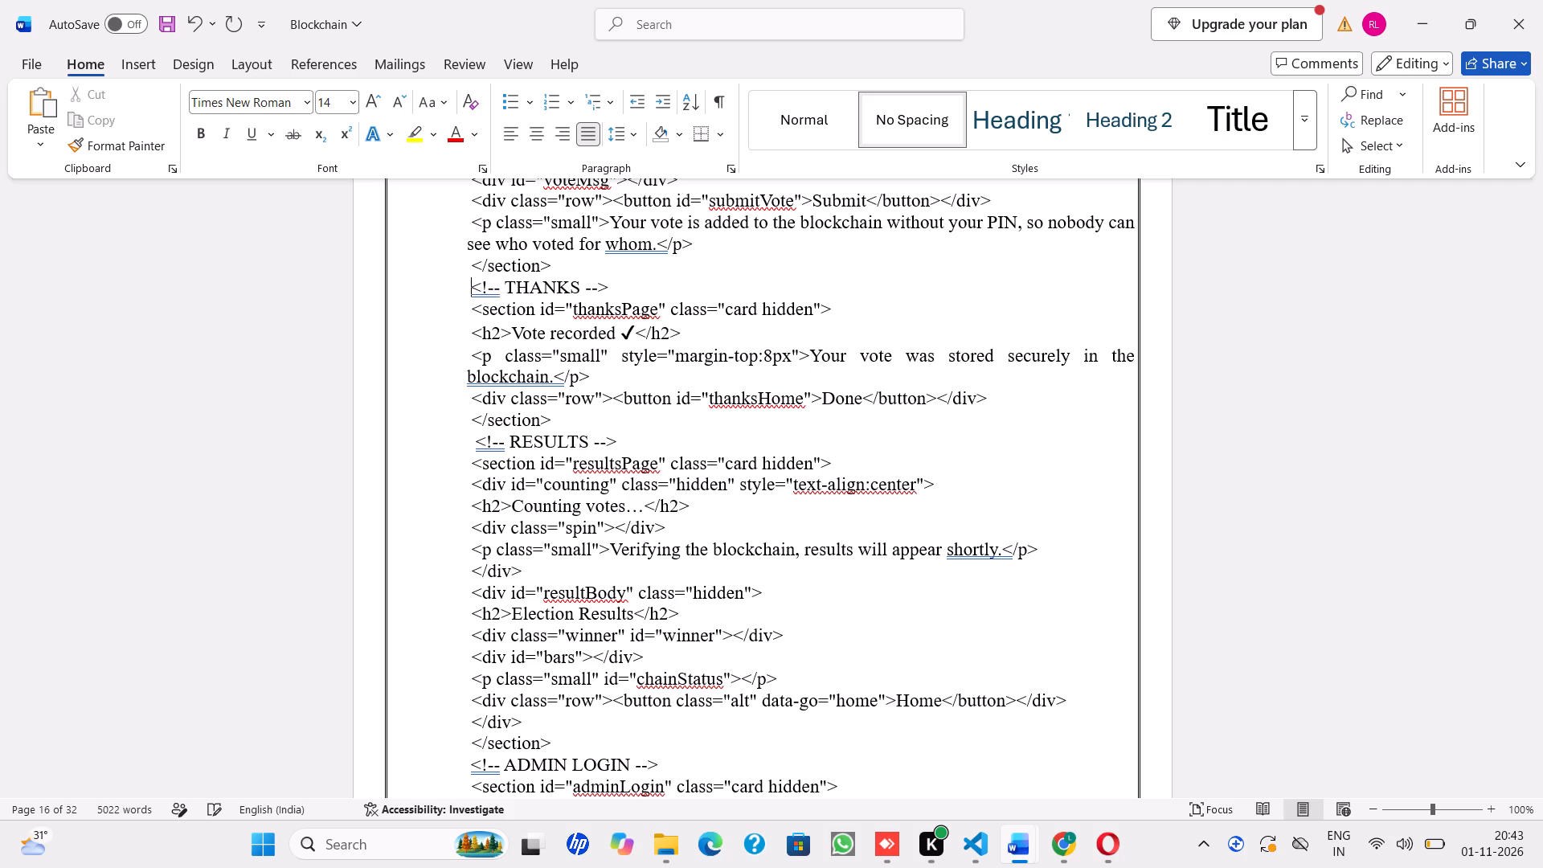
Examine the rest of the code listing for blank lines and misaligned indents, down to the closing </html> tag.
scroll(408, 282, "down", 6)
scroll(424, 298, "down", 19)
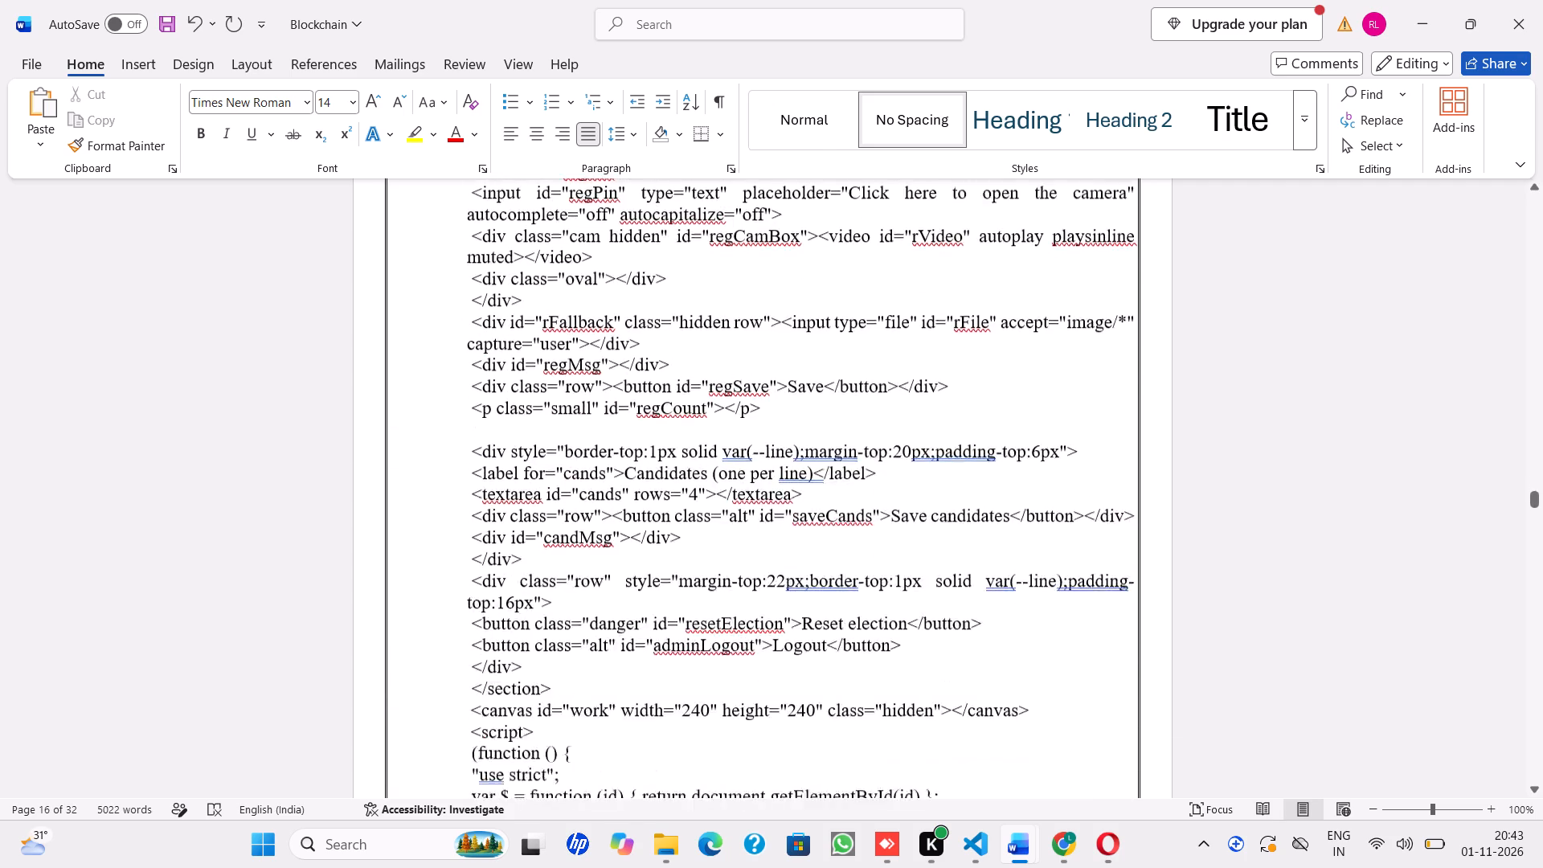
scroll(444, 328, "down", 20)
scroll(444, 328, "down", 7)
scroll(1233, 446, "down", 5)
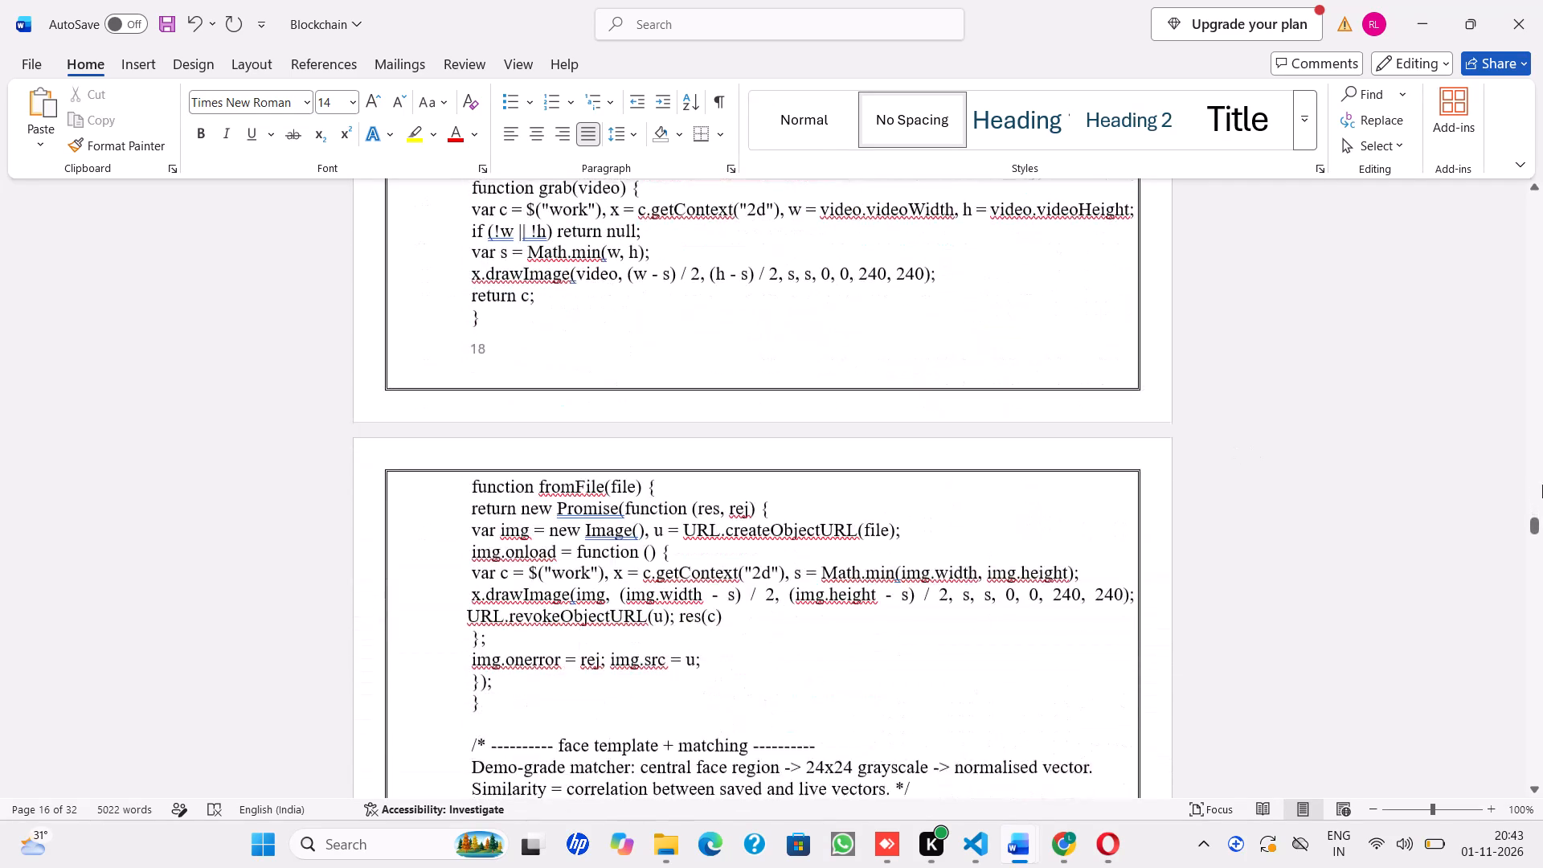
scroll(1542, 551, "down", 11)
scroll(1536, 617, "down", 5)
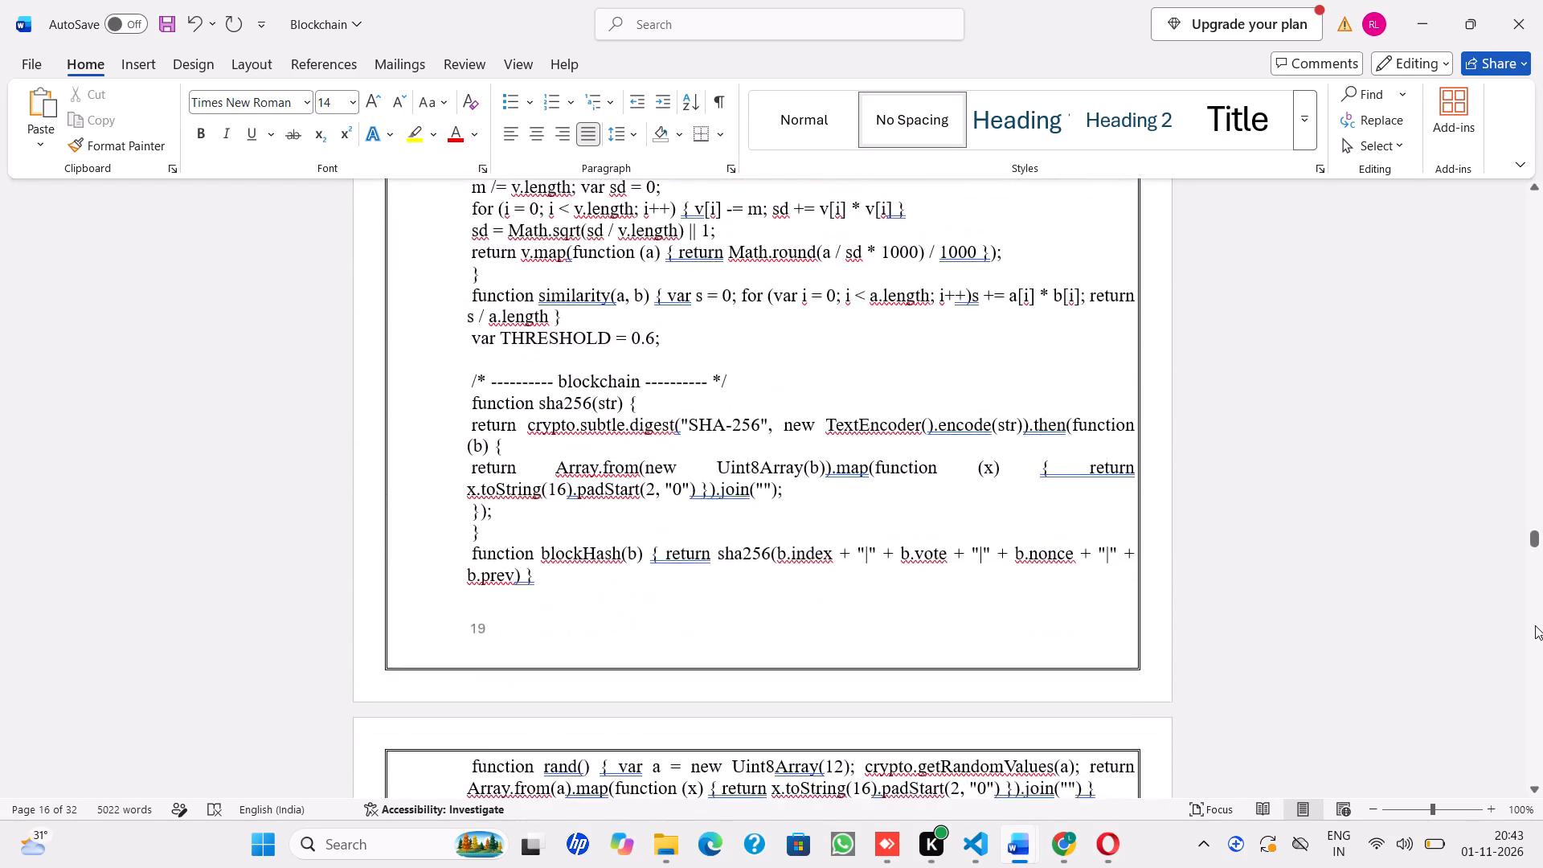
triple_click(1535, 626)
left_click(1535, 634)
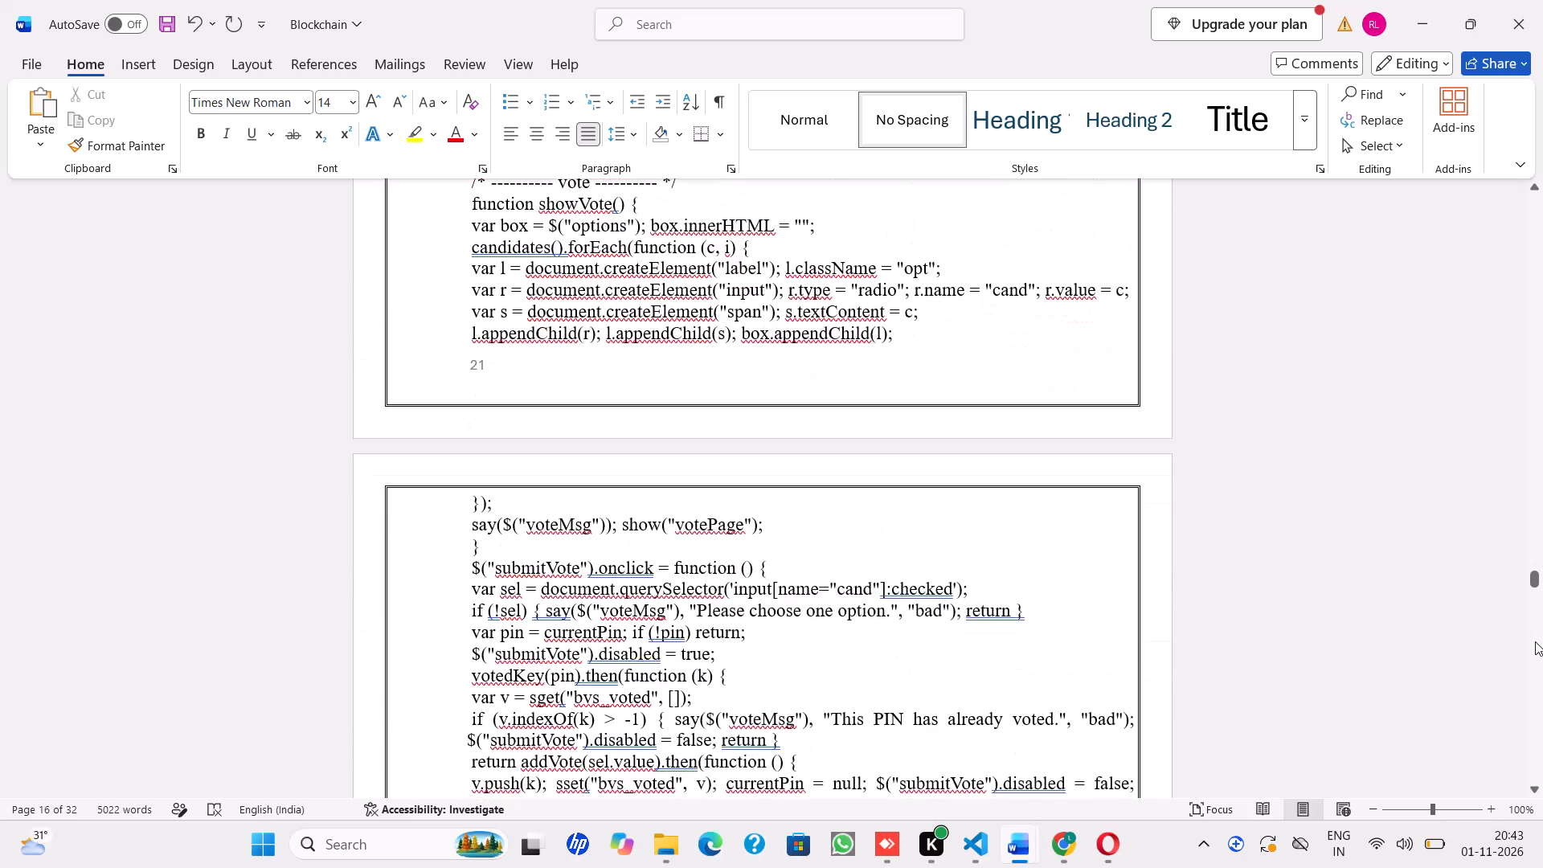
left_click(1535, 647)
left_click(1535, 651)
left_click(1535, 673)
left_click(1535, 678)
left_click(1535, 693)
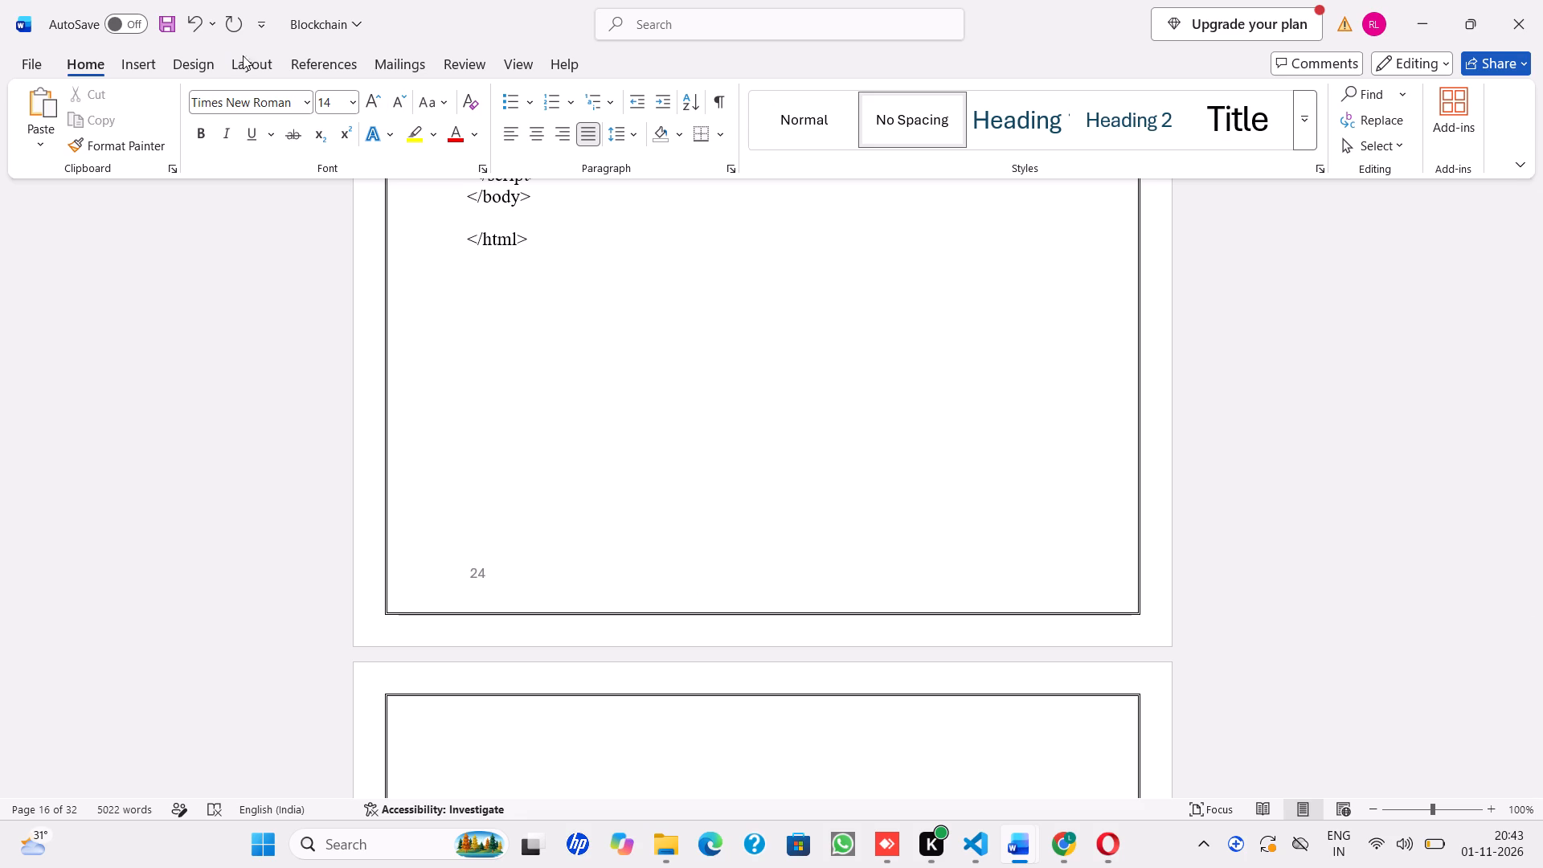
Insert centred page numbers at the bottom of the page using the Plain Number 2 style, and close the footer.
left_click(310, 63)
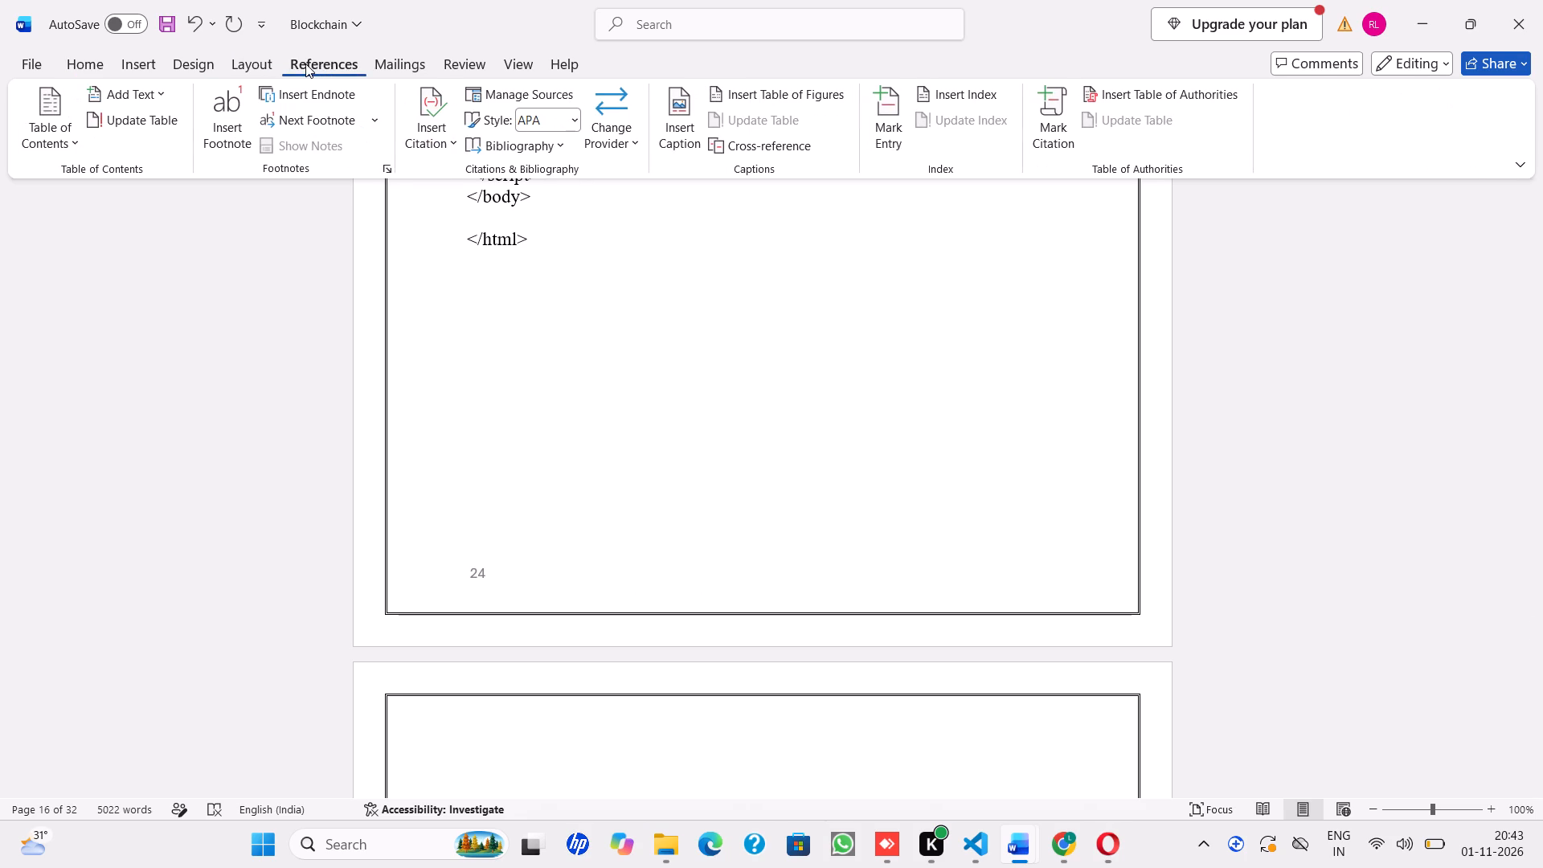
left_click(245, 66)
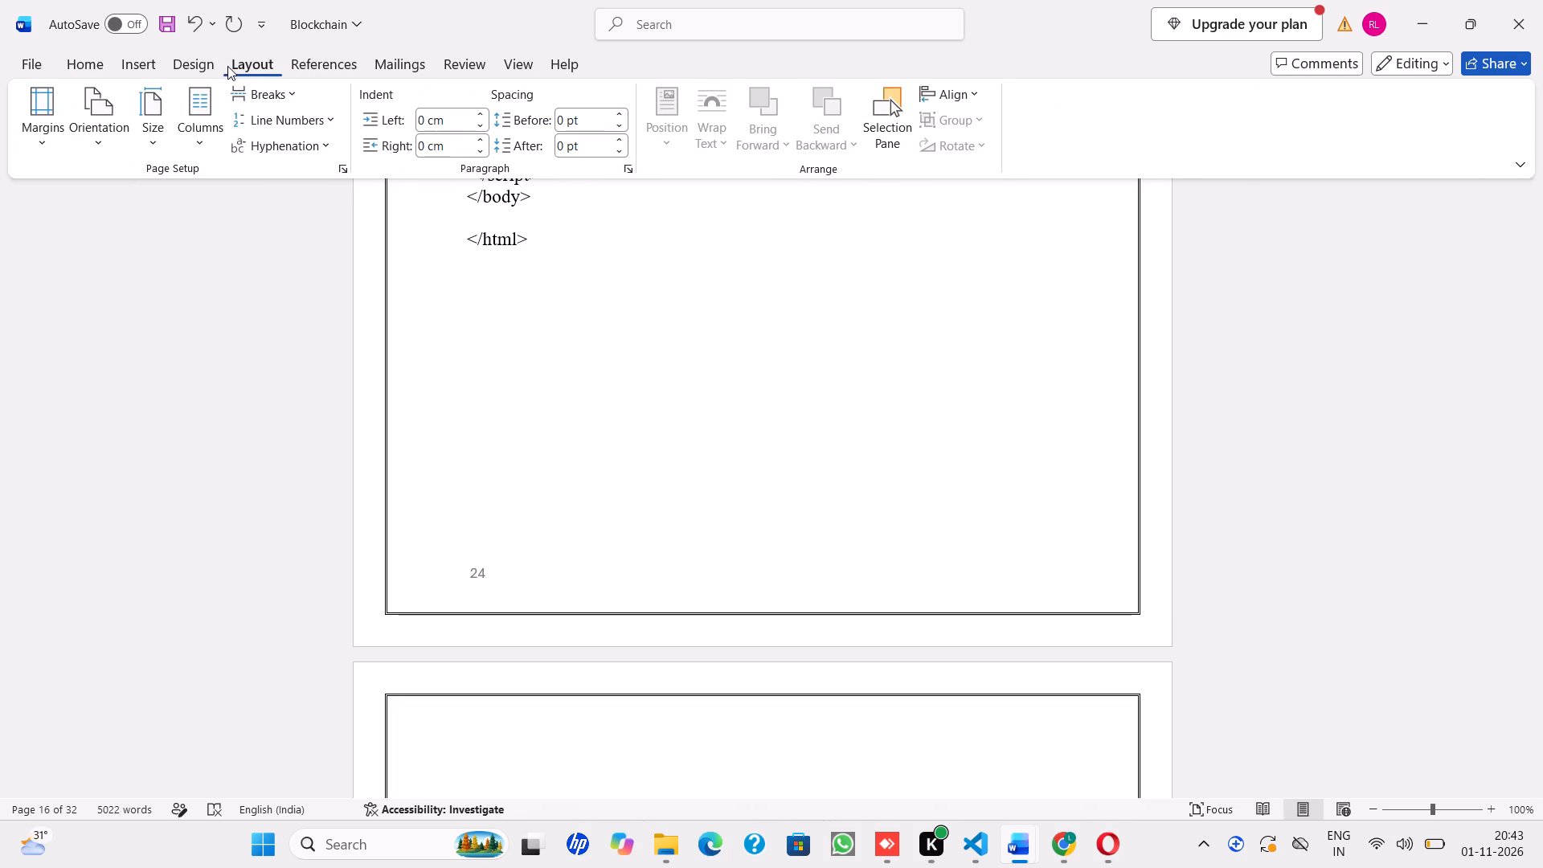
left_click(200, 63)
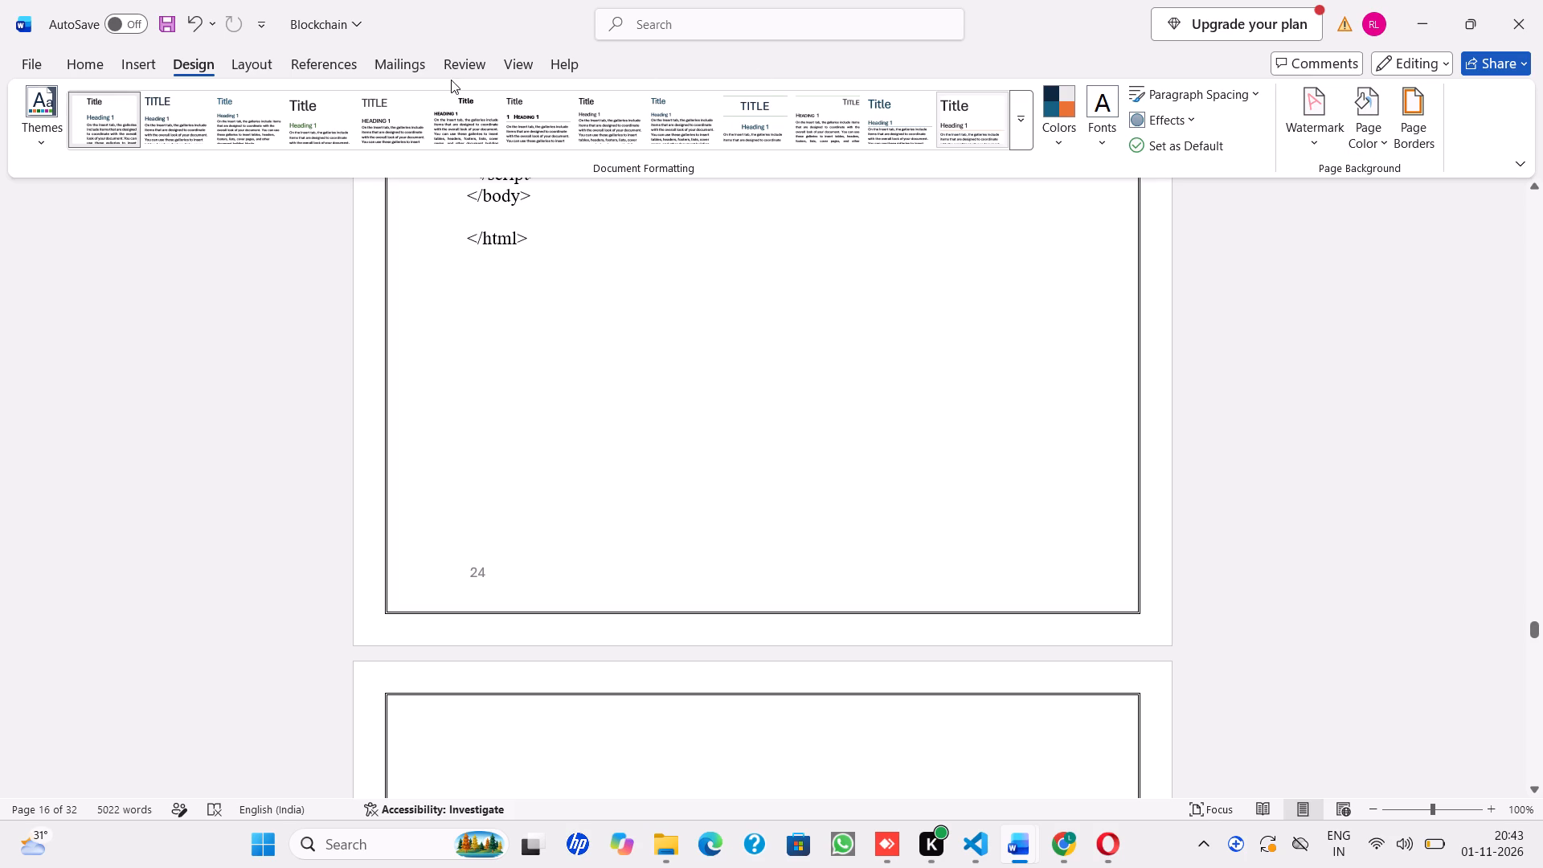
left_click(138, 57)
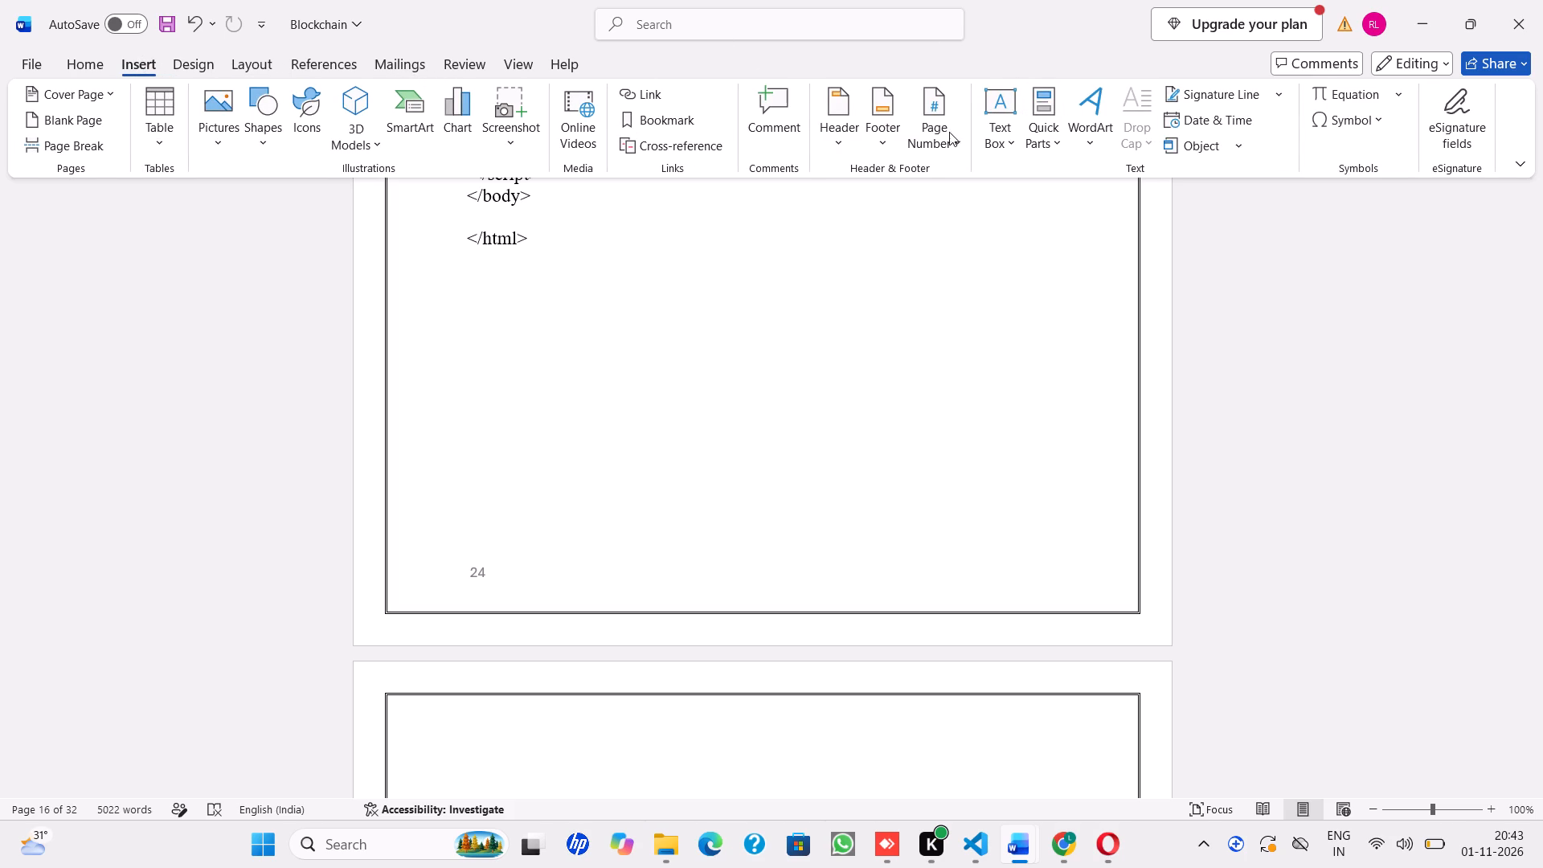
left_click(957, 133)
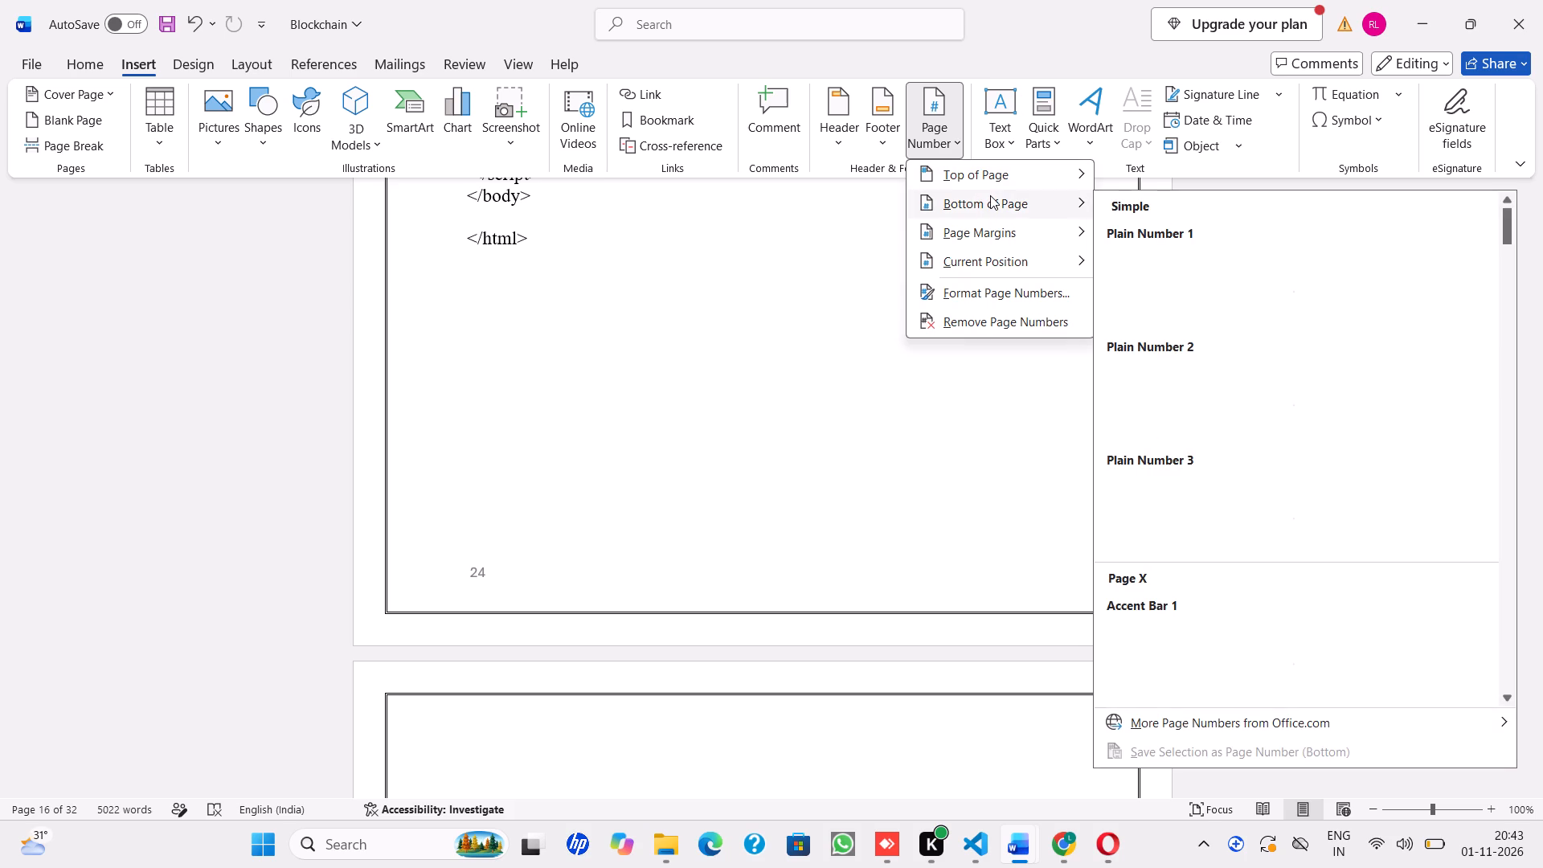
left_click(1250, 395)
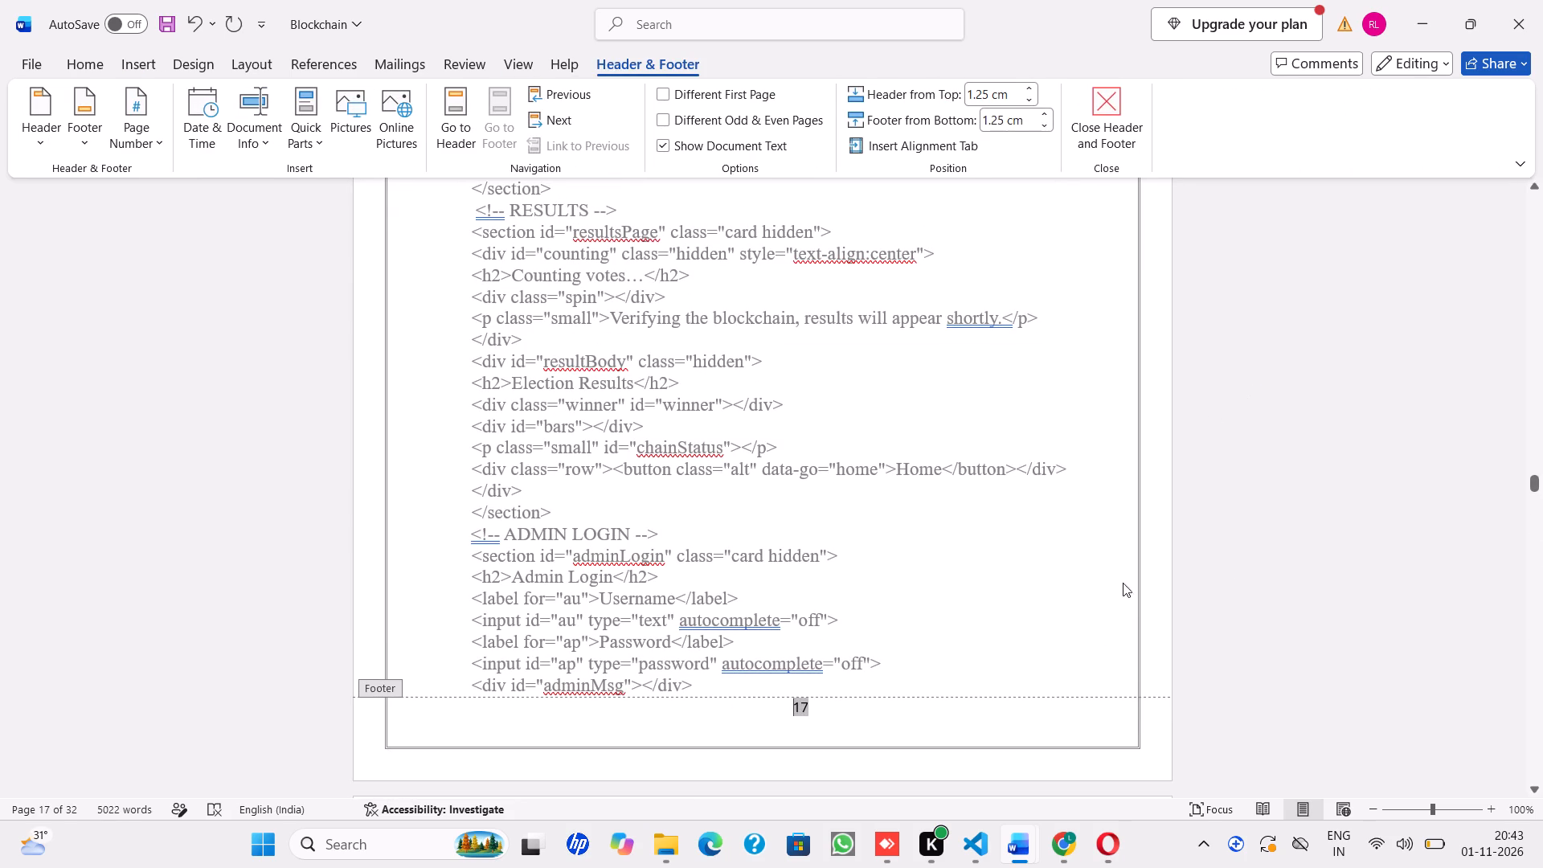
left_click(1104, 96)
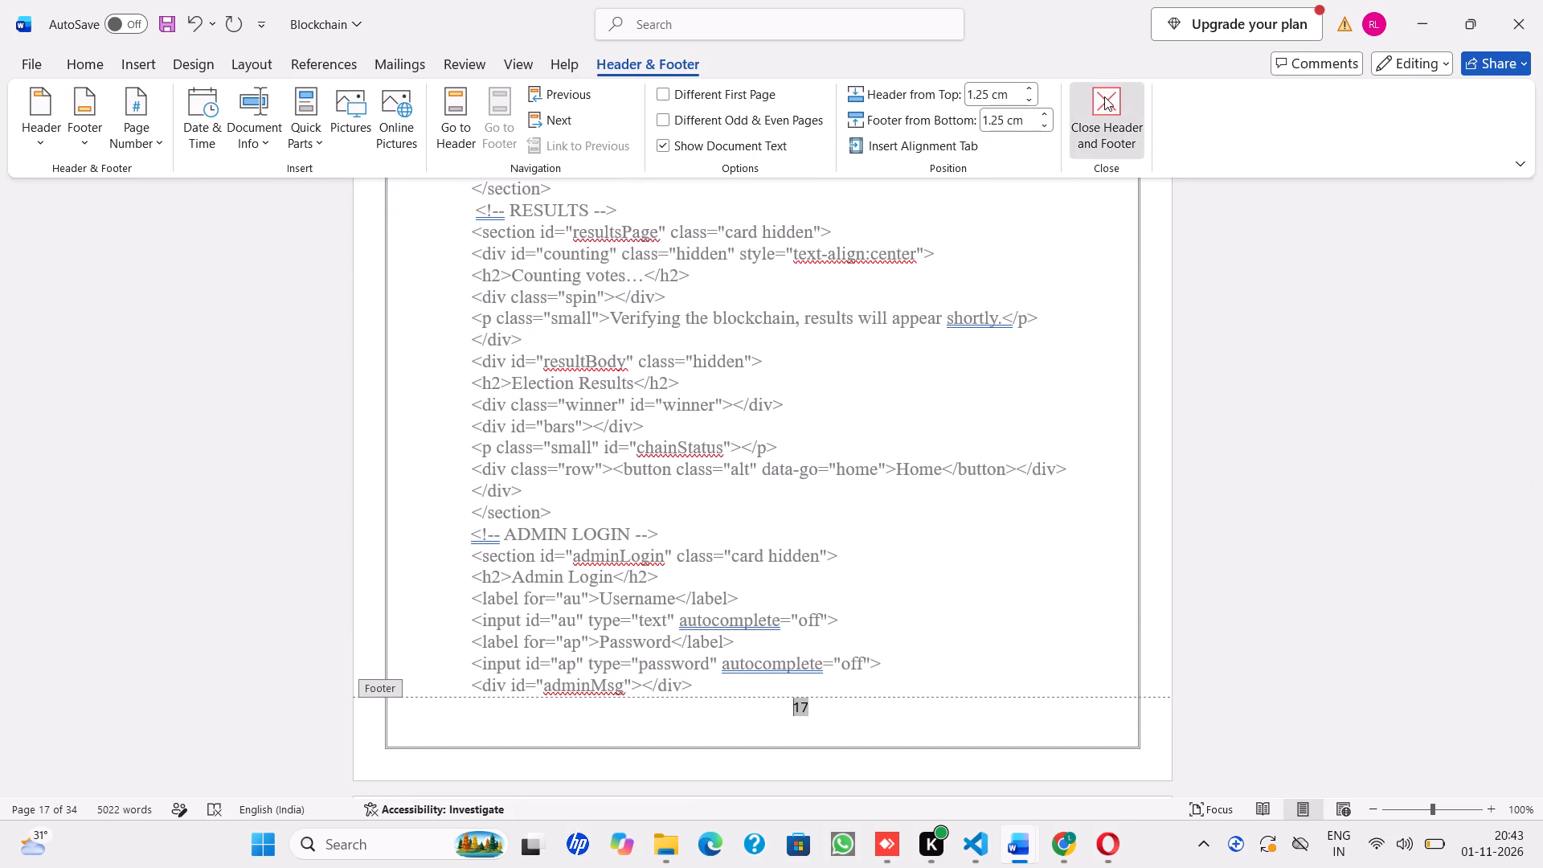
Check the page numbers and layout through the remaining code pages, the output screenshots and the OUTPUT SCREENS title page.
scroll(1181, 264, "down", 10)
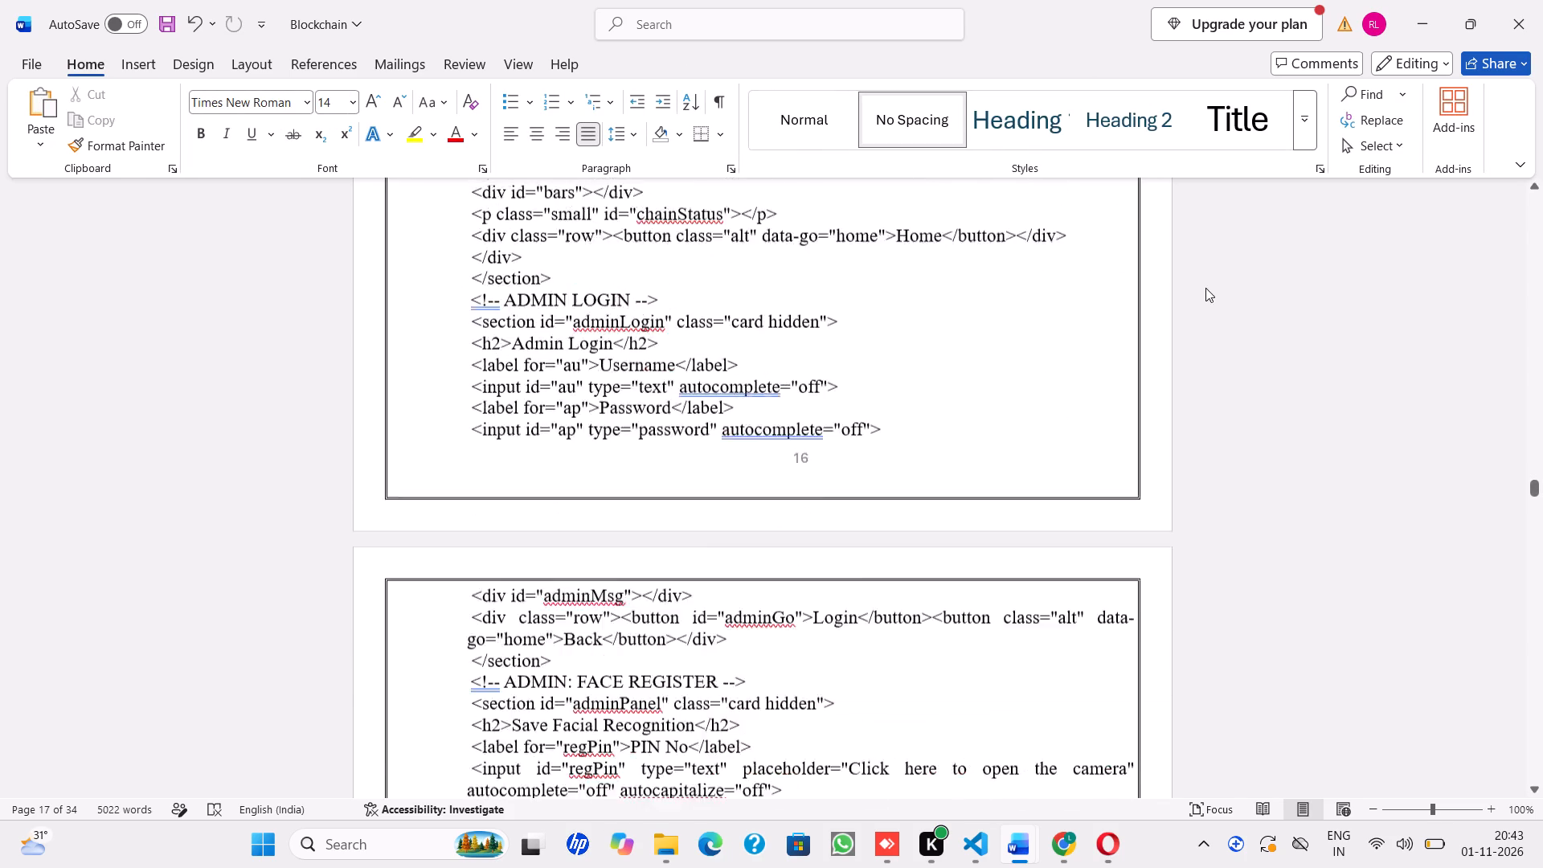
scroll(1205, 288, "down", 20)
scroll(1205, 288, "down", 12)
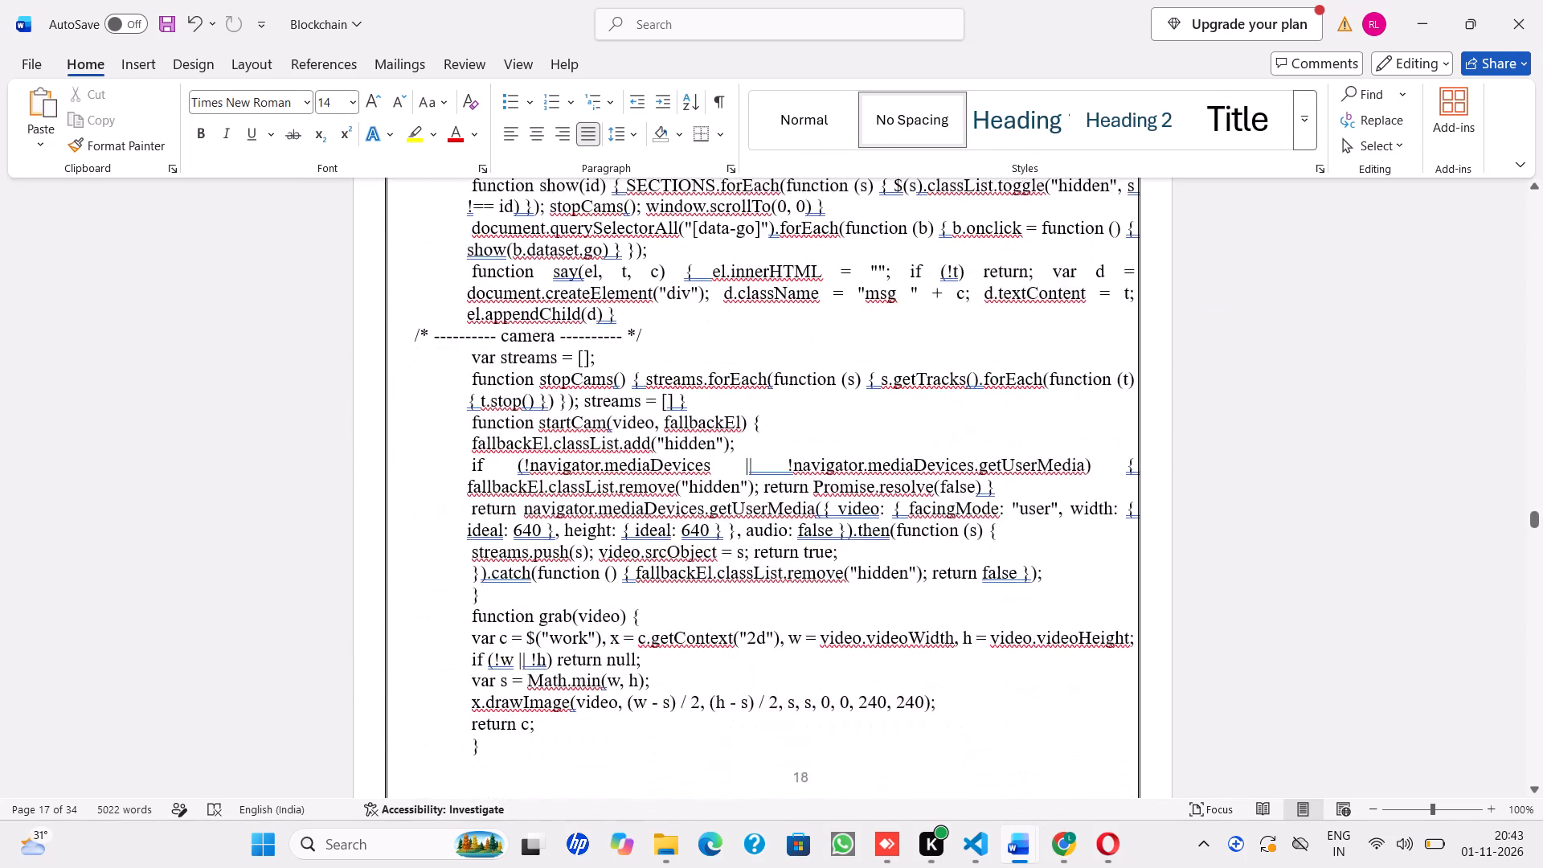
scroll(1230, 248, "down", 20)
scroll(1230, 248, "down", 12)
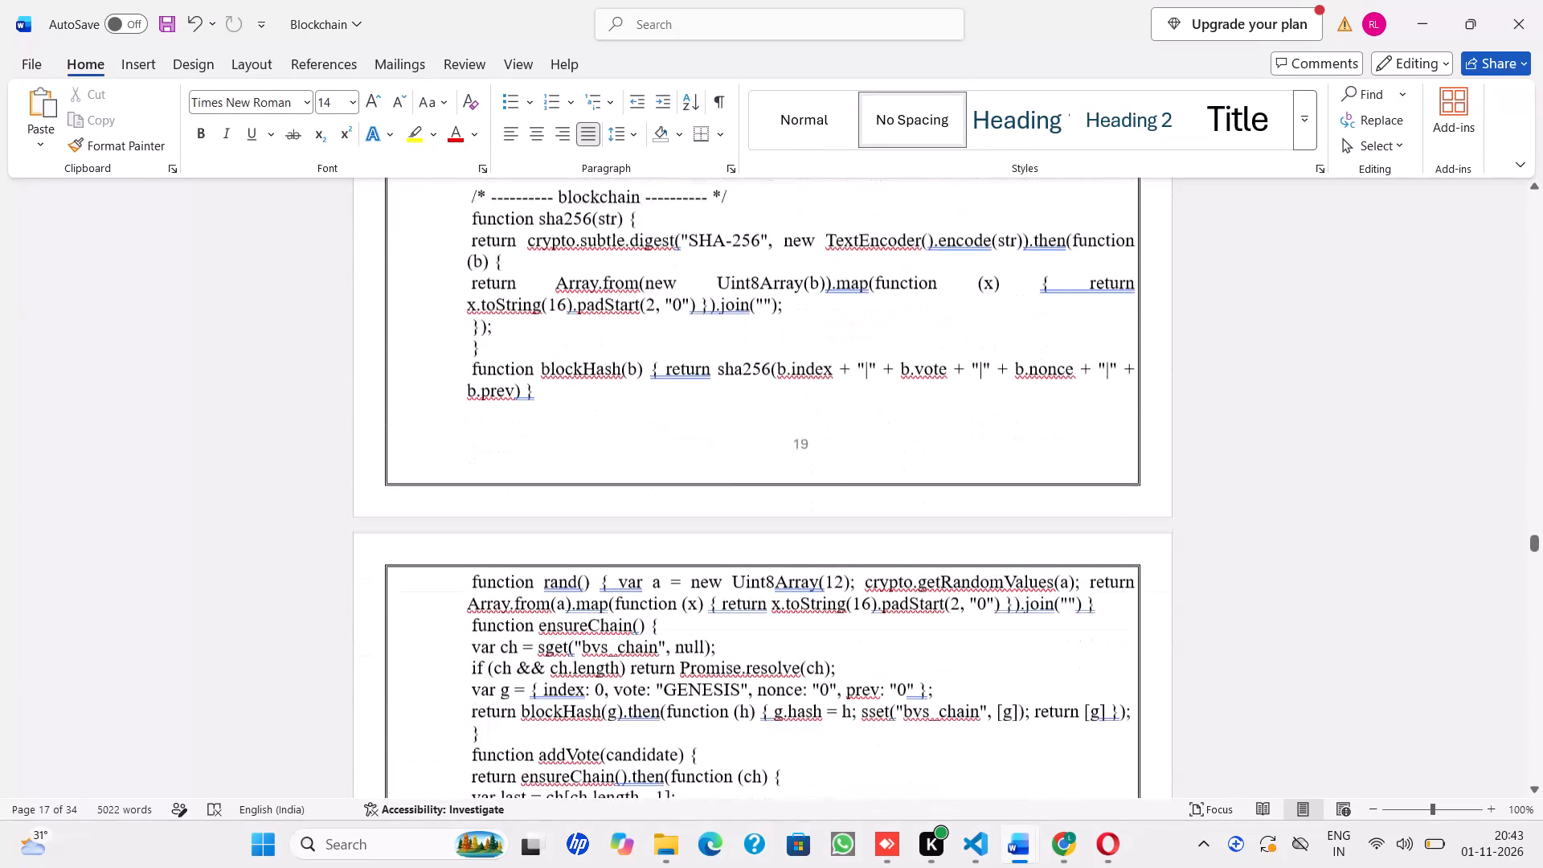
scroll(1233, 229, "down", 10)
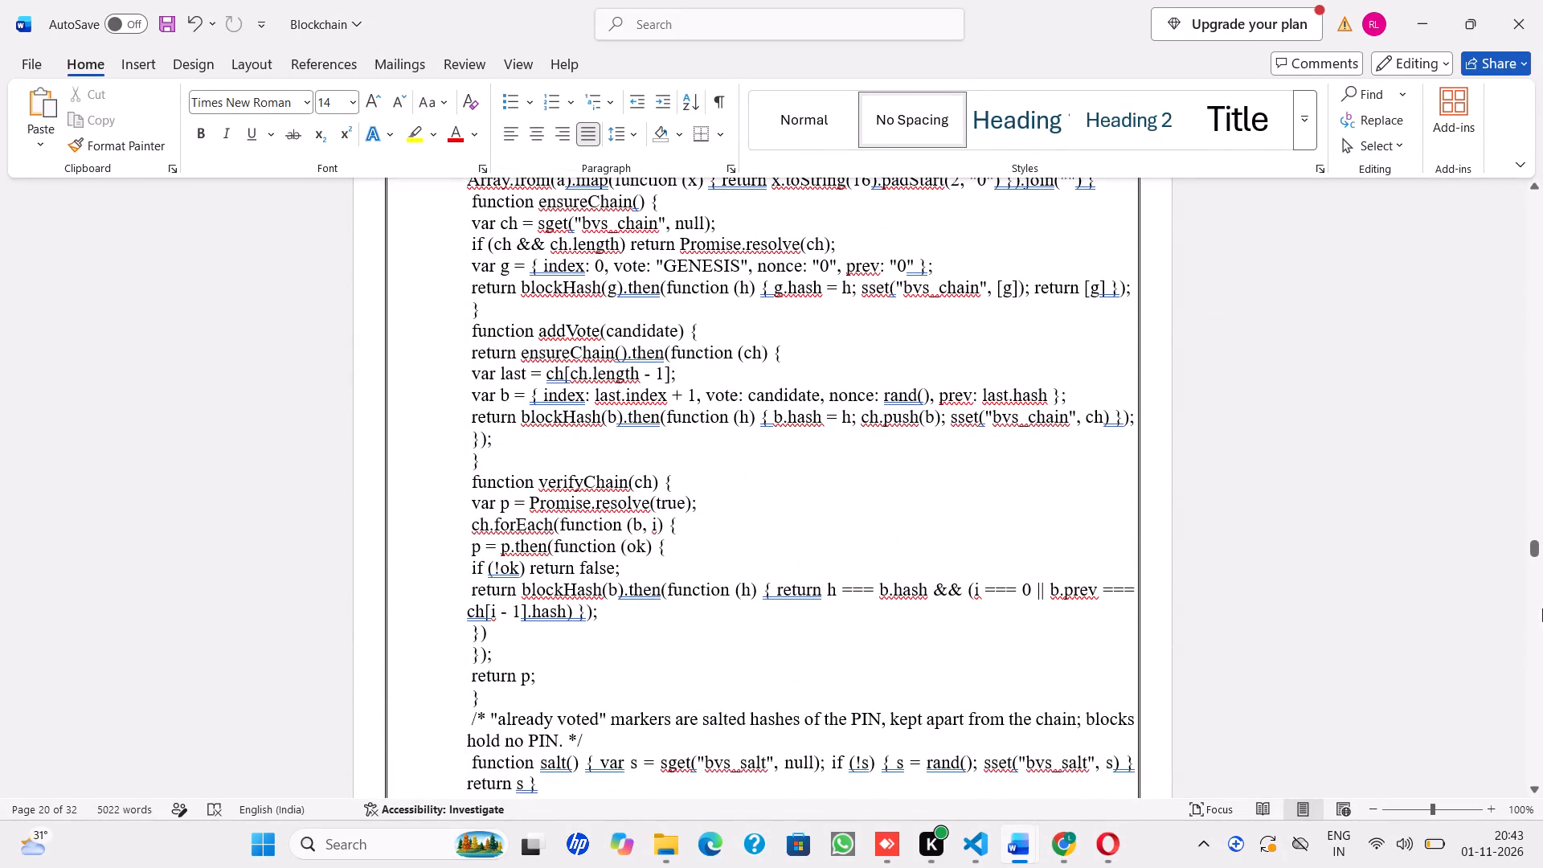
left_click(1542, 710)
left_click_drag(1542, 710, 1533, 711)
scroll(1511, 710, "up", 1)
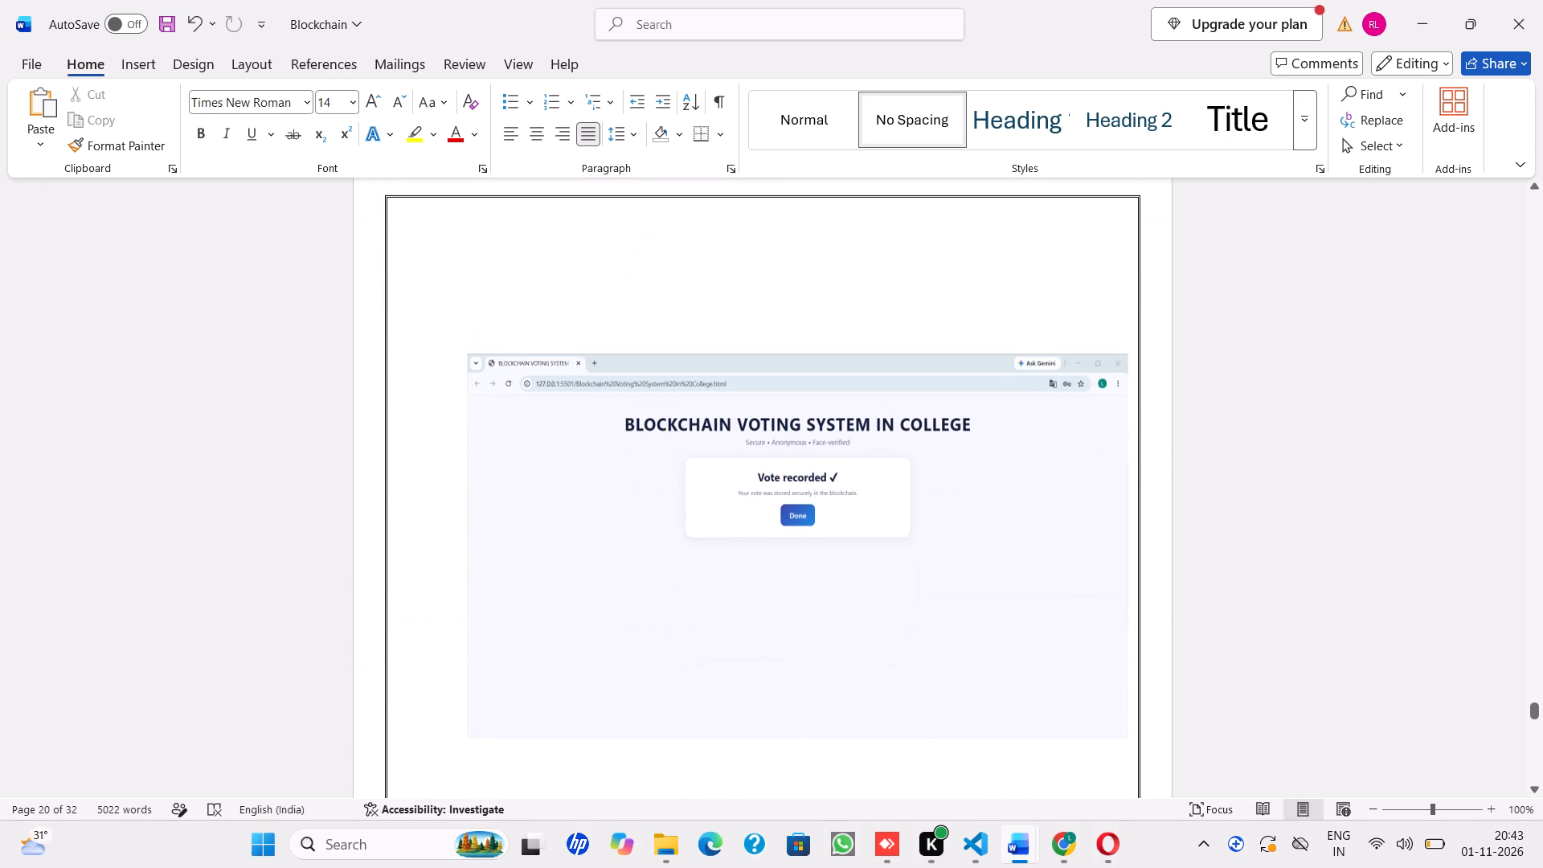
scroll(1533, 755, "up", 3)
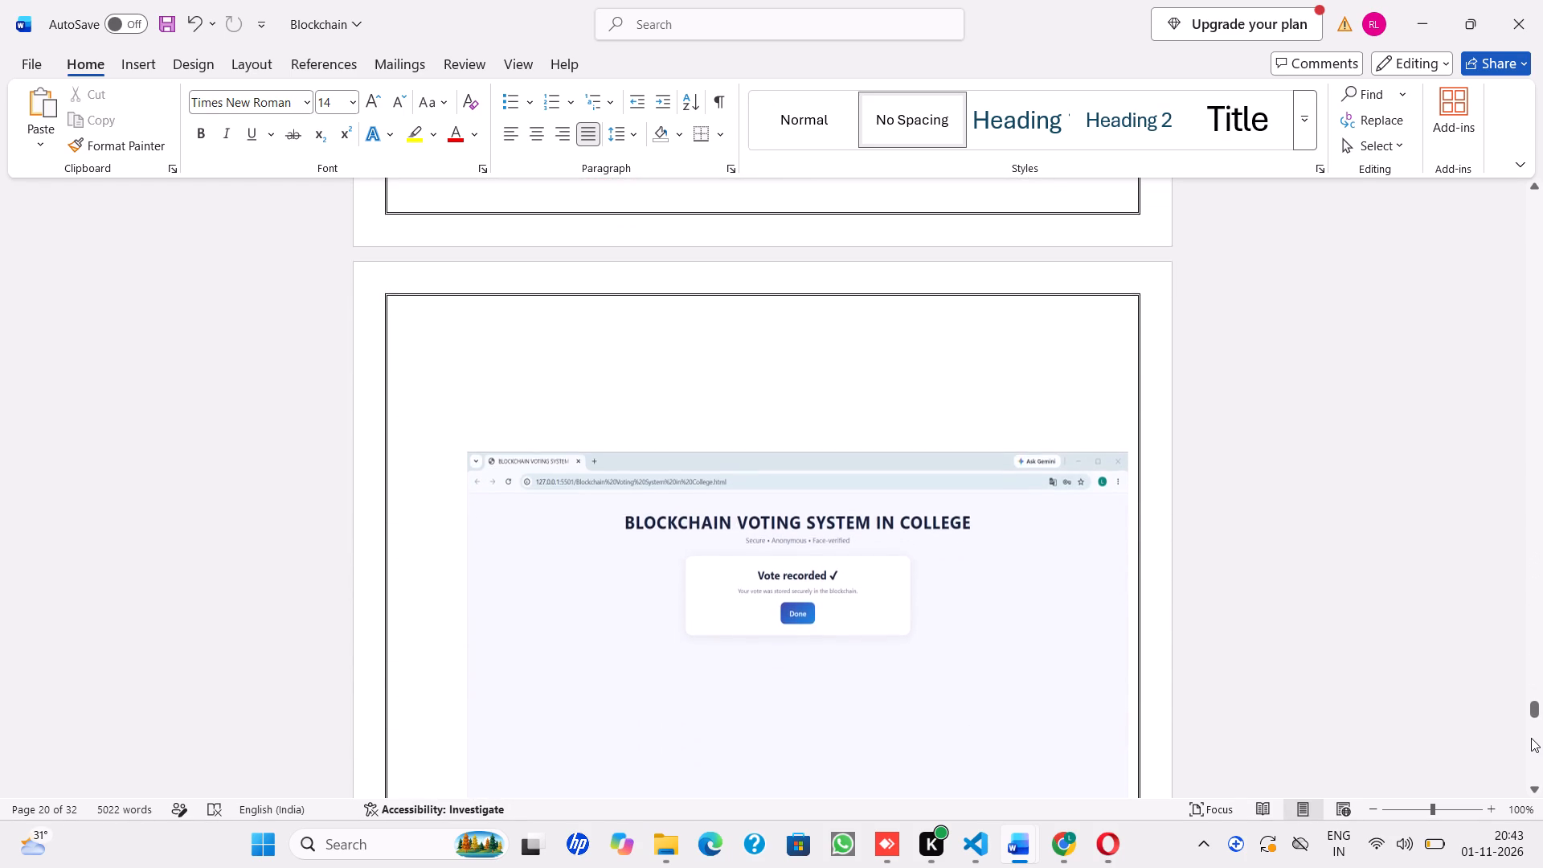
scroll(1531, 738, "up", 20)
scroll(1535, 704, "up", 5)
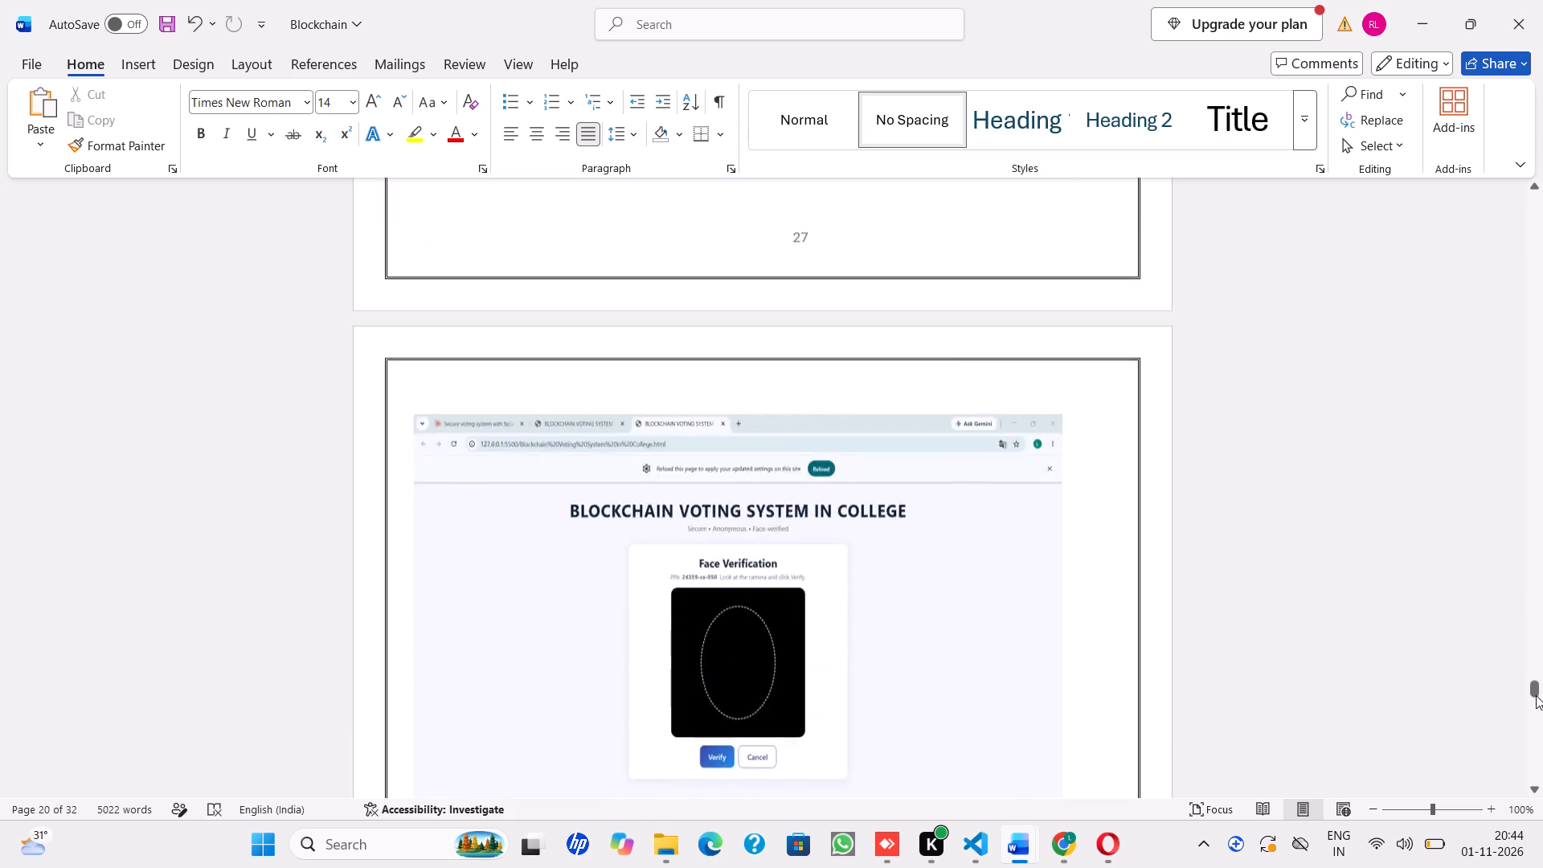
scroll(1539, 692, "up", 10)
scroll(1541, 686, "up", 17)
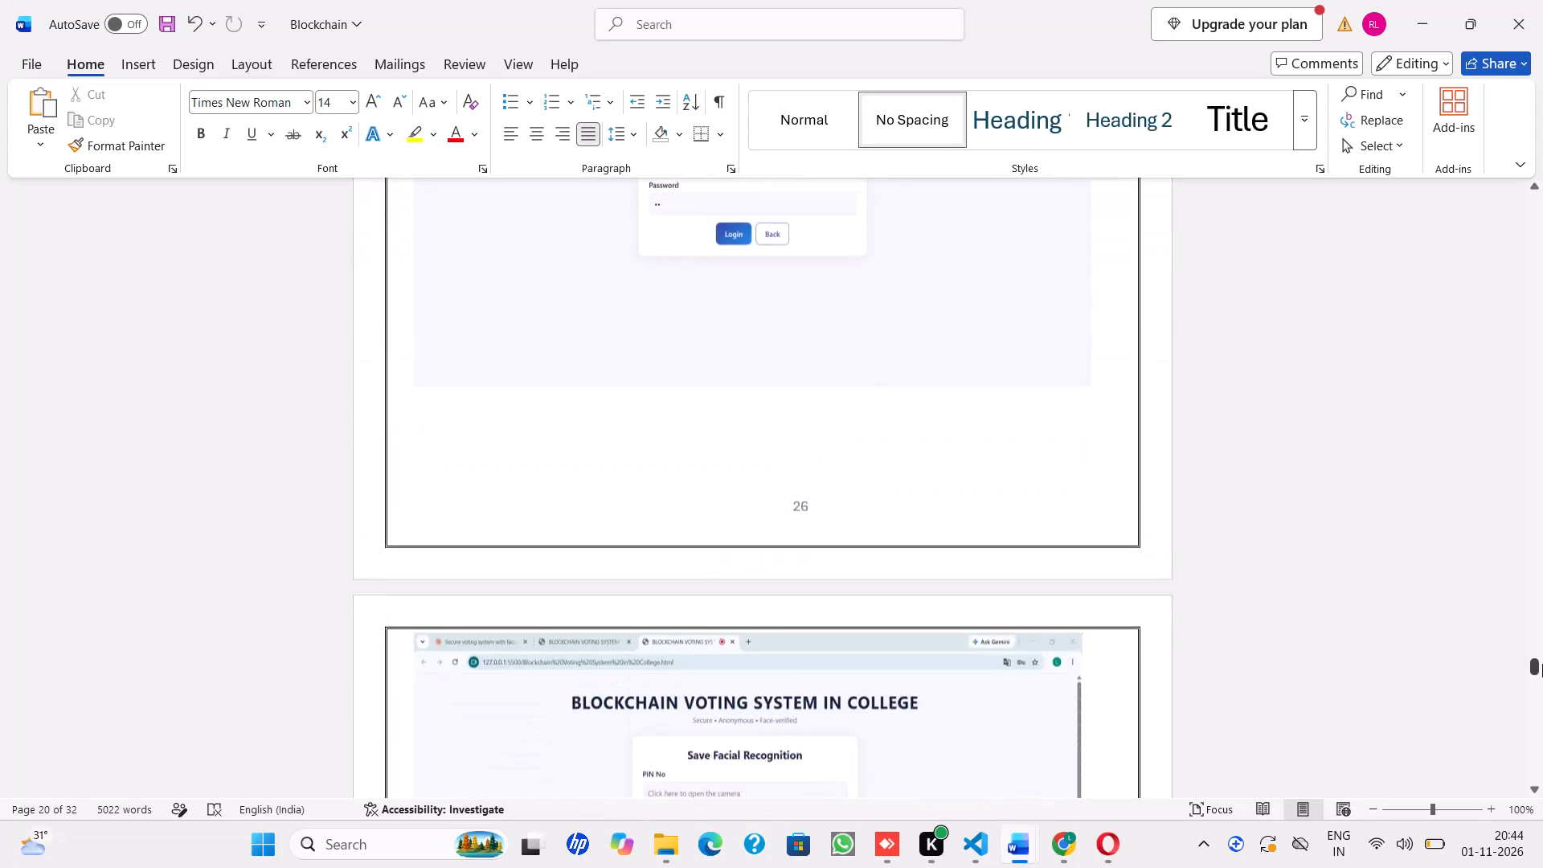
scroll(1542, 664, "up", 9)
scroll(1542, 661, "up", 16)
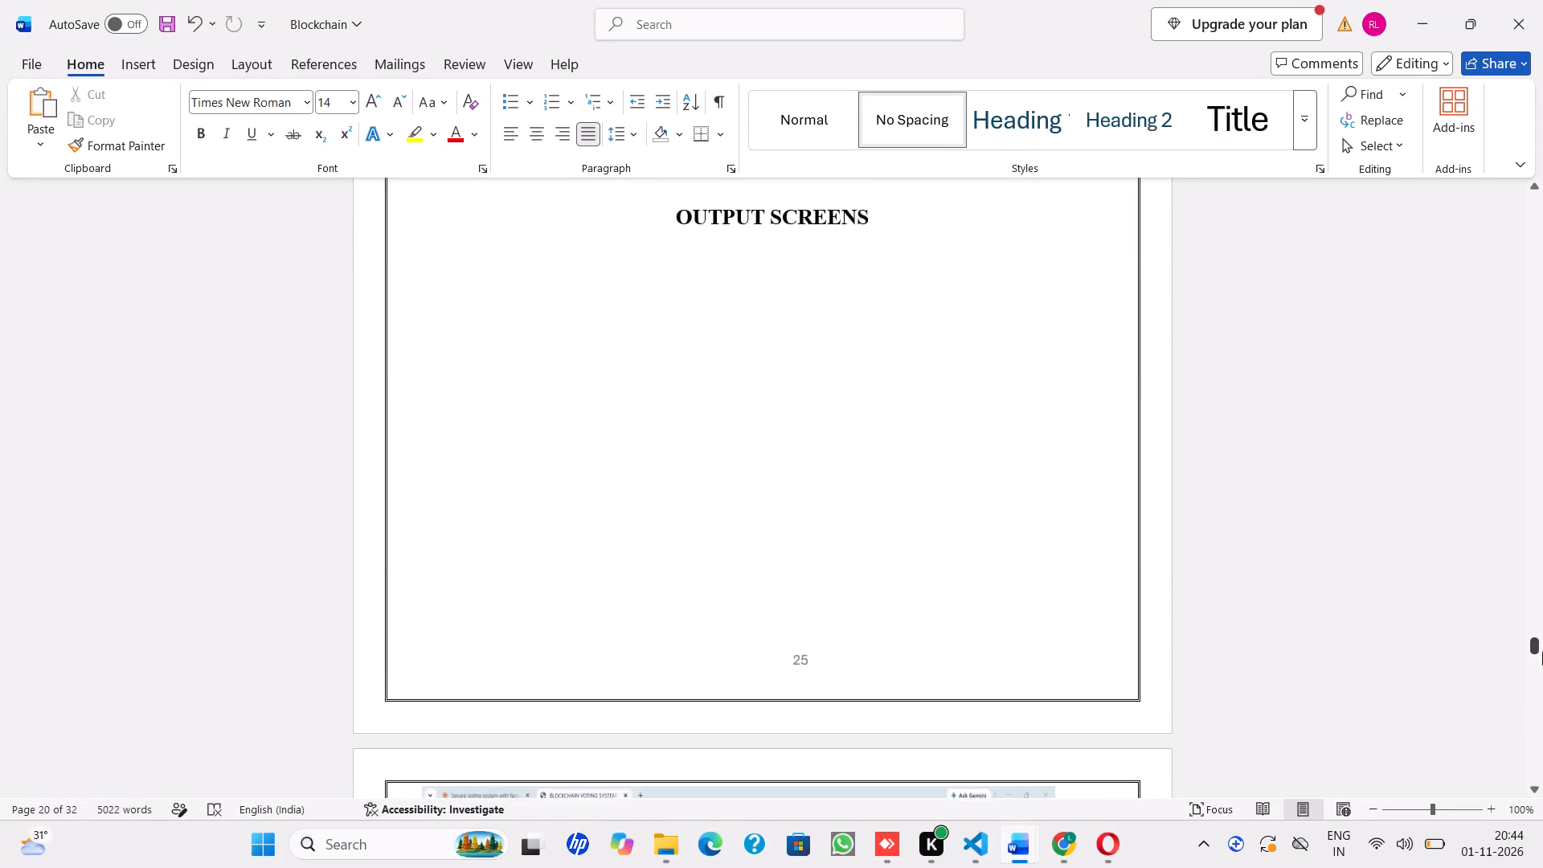
scroll(1542, 652, "up", 5)
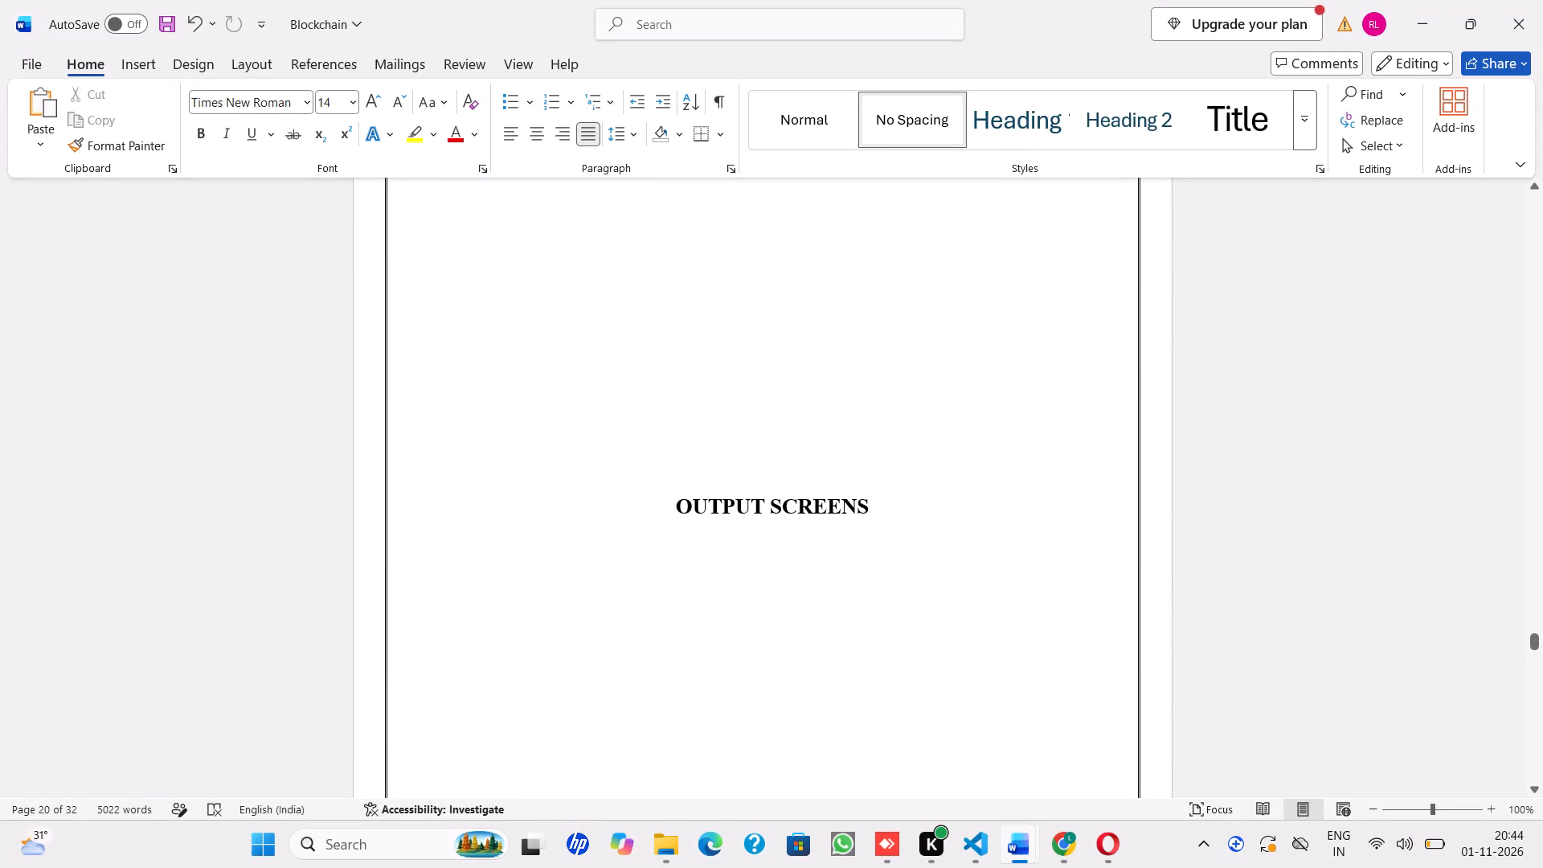
Insert 18 blank lines above the OUTPUT SCREENS heading on page 25 to push it onto the following page.
left_click_drag(678, 487, 683, 456)
left_click(678, 502)
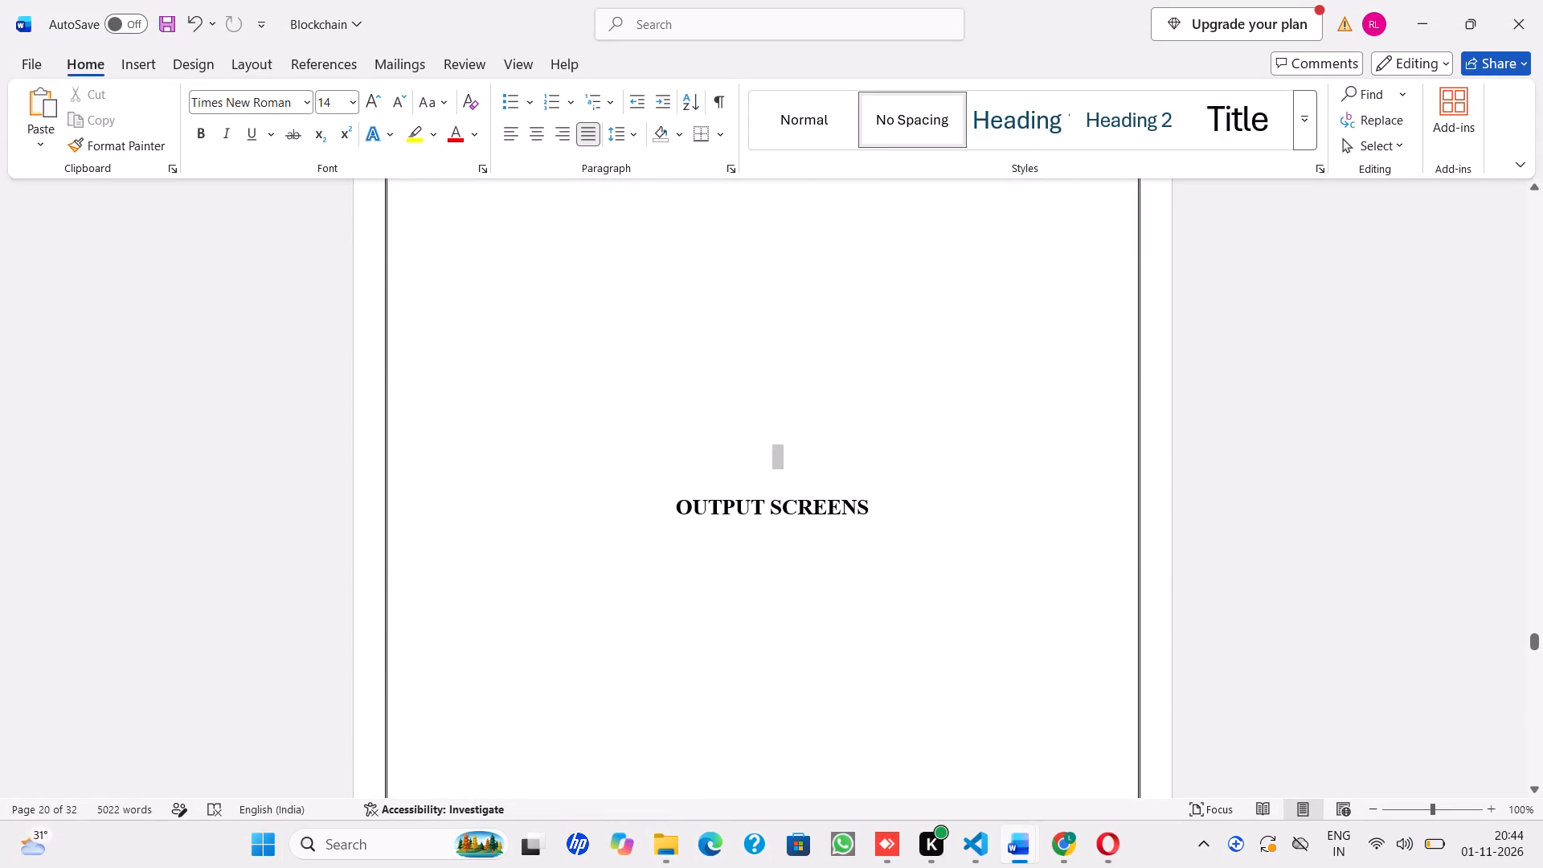
key("Return")
key("Return")
key("Return")
key("Return")
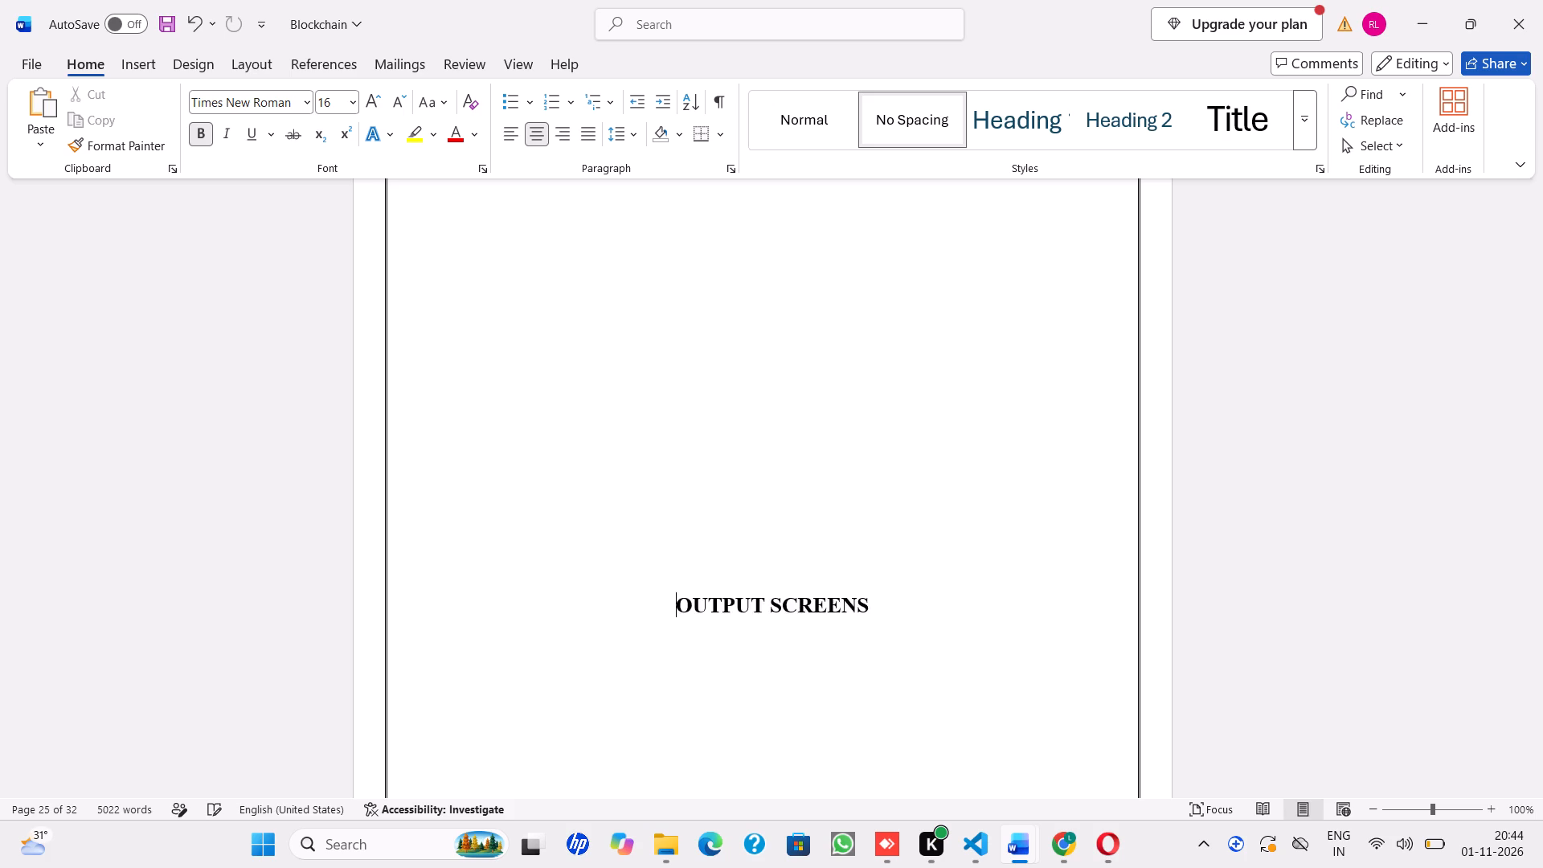
key("Return")
key("Return")
key("Return")
key("Return")
key("Return")
key("Return")
key("Return")
key("Return")
key("Return")
key("Return")
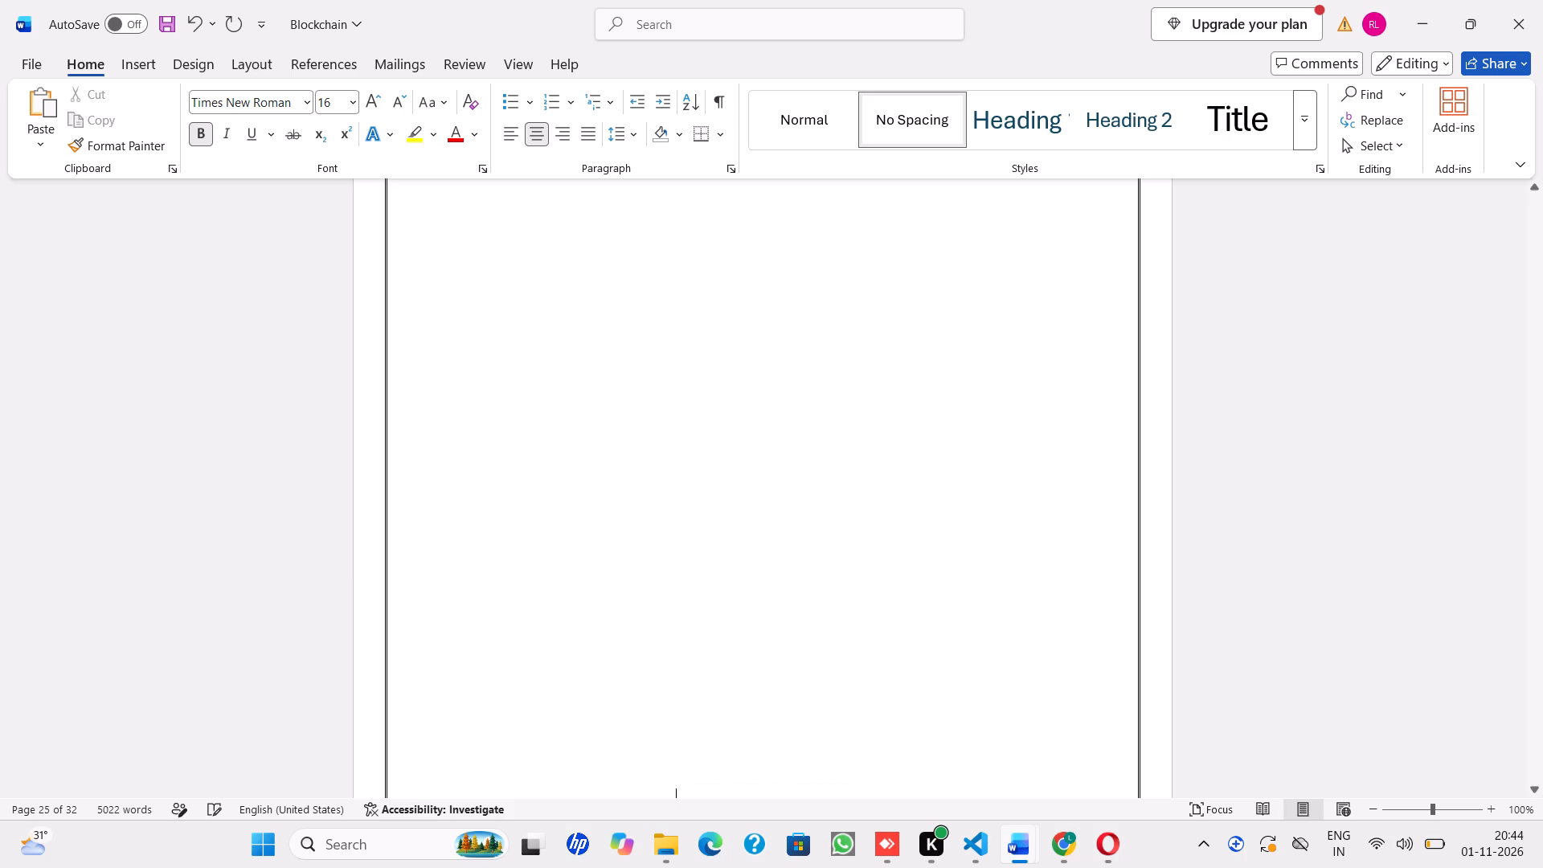
key("Return")
key("Return")
key("Return")
key("Return")
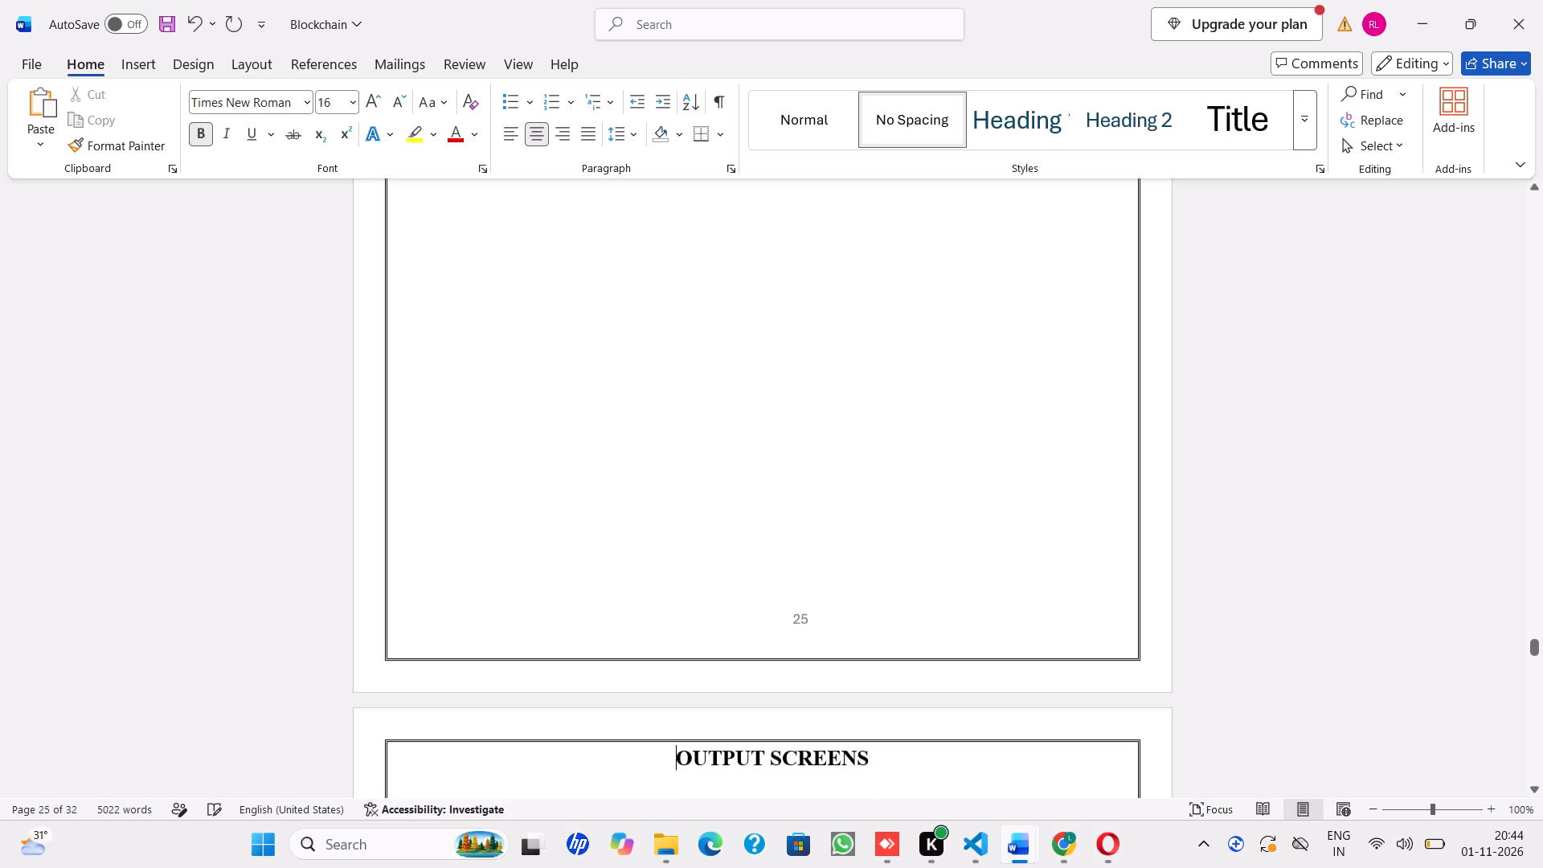
Remove two blank lines above the OUTPUT SCREENS heading to bring it back to the bottom of page 25.
scroll(706, 494, "up", 6)
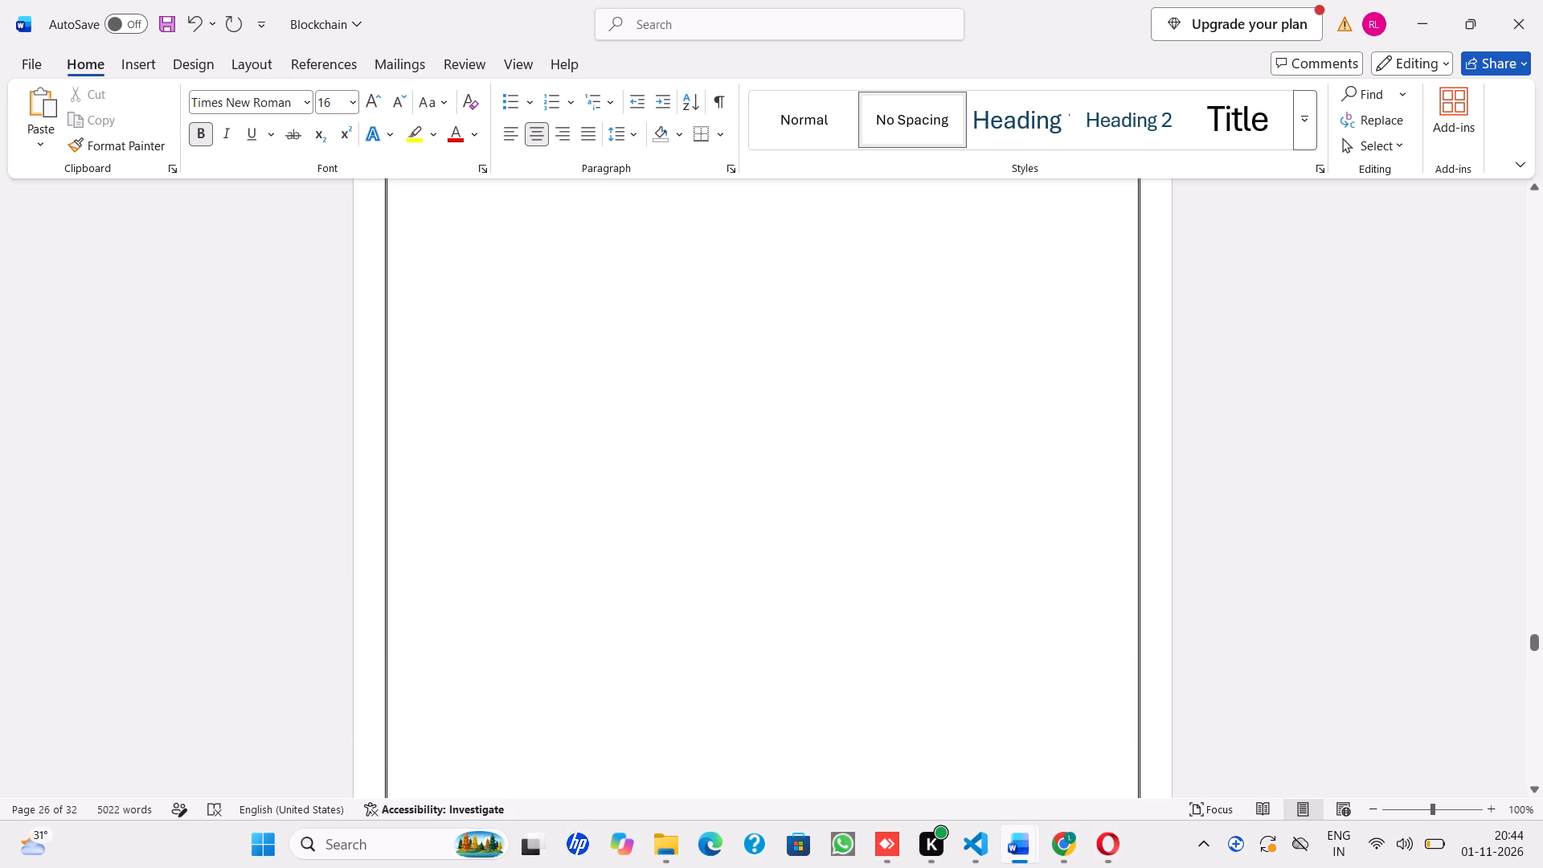
scroll(715, 485, "up", 8)
scroll(731, 514, "down", 15)
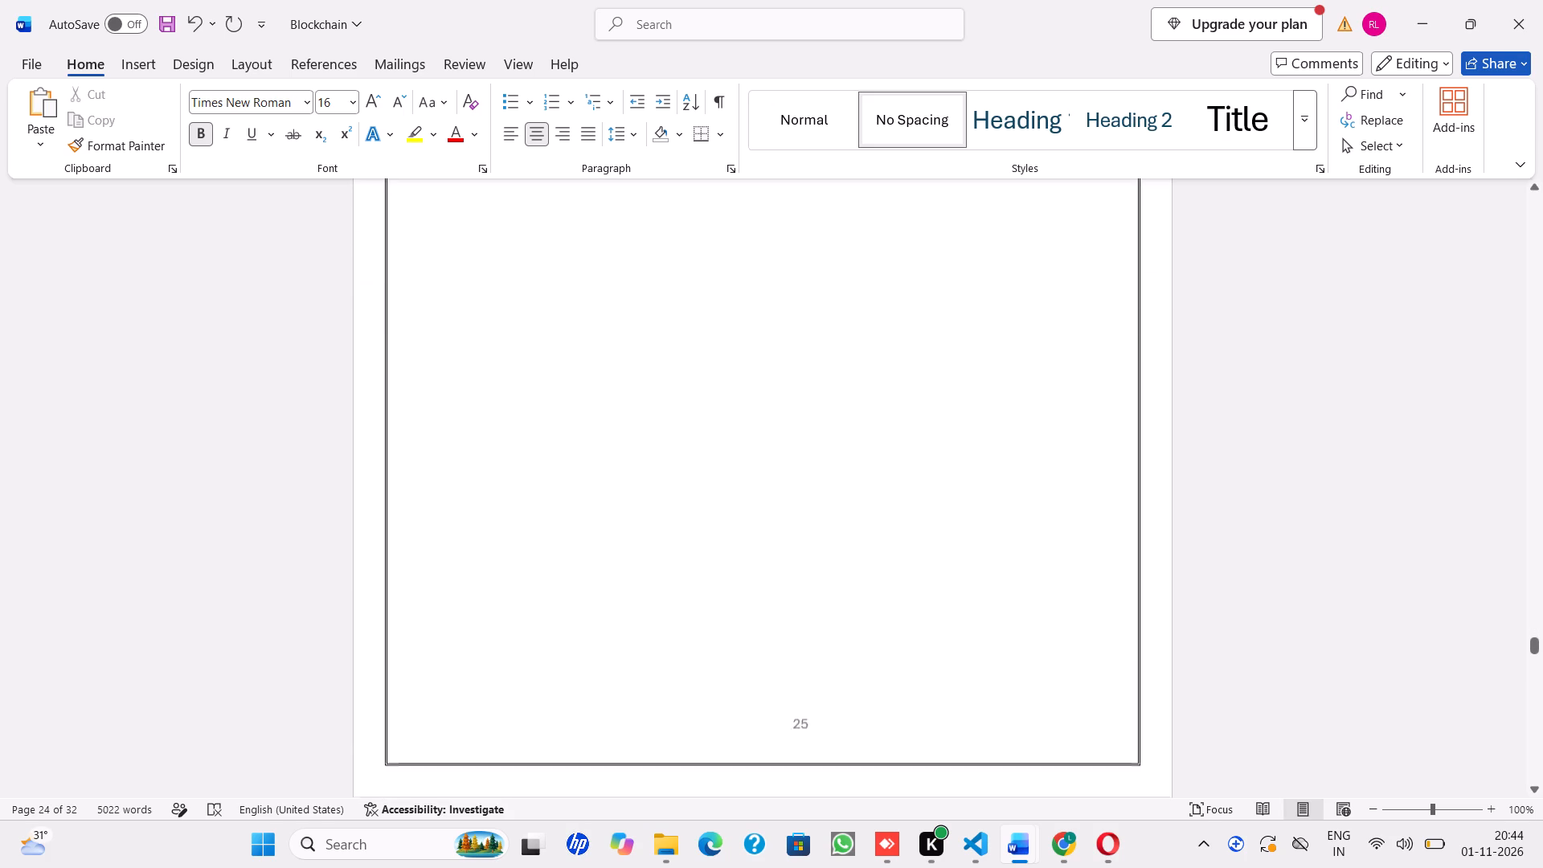
scroll(743, 514, "down", 3)
left_click(435, 571)
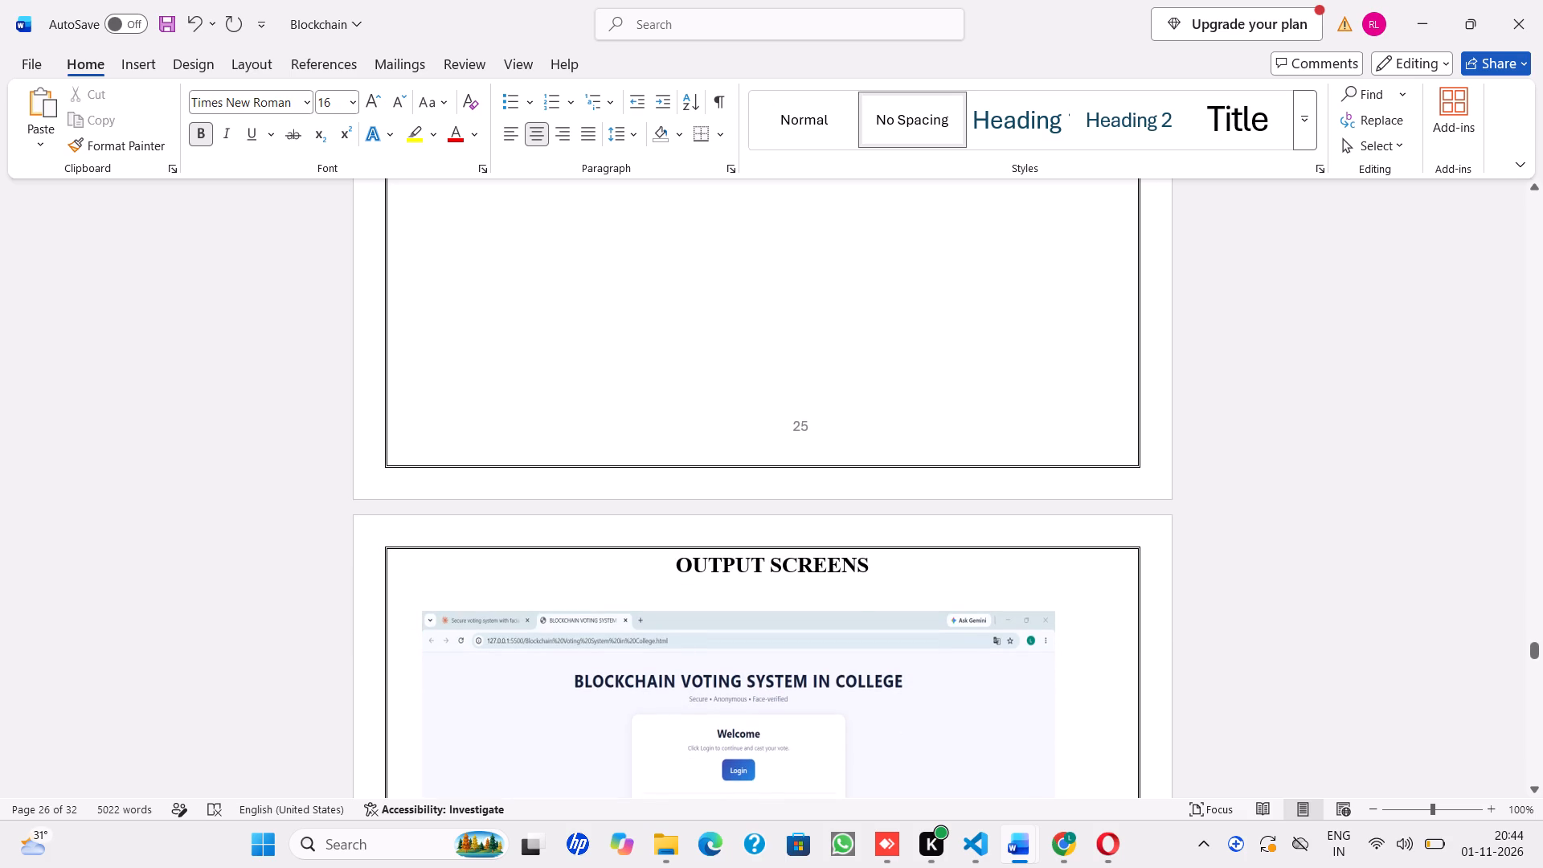
key("BackSpace")
key("BackSpace")
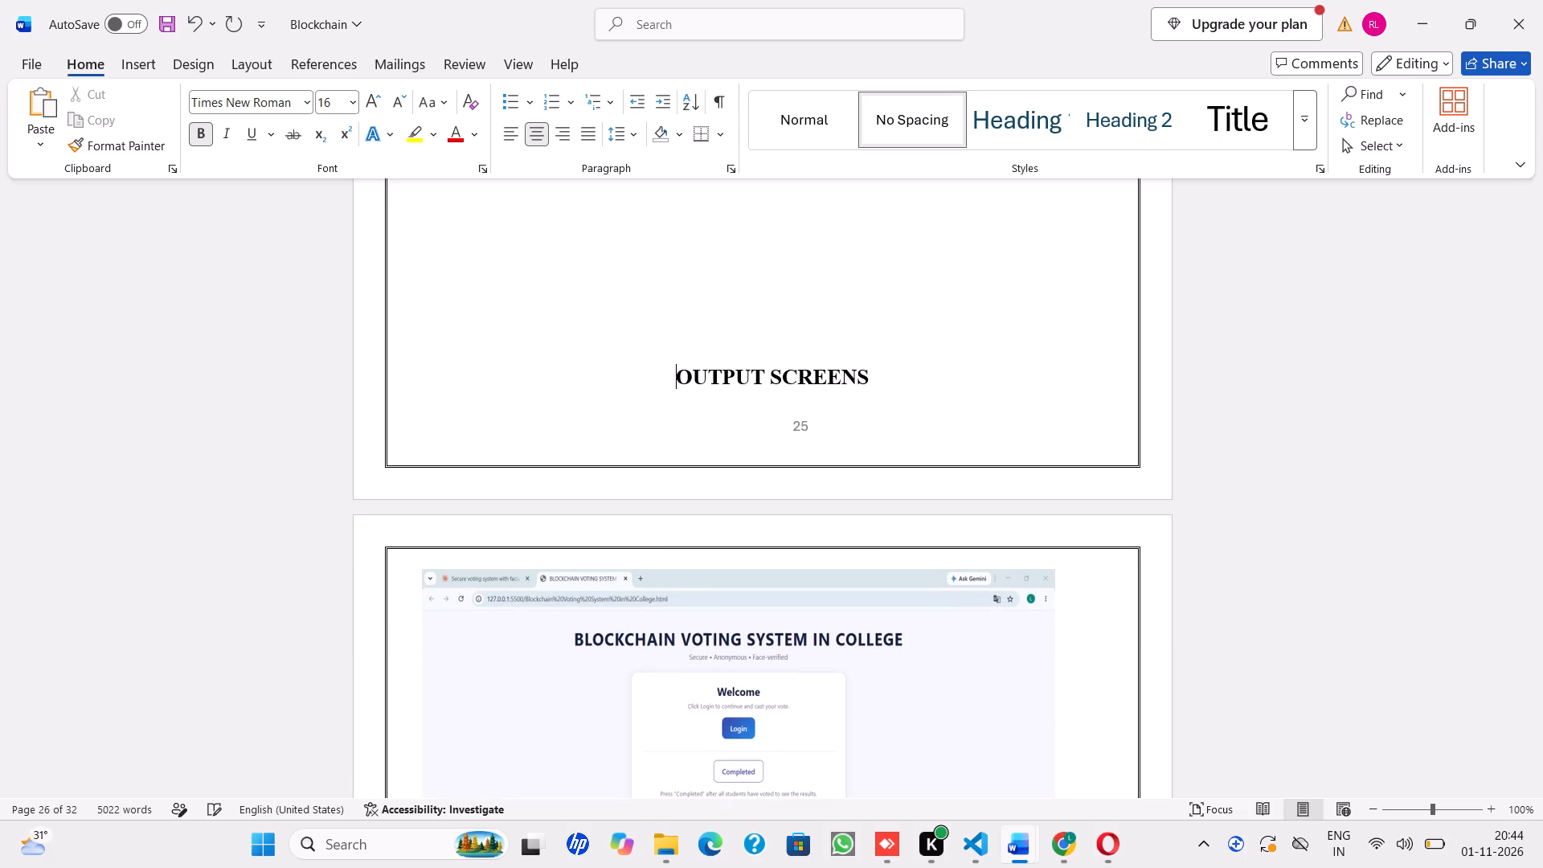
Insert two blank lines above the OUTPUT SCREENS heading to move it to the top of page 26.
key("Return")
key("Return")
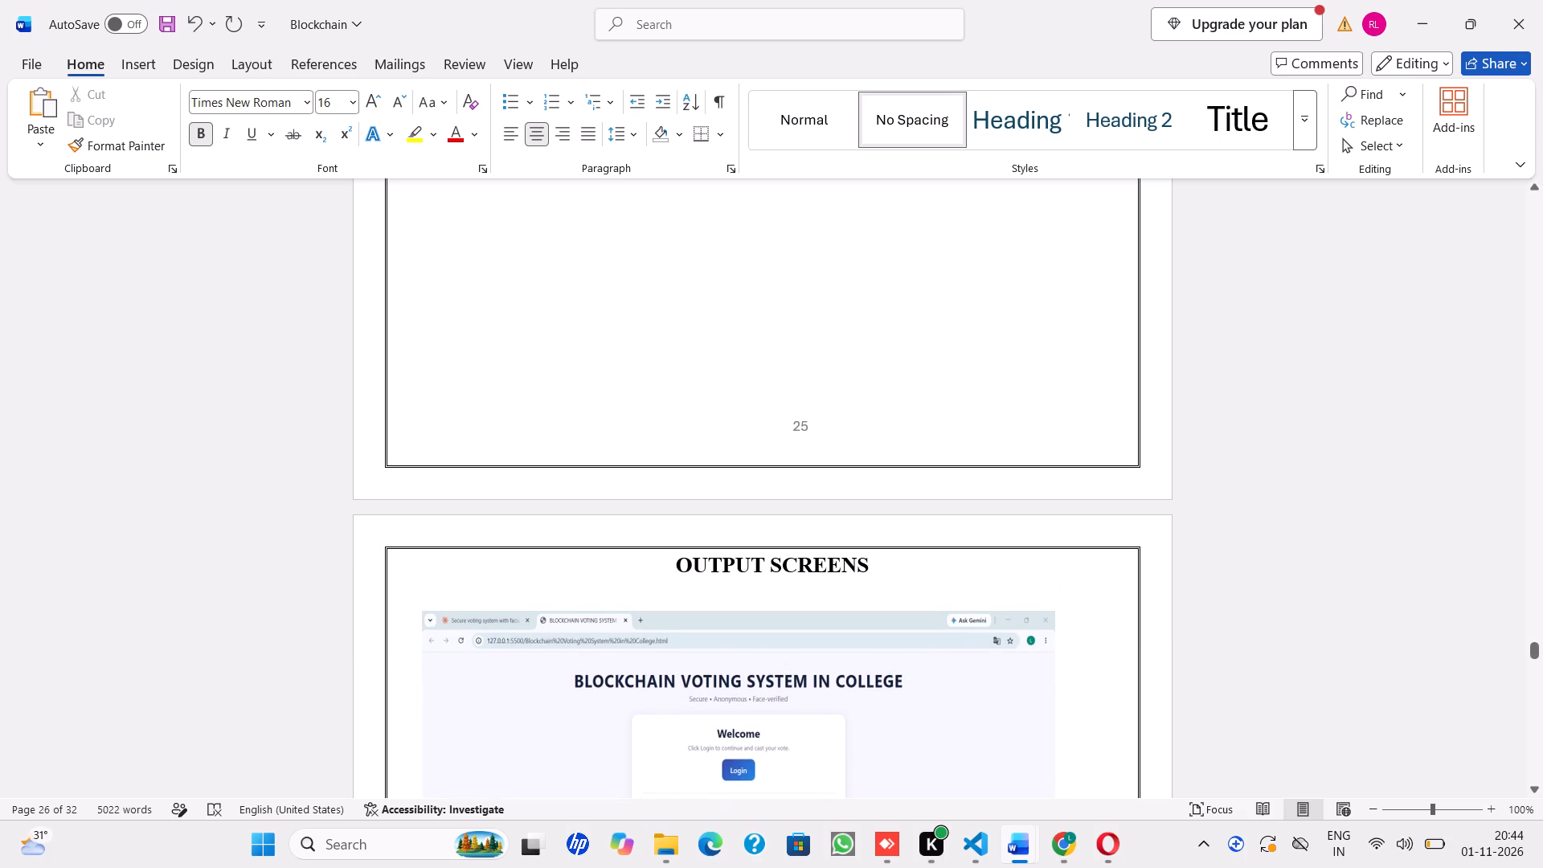
Remove the blank line between the OUTPUT SCREENS heading and the first output screenshot.
left_click(428, 590)
key("BackSpace")
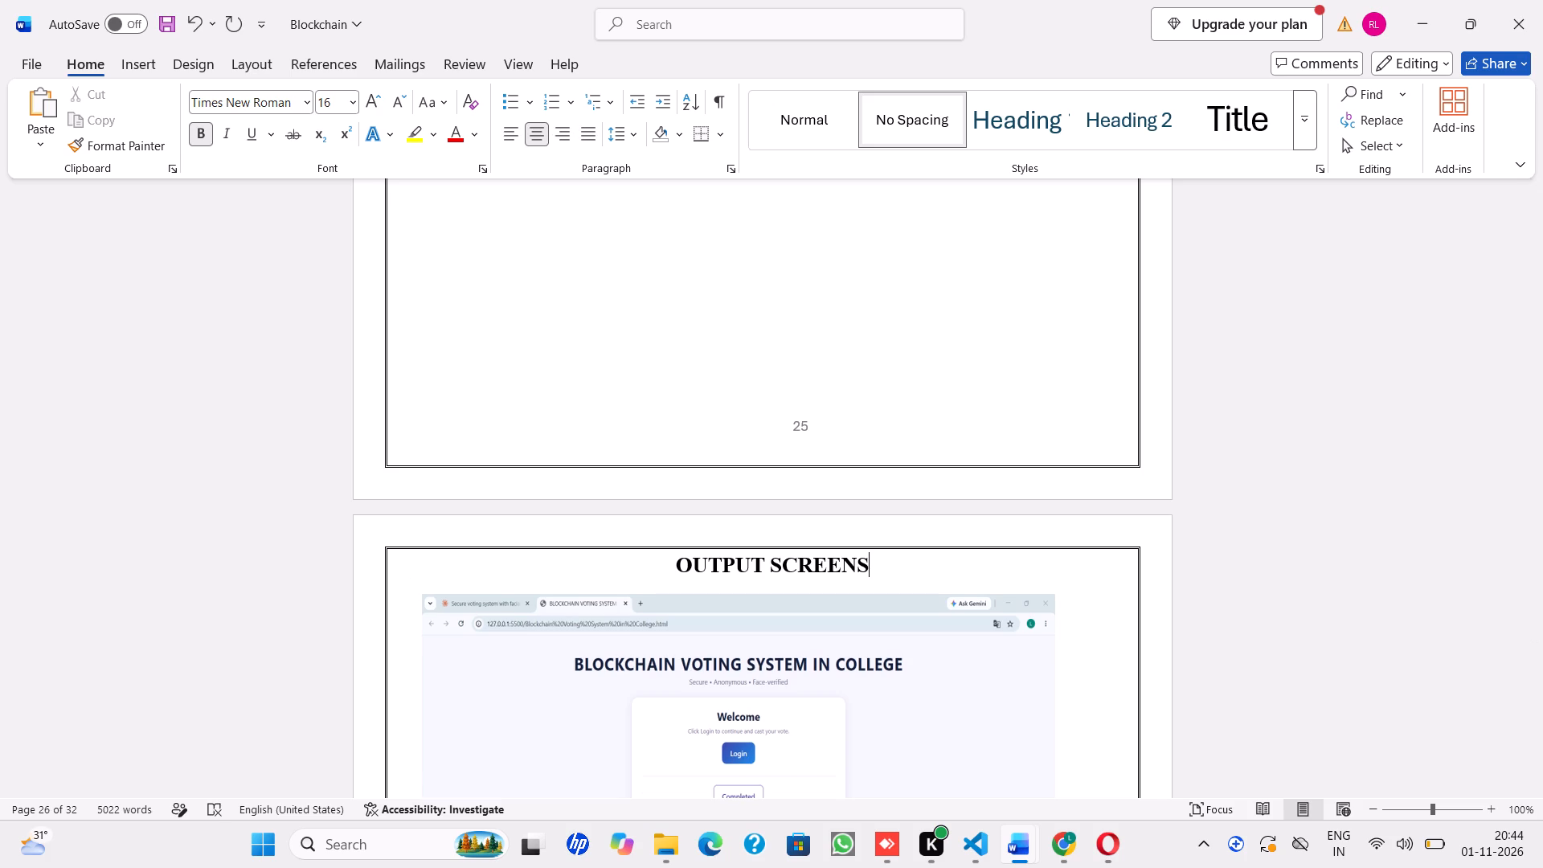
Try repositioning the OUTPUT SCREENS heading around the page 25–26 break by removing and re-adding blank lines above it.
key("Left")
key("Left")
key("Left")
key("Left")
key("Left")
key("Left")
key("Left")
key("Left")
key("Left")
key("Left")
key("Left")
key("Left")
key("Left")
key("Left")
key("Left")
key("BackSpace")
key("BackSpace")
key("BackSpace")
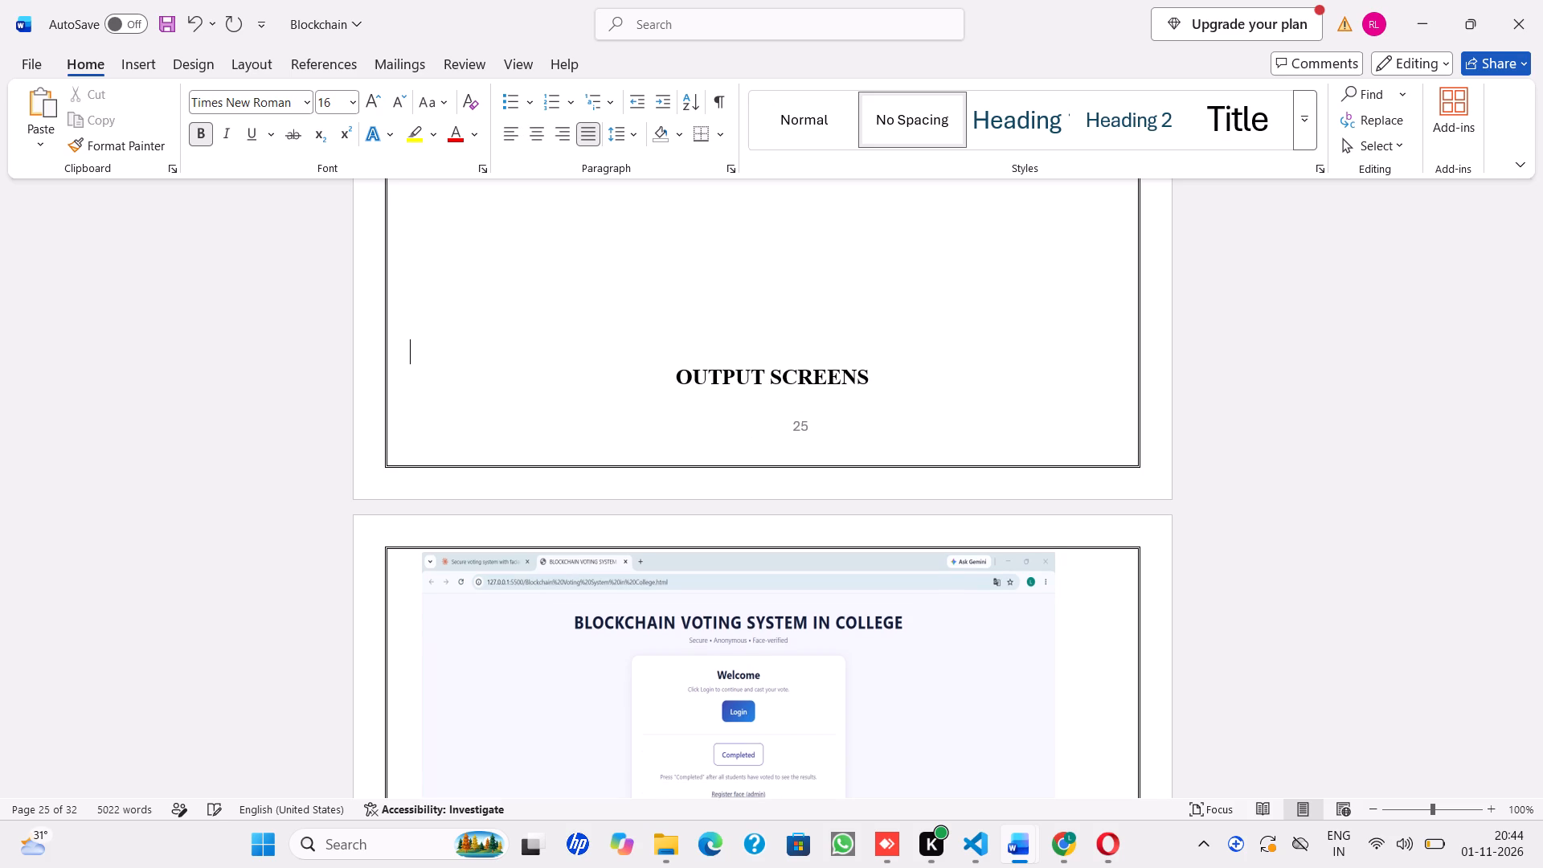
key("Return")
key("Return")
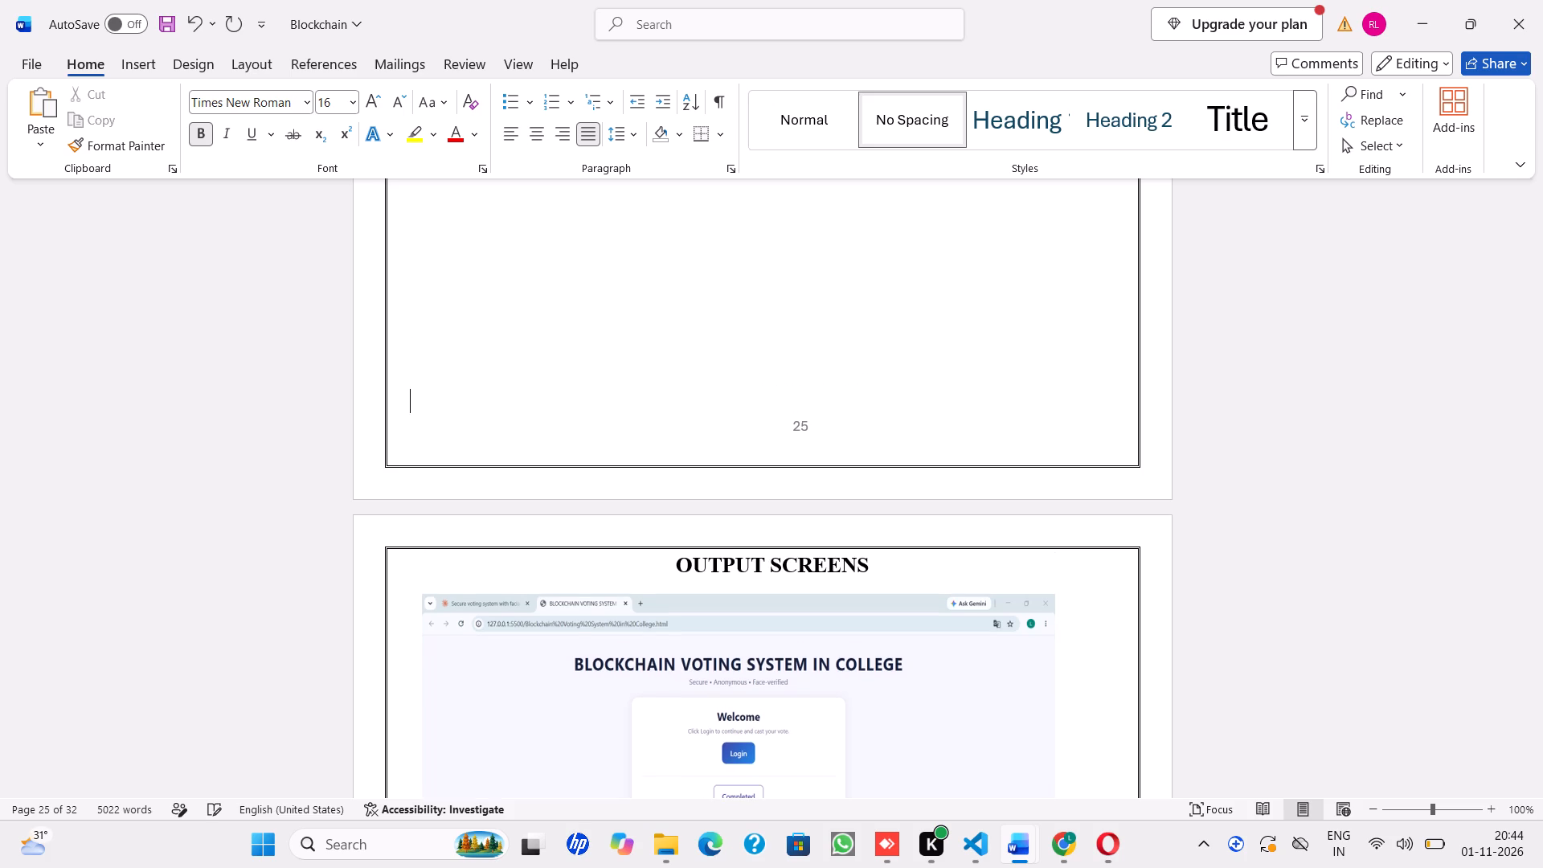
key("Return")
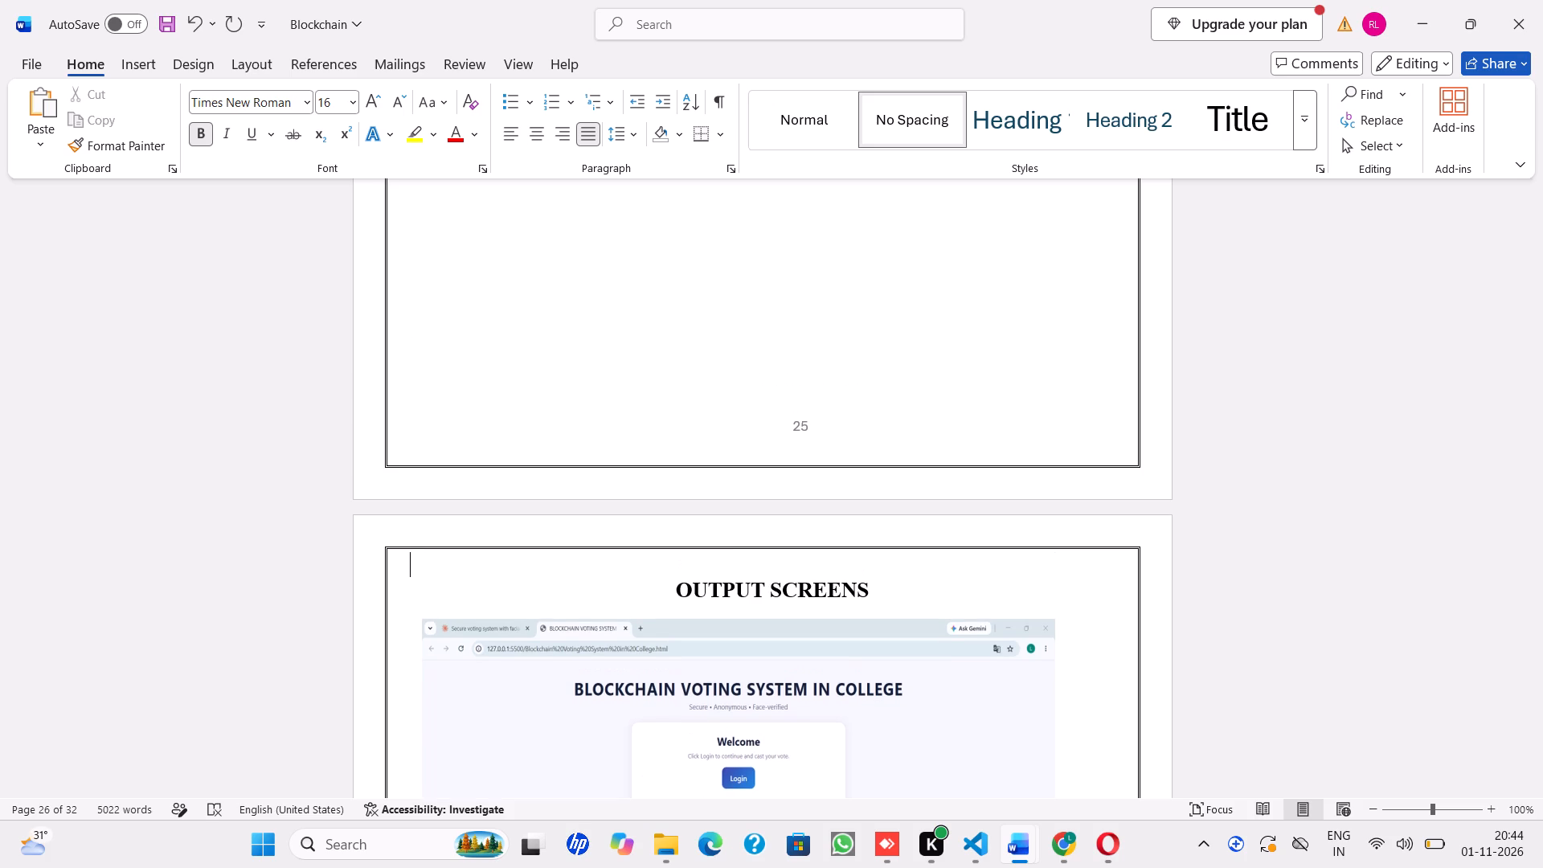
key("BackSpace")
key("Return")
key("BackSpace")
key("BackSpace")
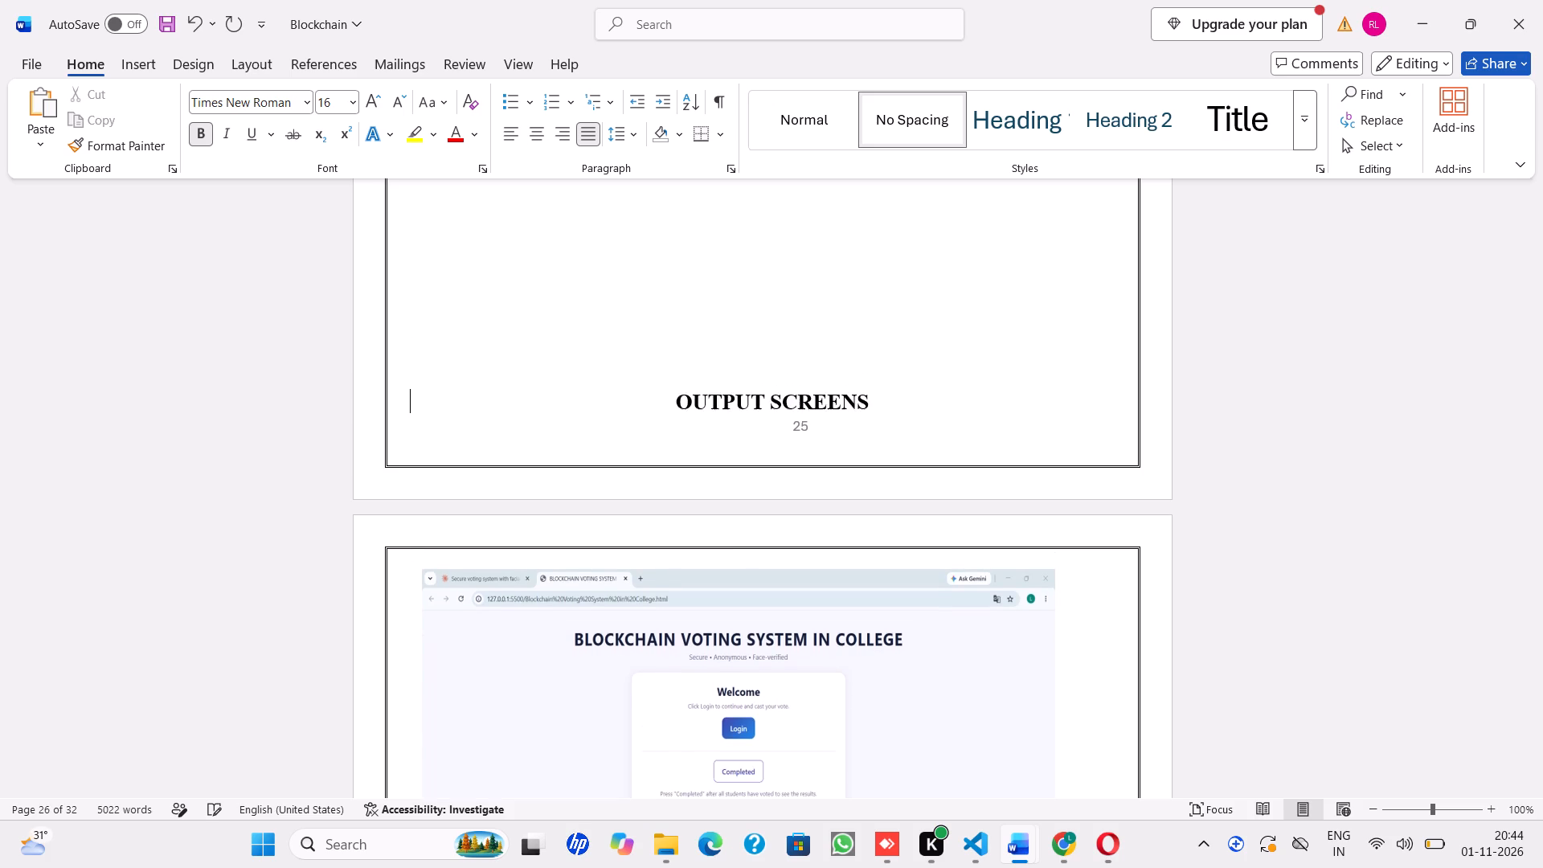
Delete the blank lines above the OUTPUT SCREENS heading until it sits at the top of page 25, directly above the first screenshot.
key("BackSpace")
key("BackSpace")
key("BackSpace")
key("BackSpace")
key("BackSpace")
key("BackSpace")
key("BackSpace")
key("BackSpace")
key("BackSpace")
key("BackSpace")
key("BackSpace")
key("BackSpace")
key("BackSpace")
key("BackSpace")
key("BackSpace")
key("BackSpace")
key("BackSpace")
key("BackSpace")
key("BackSpace")
key("BackSpace")
key("BackSpace")
key("BackSpace")
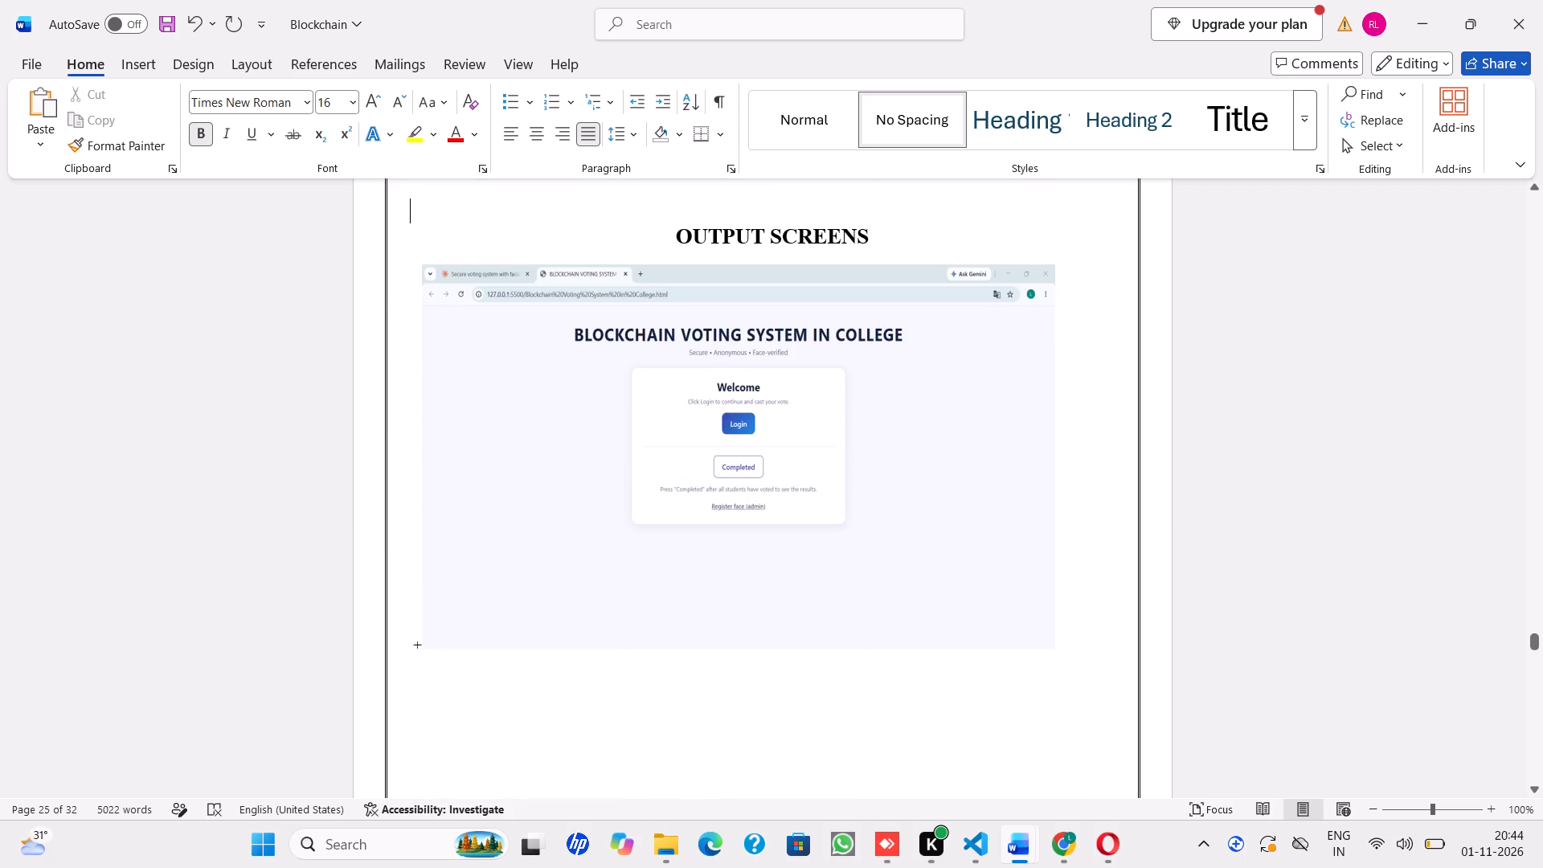
key("BackSpace")
key("BackSpace")
key("BackSpace")
key("BackSpace")
key("BackSpace")
key("BackSpace")
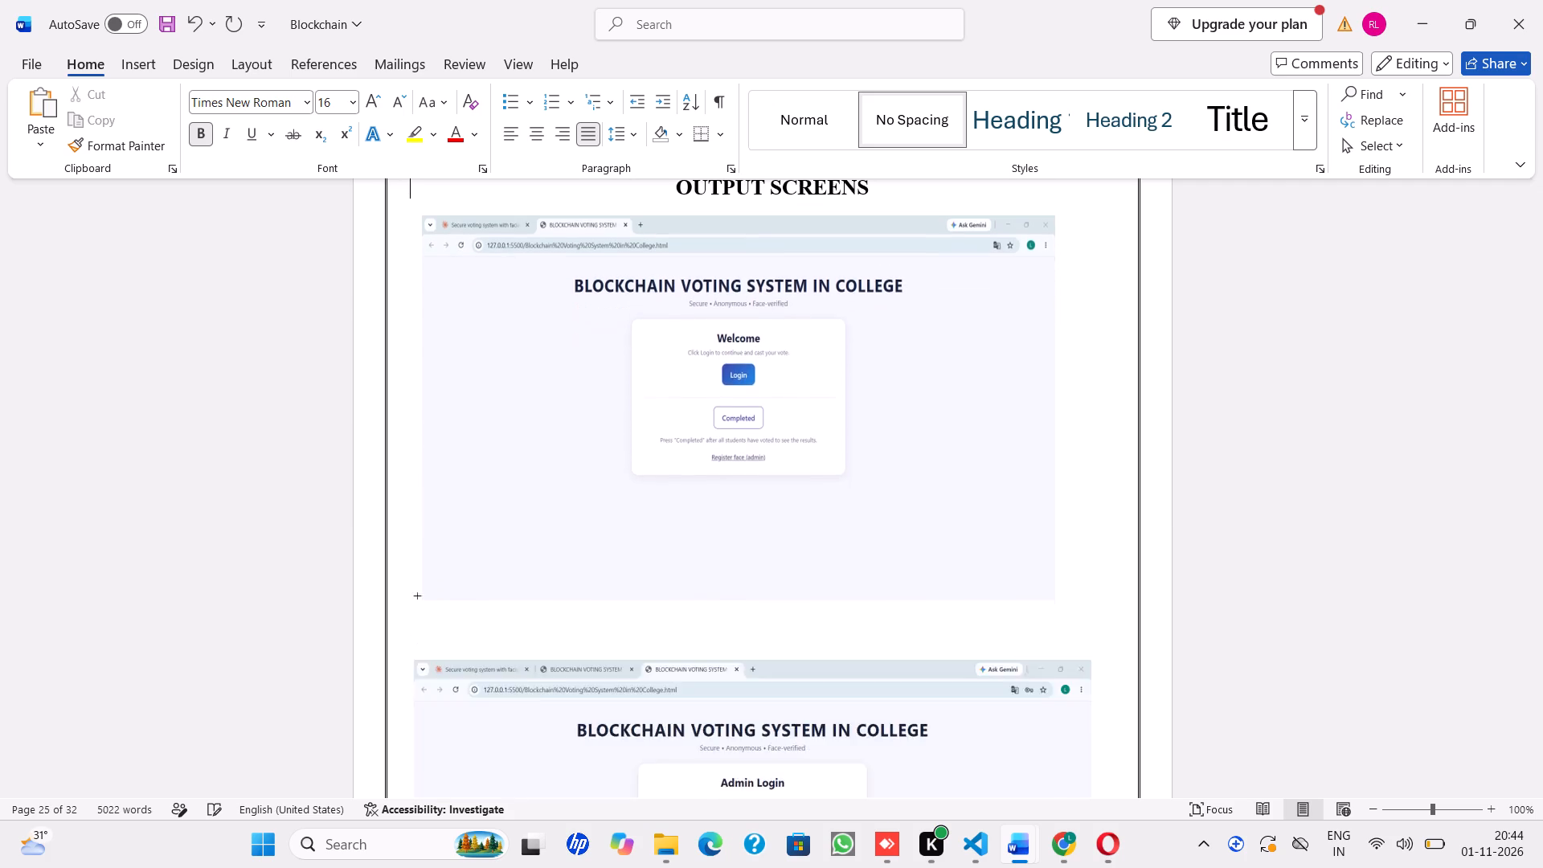
key("BackSpace")
key("BackSpace")
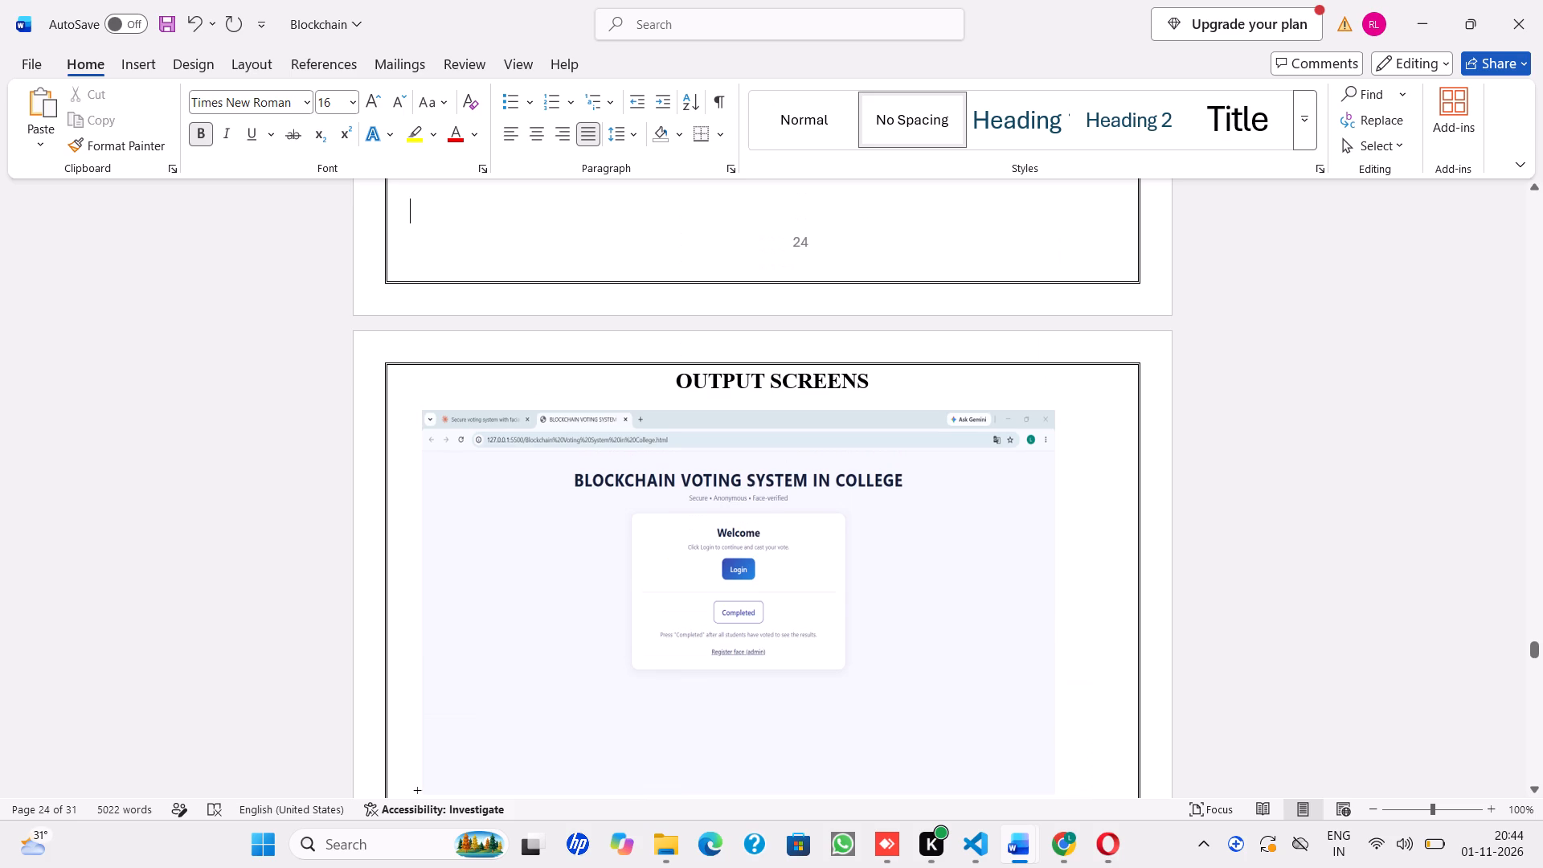
Check the layout and page numbers from the output screenshots through the CONCLUSION page to the final THANK YOU page.
scroll(1367, 679, "down", 6)
scroll(1374, 655, "down", 19)
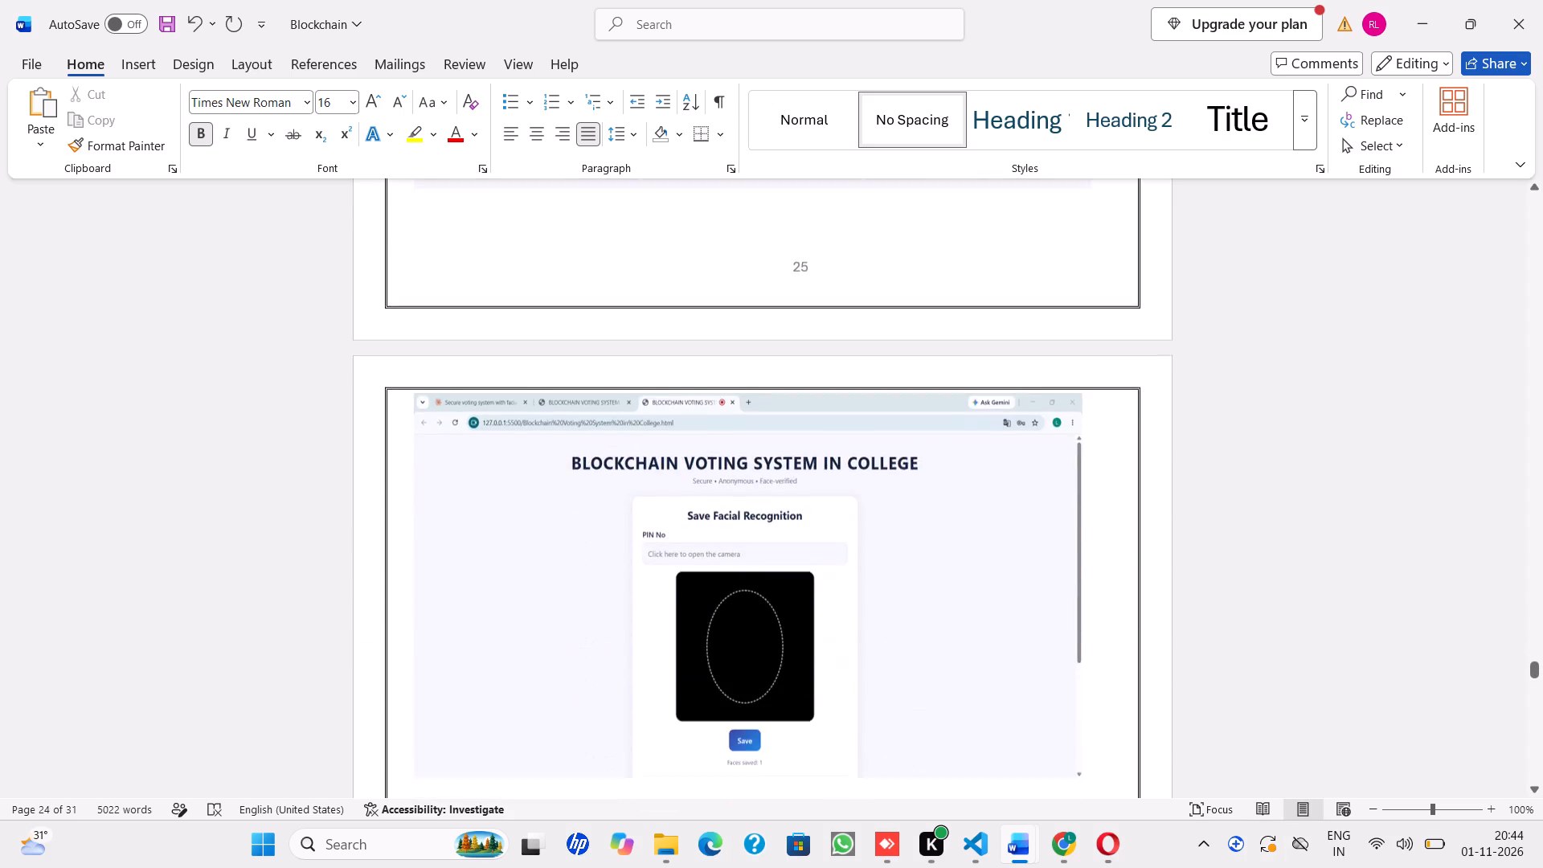
scroll(1382, 644, "down", 20)
scroll(1382, 644, "down", 10)
scroll(1382, 641, "up", 3)
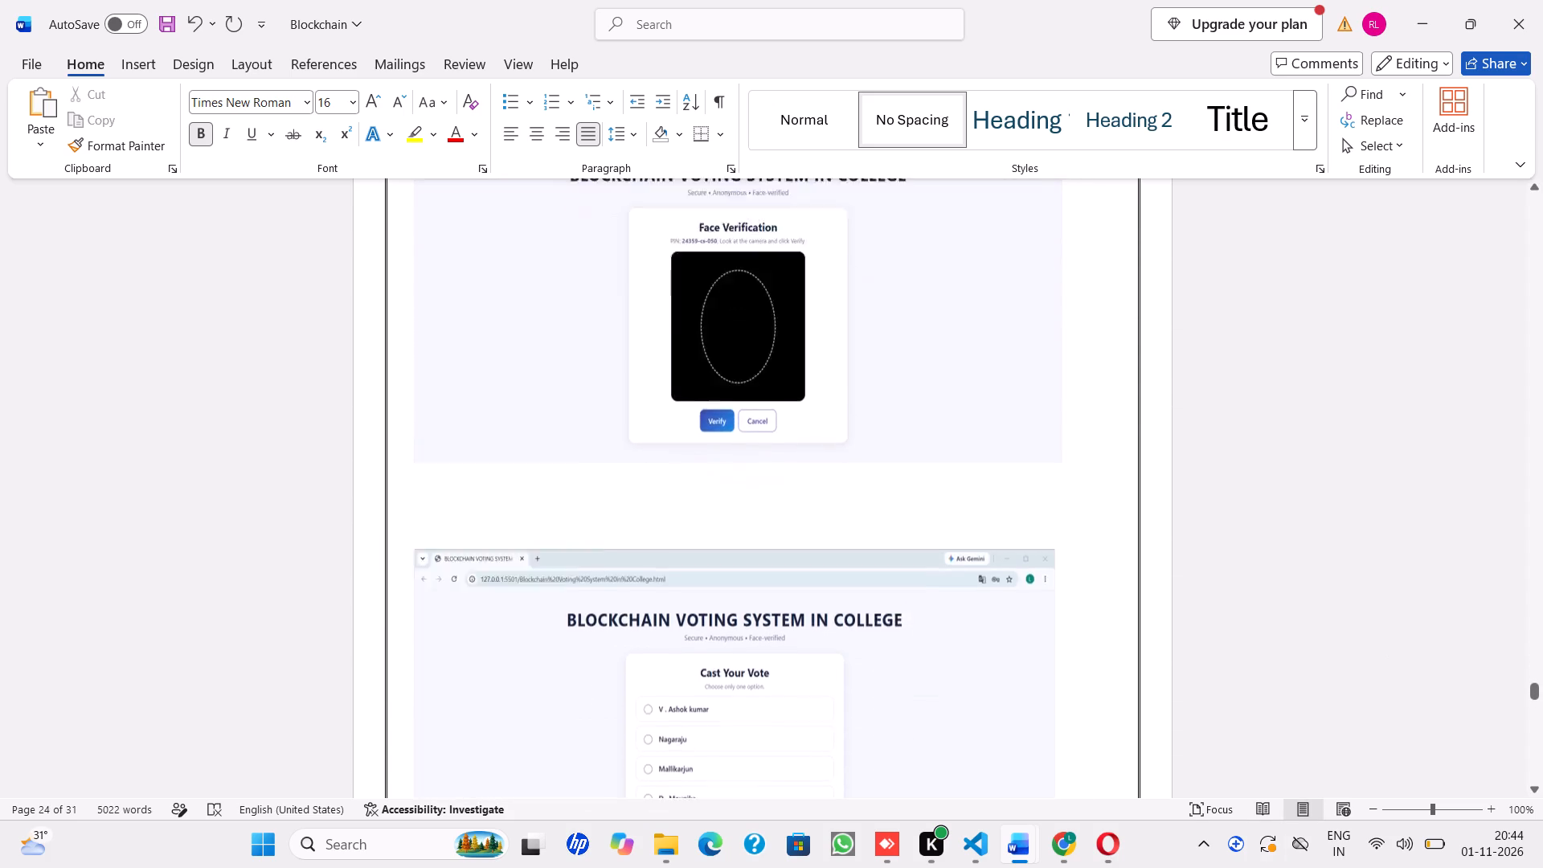
scroll(1382, 639, "up", 19)
scroll(1386, 632, "up", 5)
scroll(1386, 629, "down", 20)
scroll(1386, 629, "down", 19)
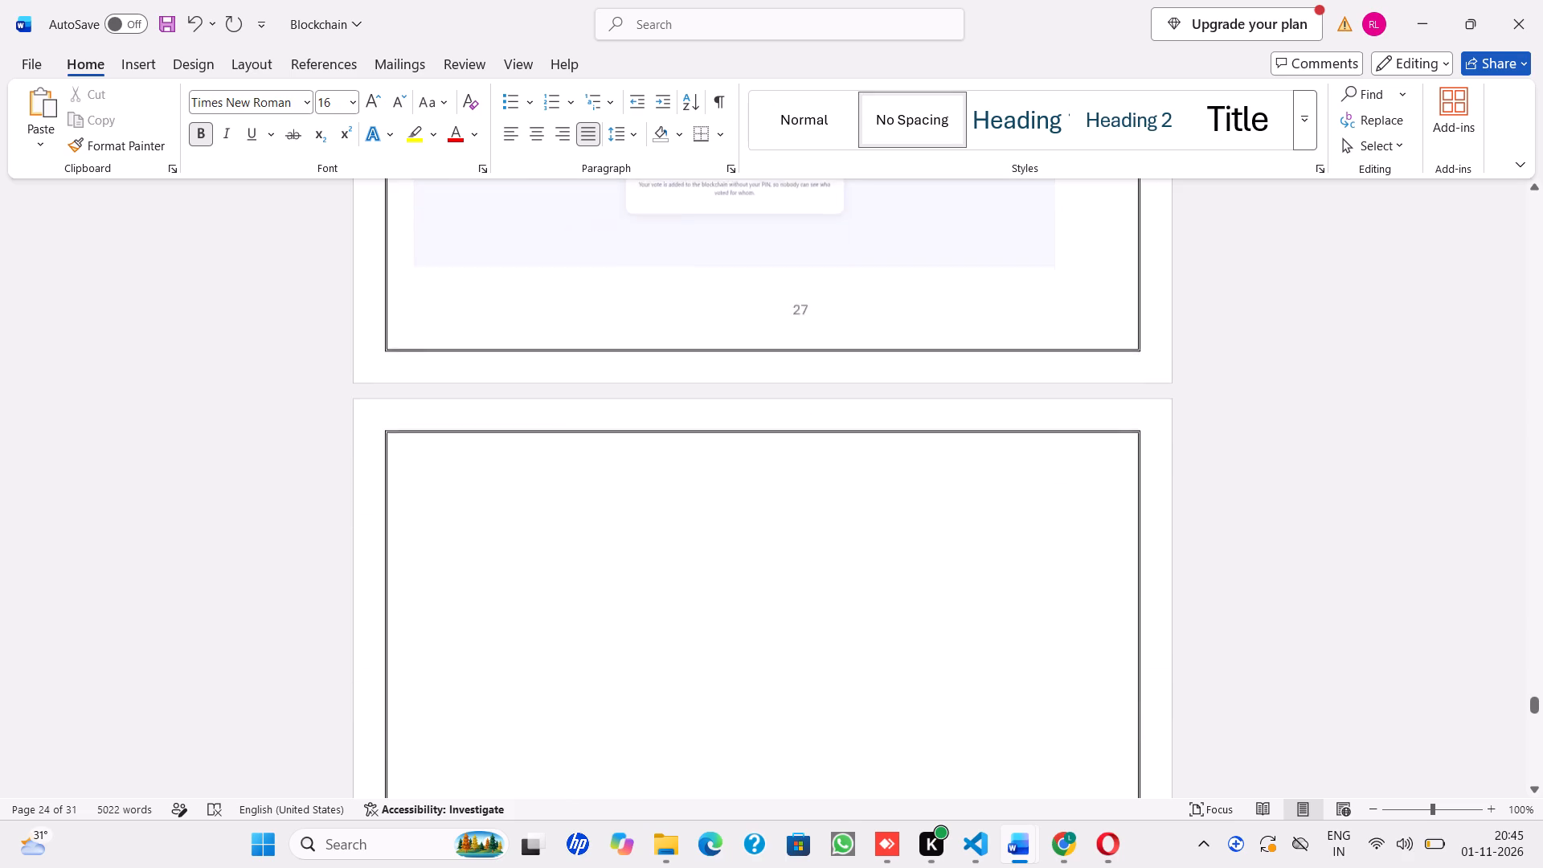
scroll(1390, 618, "down", 19)
scroll(1390, 614, "down", 8)
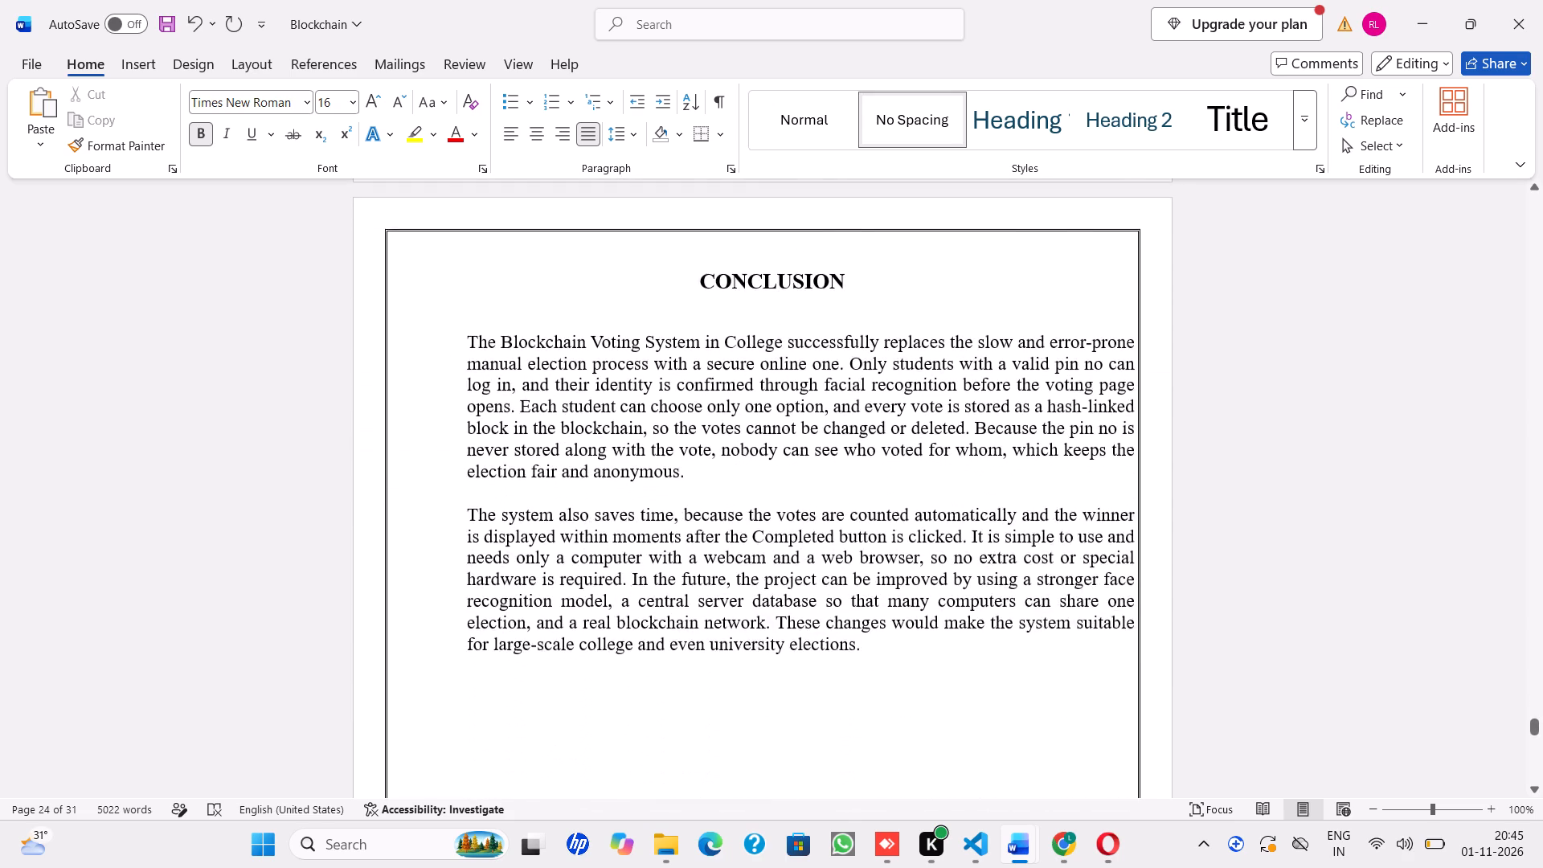
scroll(1390, 614, "down", 20)
scroll(1390, 614, "down", 16)
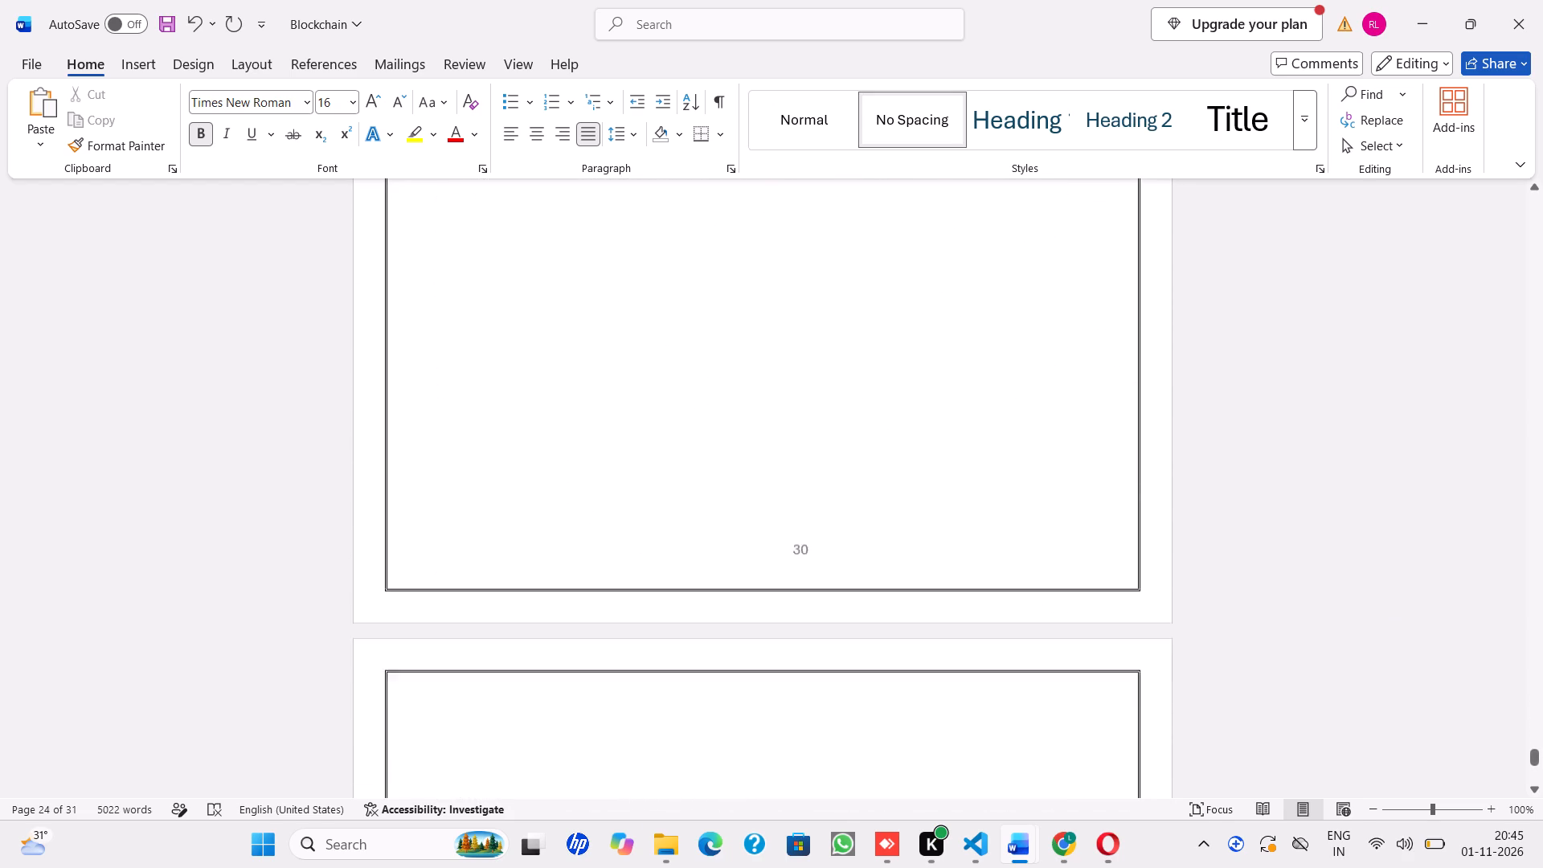
scroll(1390, 610, "down", 16)
scroll(1391, 610, "down", 6)
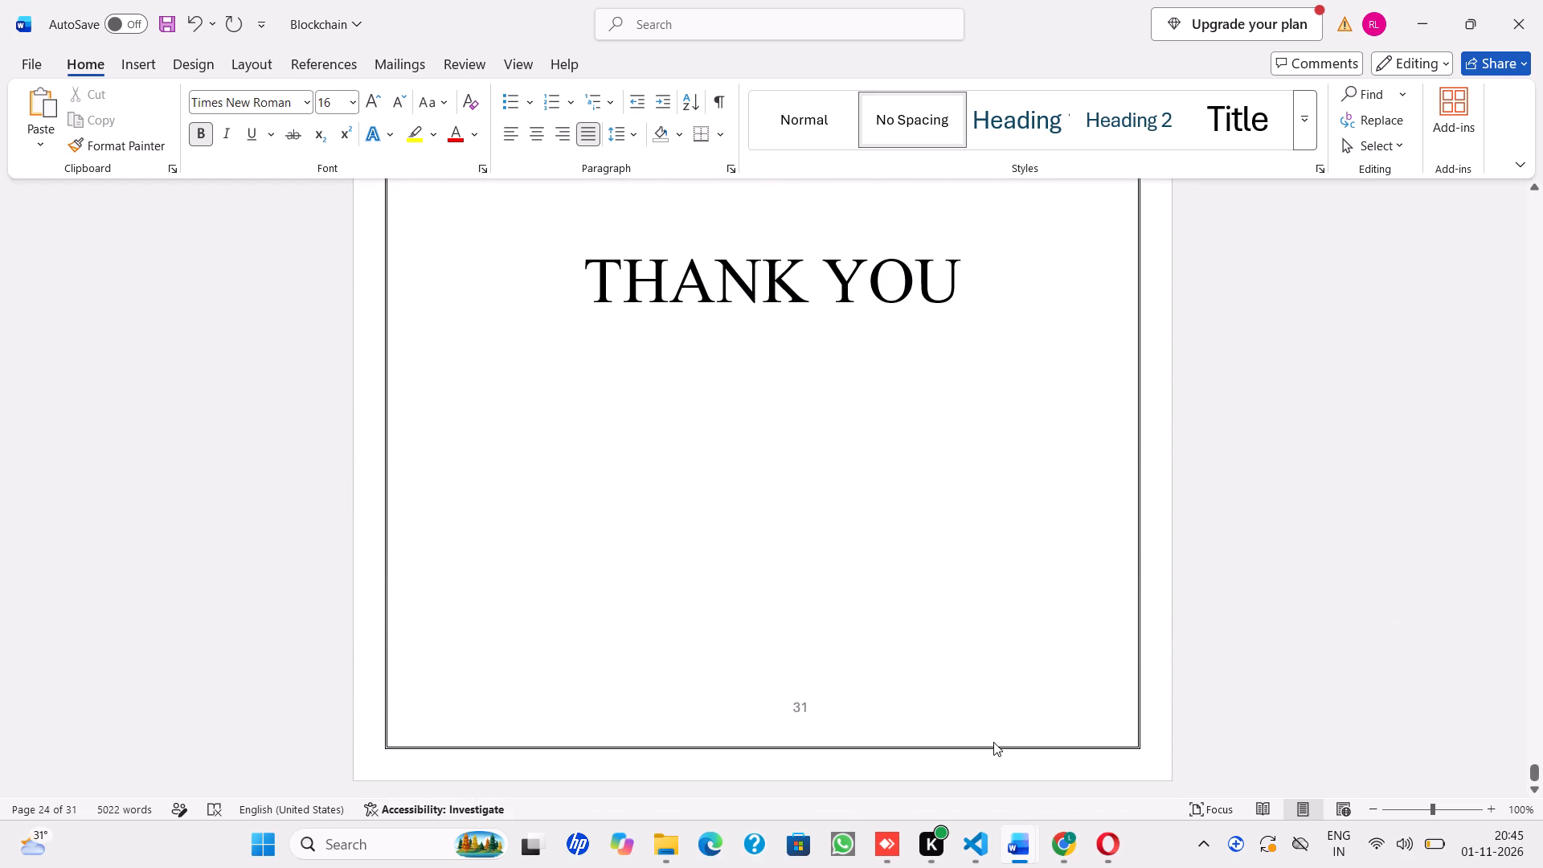
scroll(993, 743, "down", 4)
Open the recent document Blockchain abs (1) from Downloads.
left_click(46, 63)
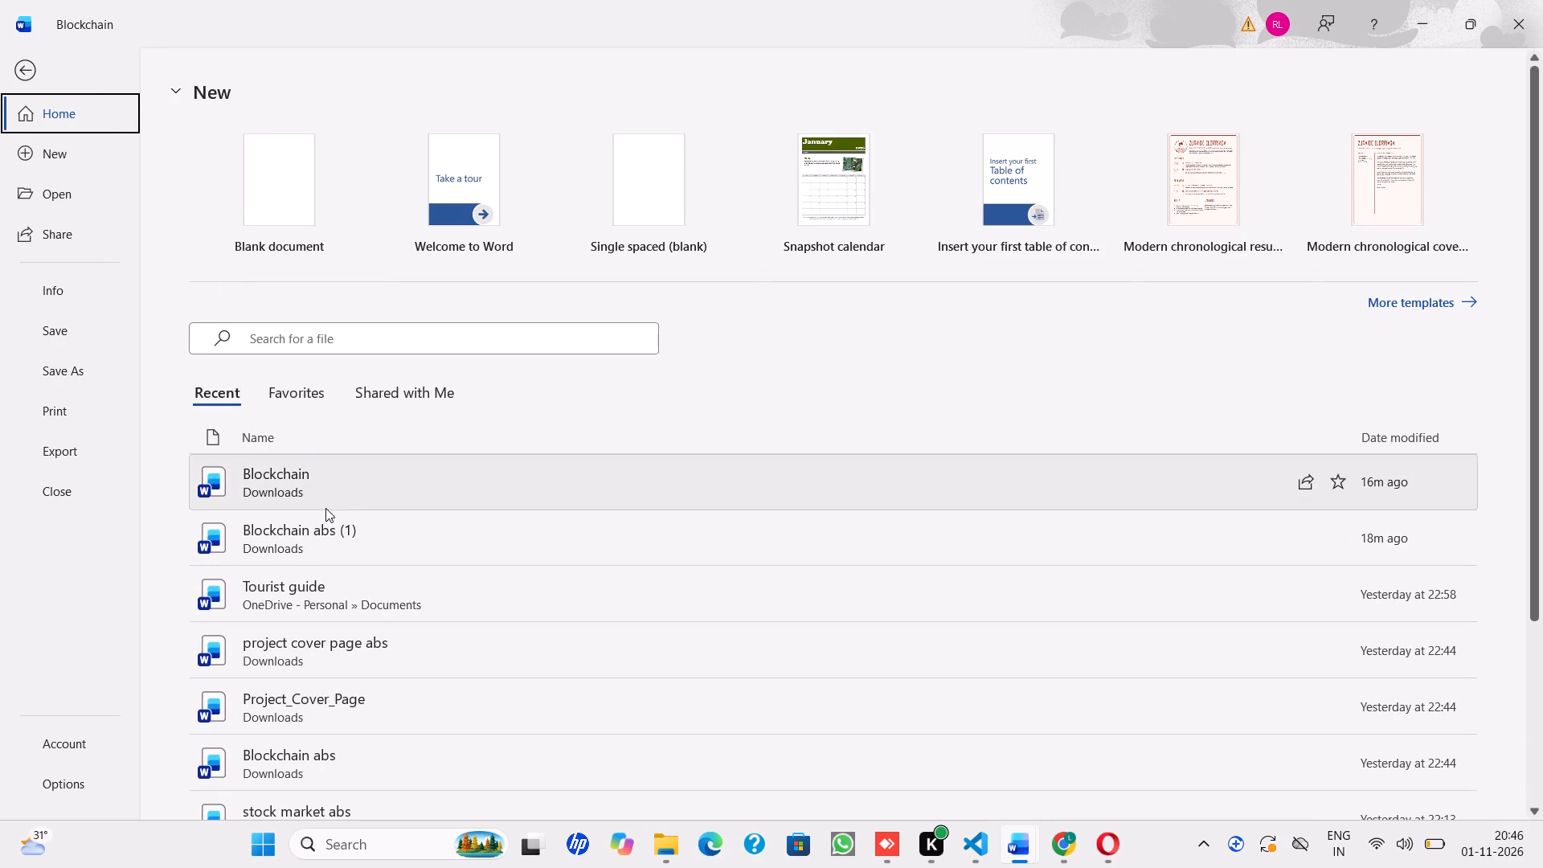
left_click(322, 522)
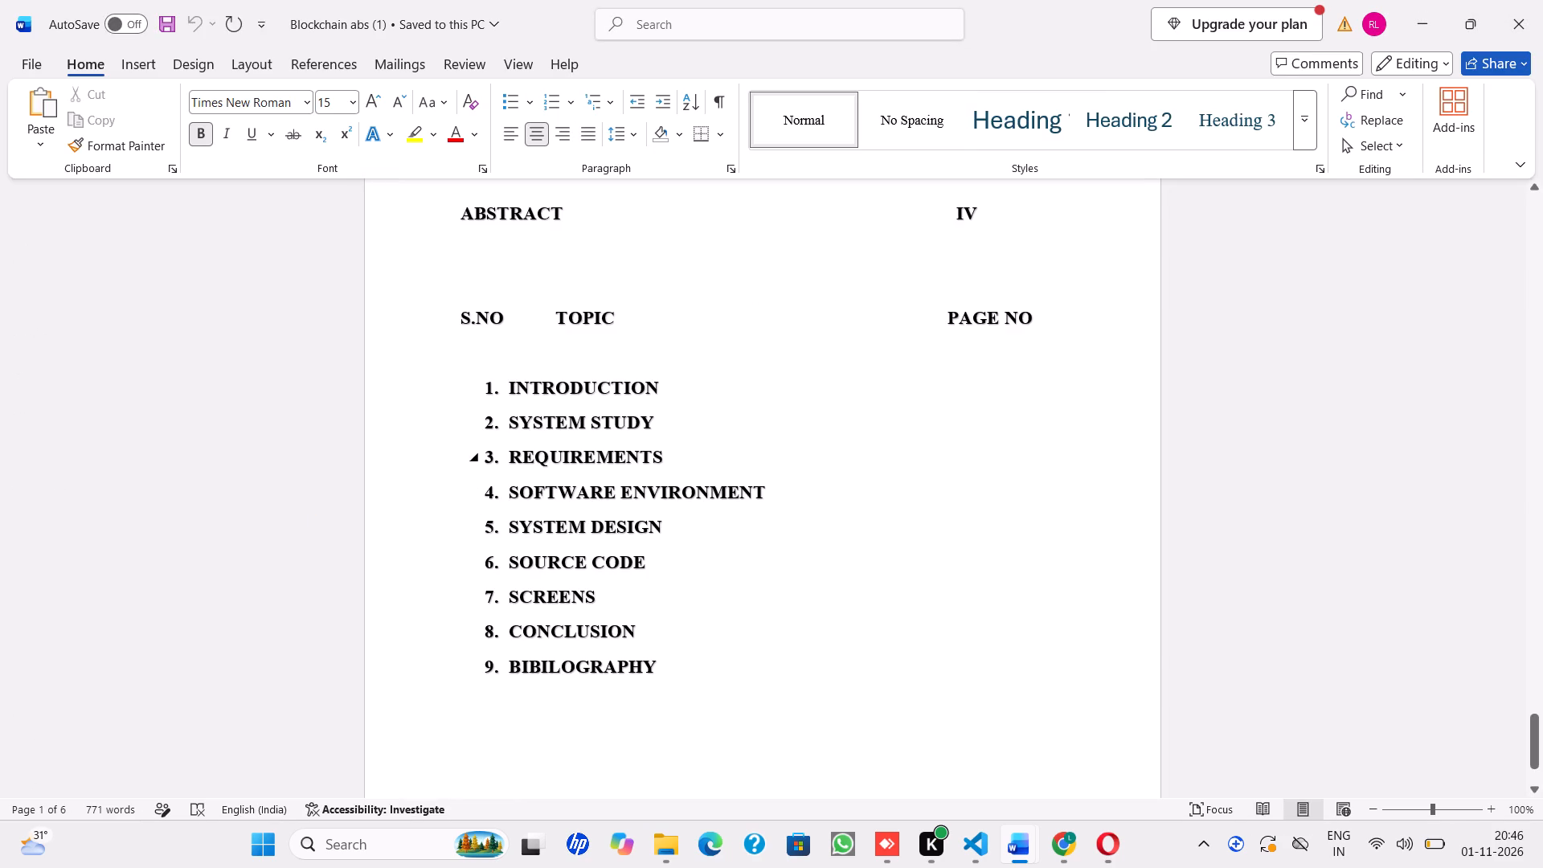
Enter the page range 1-2 for INTRODUCTION in the contents list, aligned with spaces under the PAGE NO heading.
left_click(723, 389)
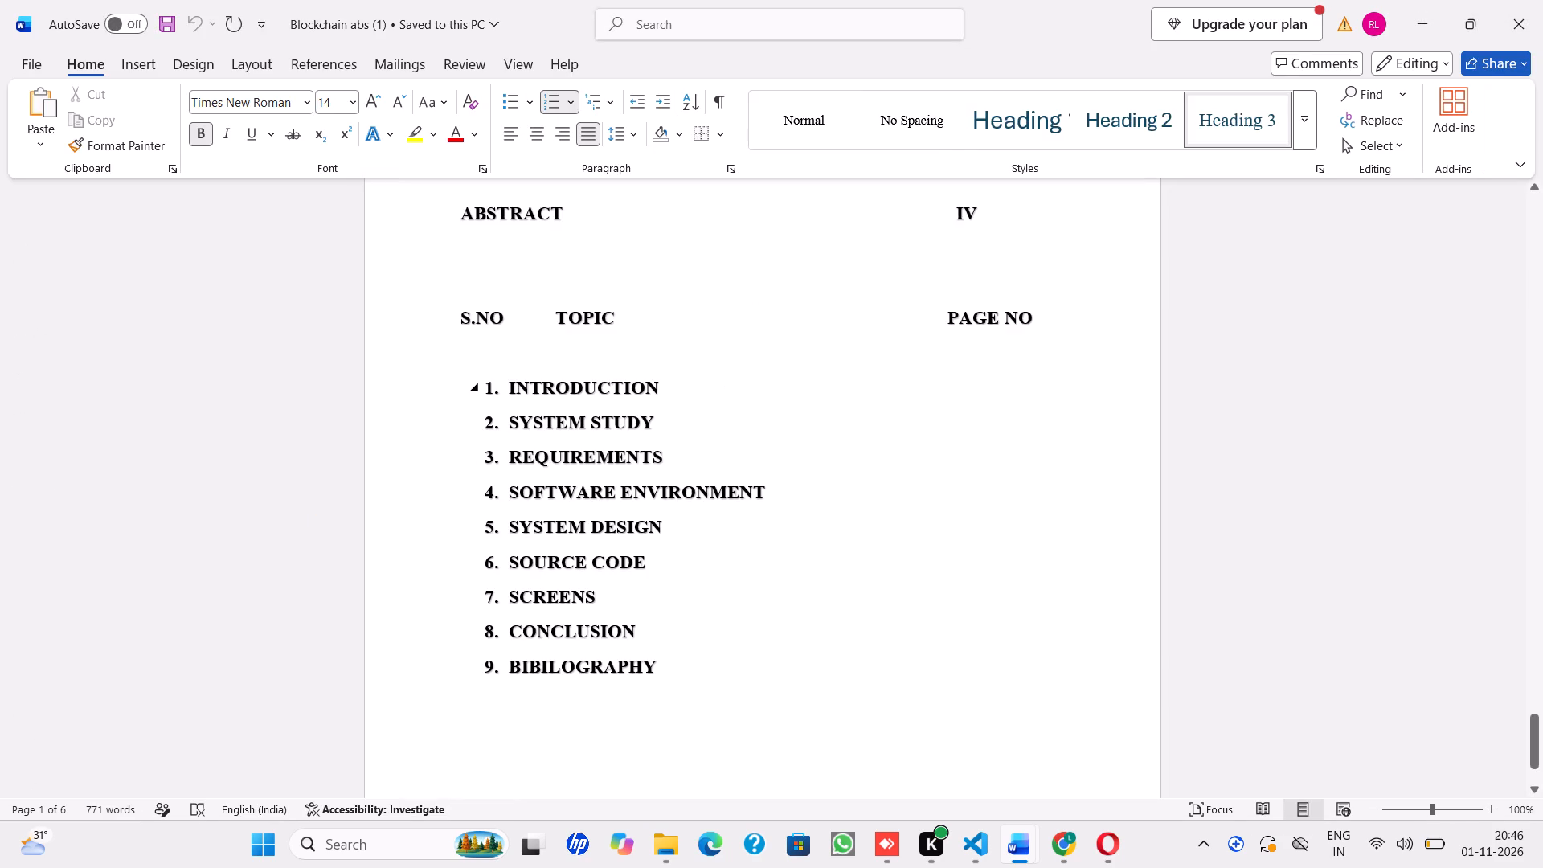
key("space")
key("space")
key("space")
key("space")
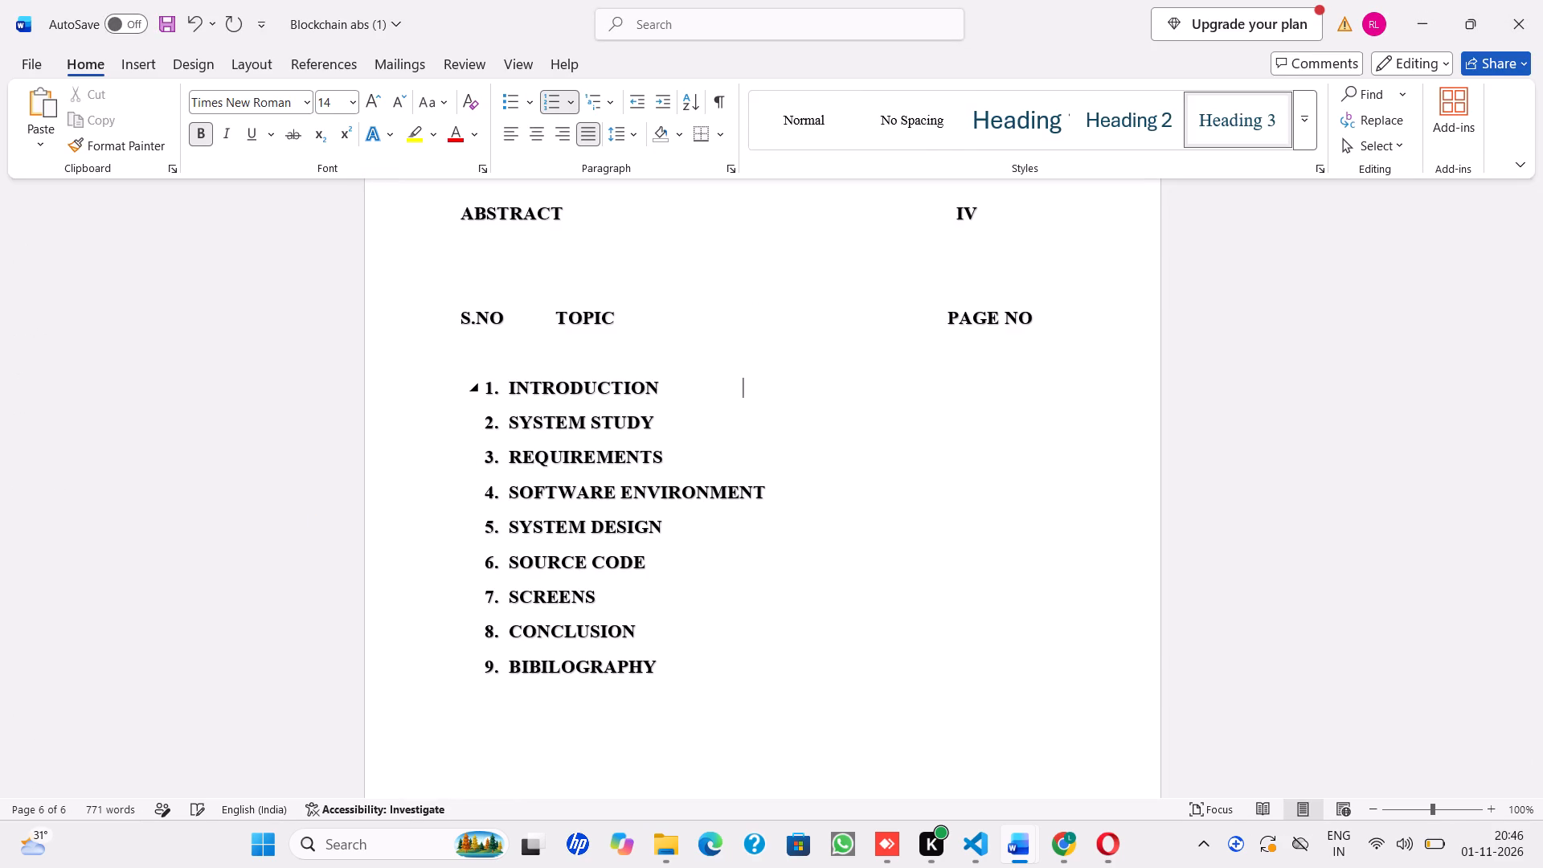
key("space")
key("space")
key("space")
key("space")
key("space")
key("space")
key("space")
key("space")
key("space")
key("space")
key("space")
key("space")
key("space")
key("space")
key("space")
key("space")
key("space")
key("space")
key("space")
key("space")
key("space")
key("space")
key("space")
key("space")
key("space")
key("space")
key("space")
key("1")
key("minus")
key("2")
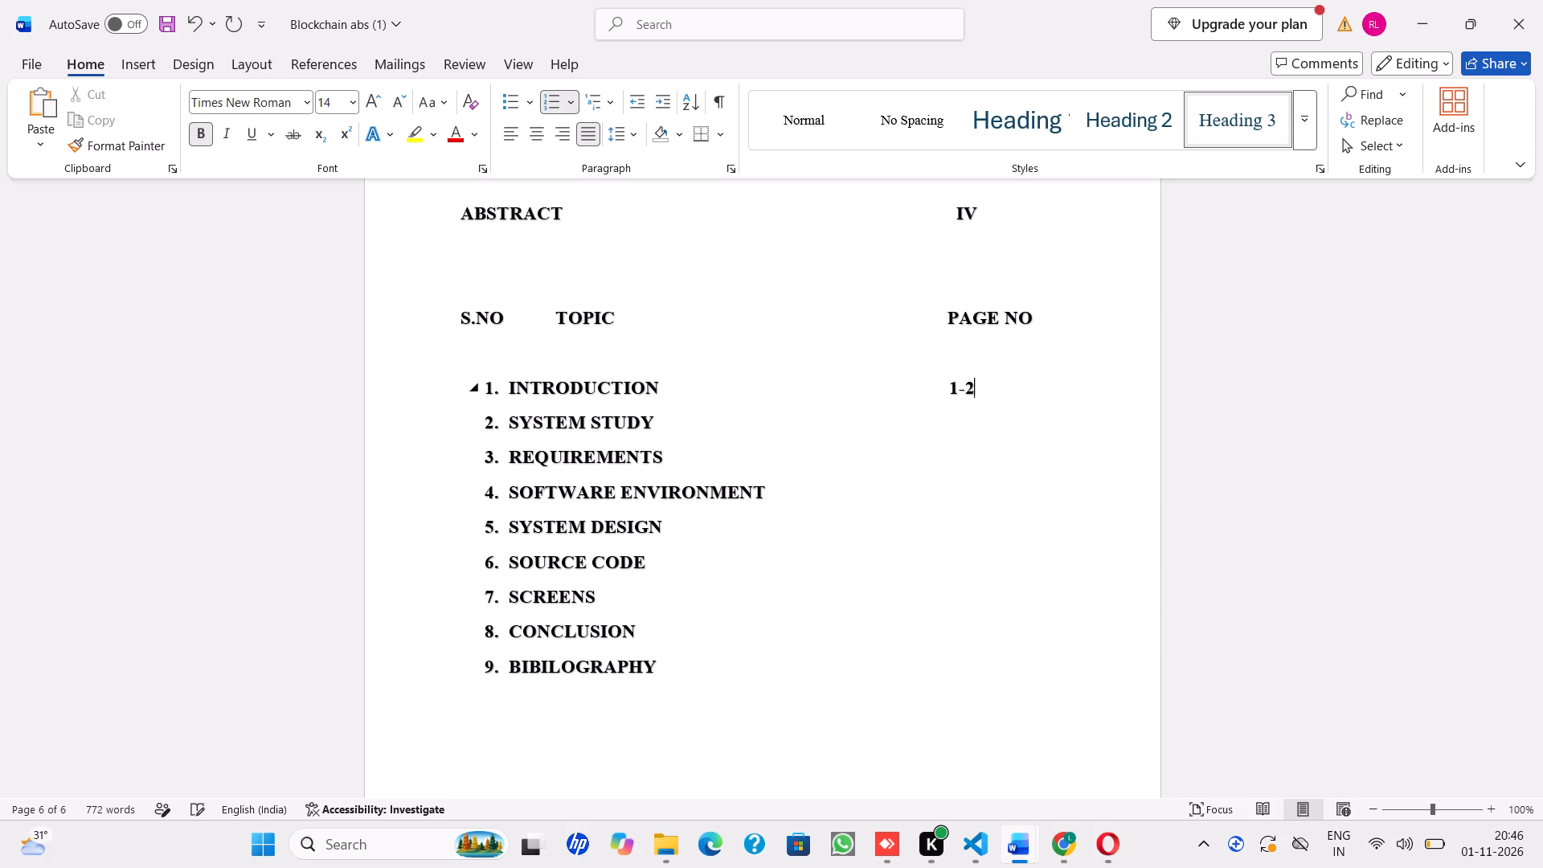
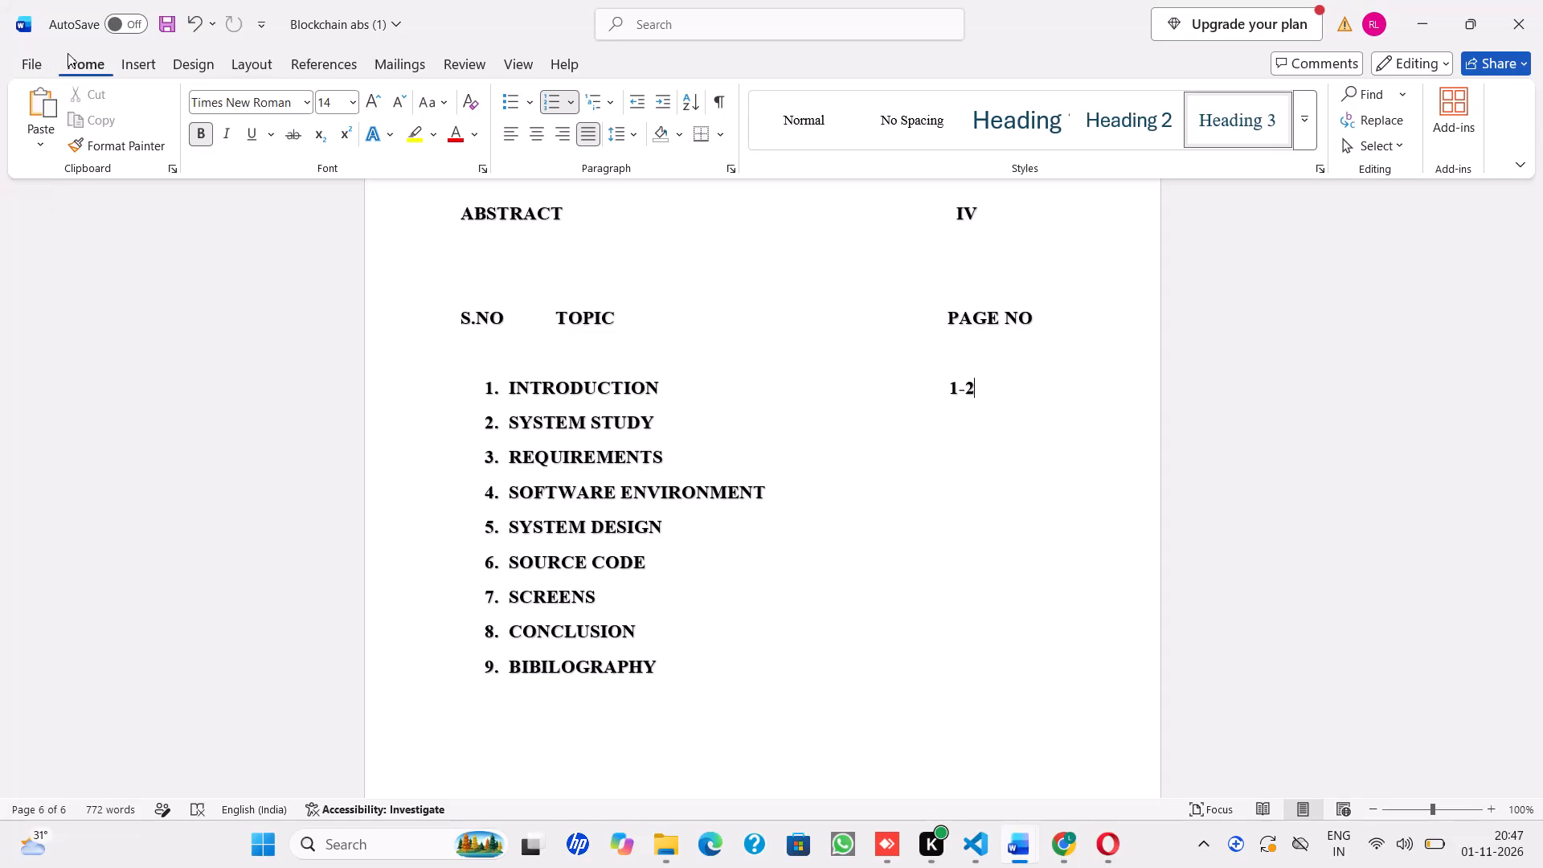
Open the recent document project cover page abs from Downloads and examine how page numbers are laid out in its contents list.
left_click(43, 65)
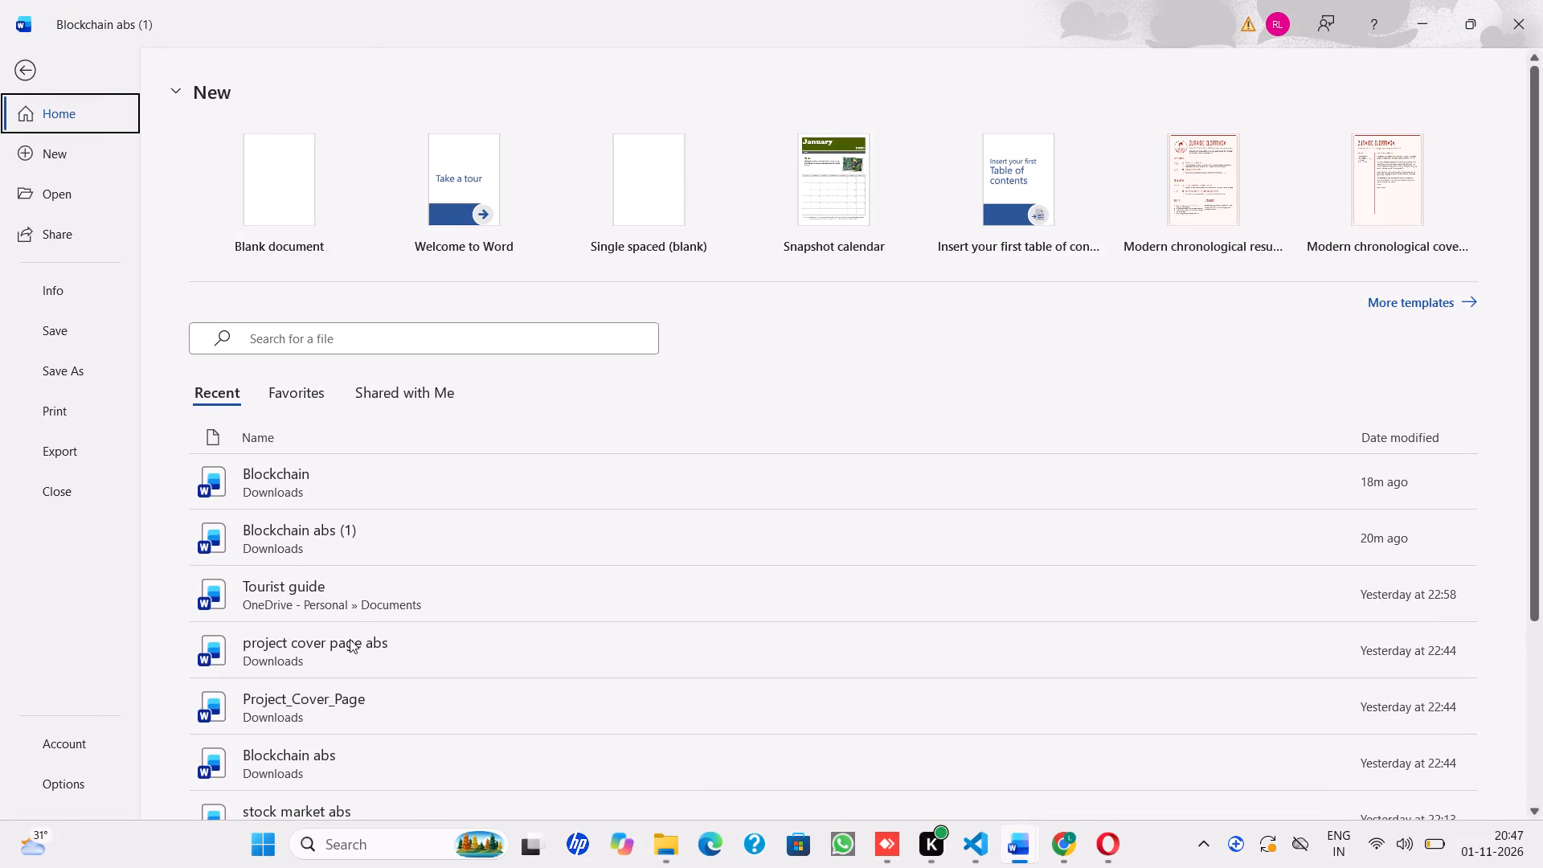
left_click(374, 649)
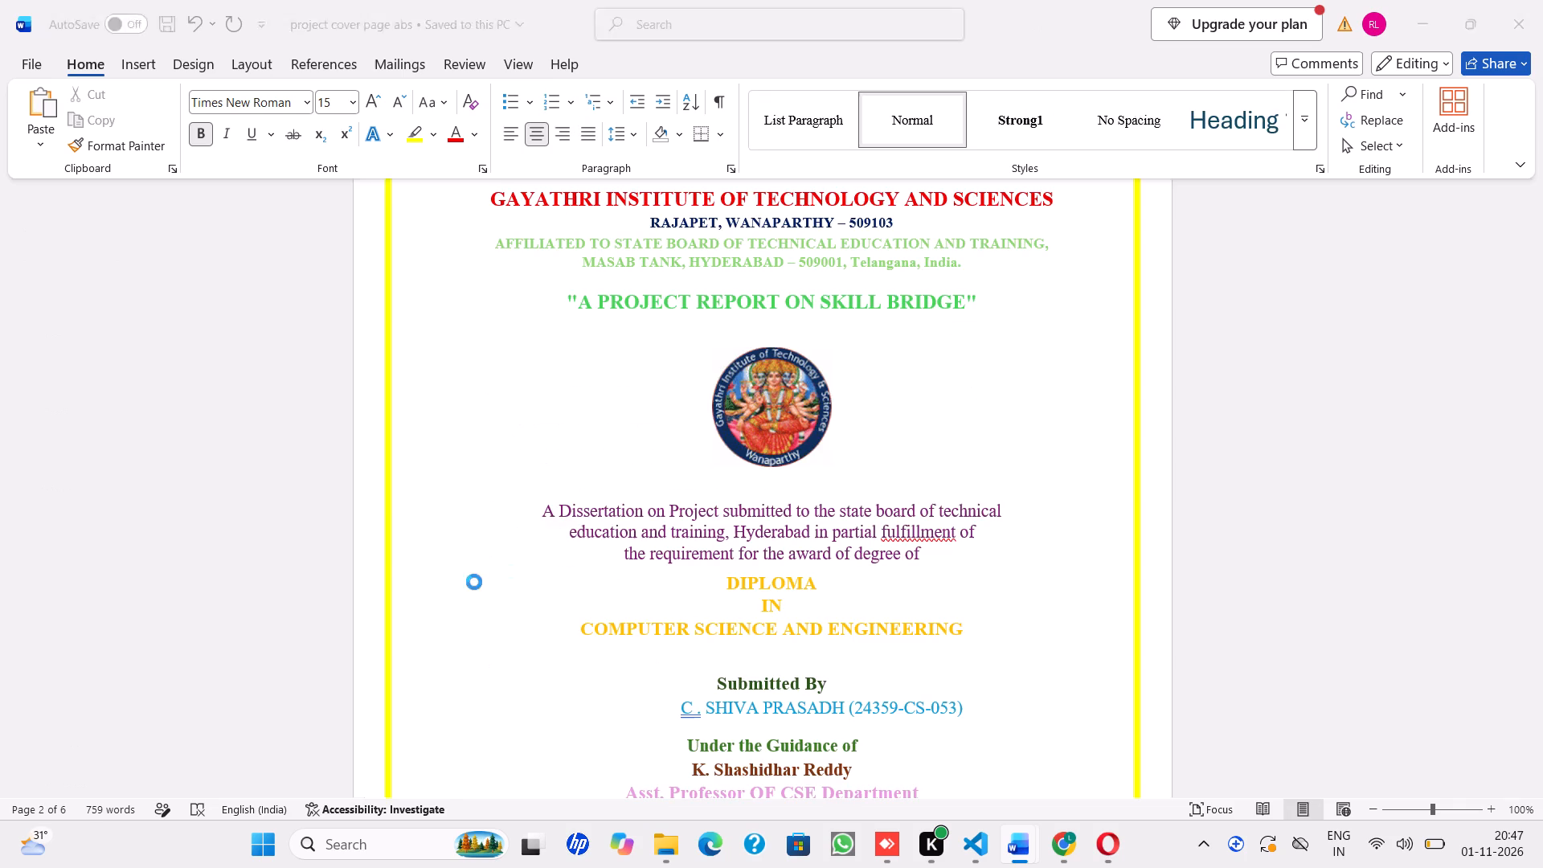
scroll(591, 504, "down", 7)
scroll(628, 551, "down", 20)
scroll(628, 551, "down", 2)
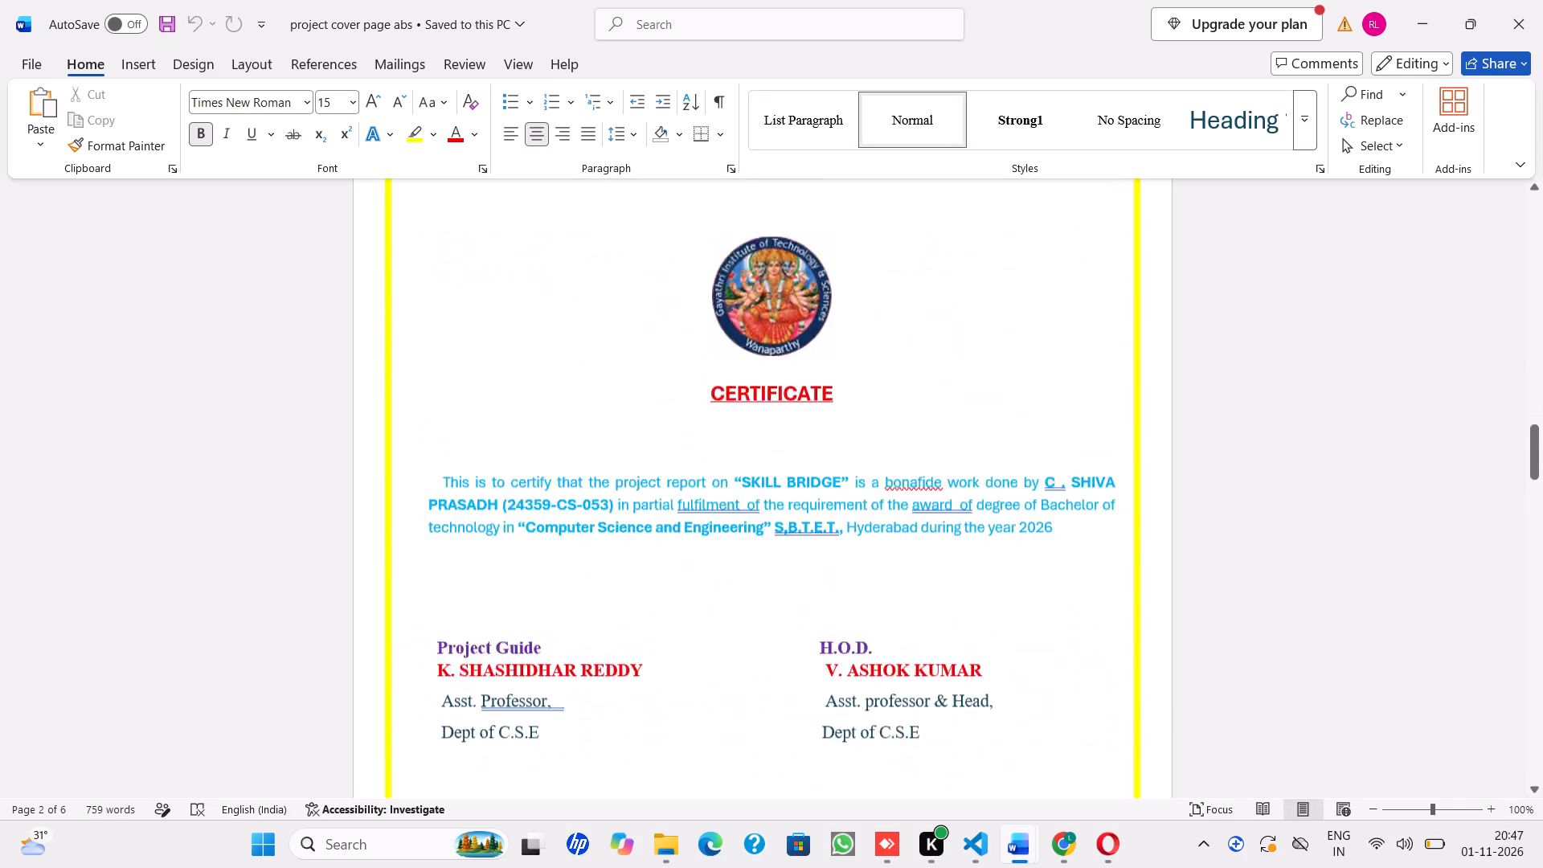
scroll(956, 603, "down", 16)
scroll(949, 604, "down", 12)
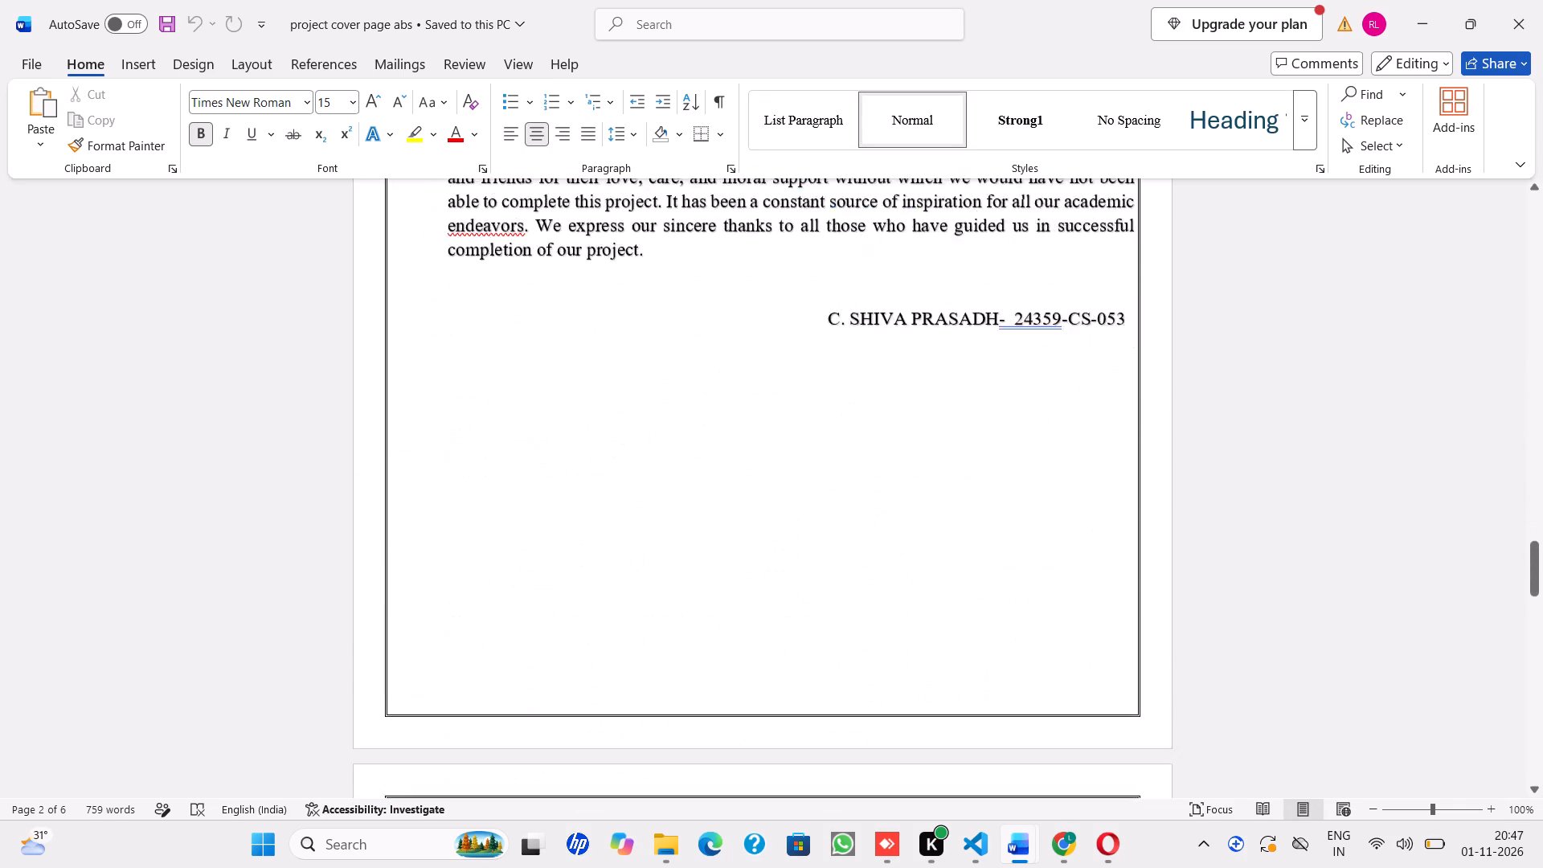
scroll(947, 607, "down", 1)
scroll(944, 608, "down", 20)
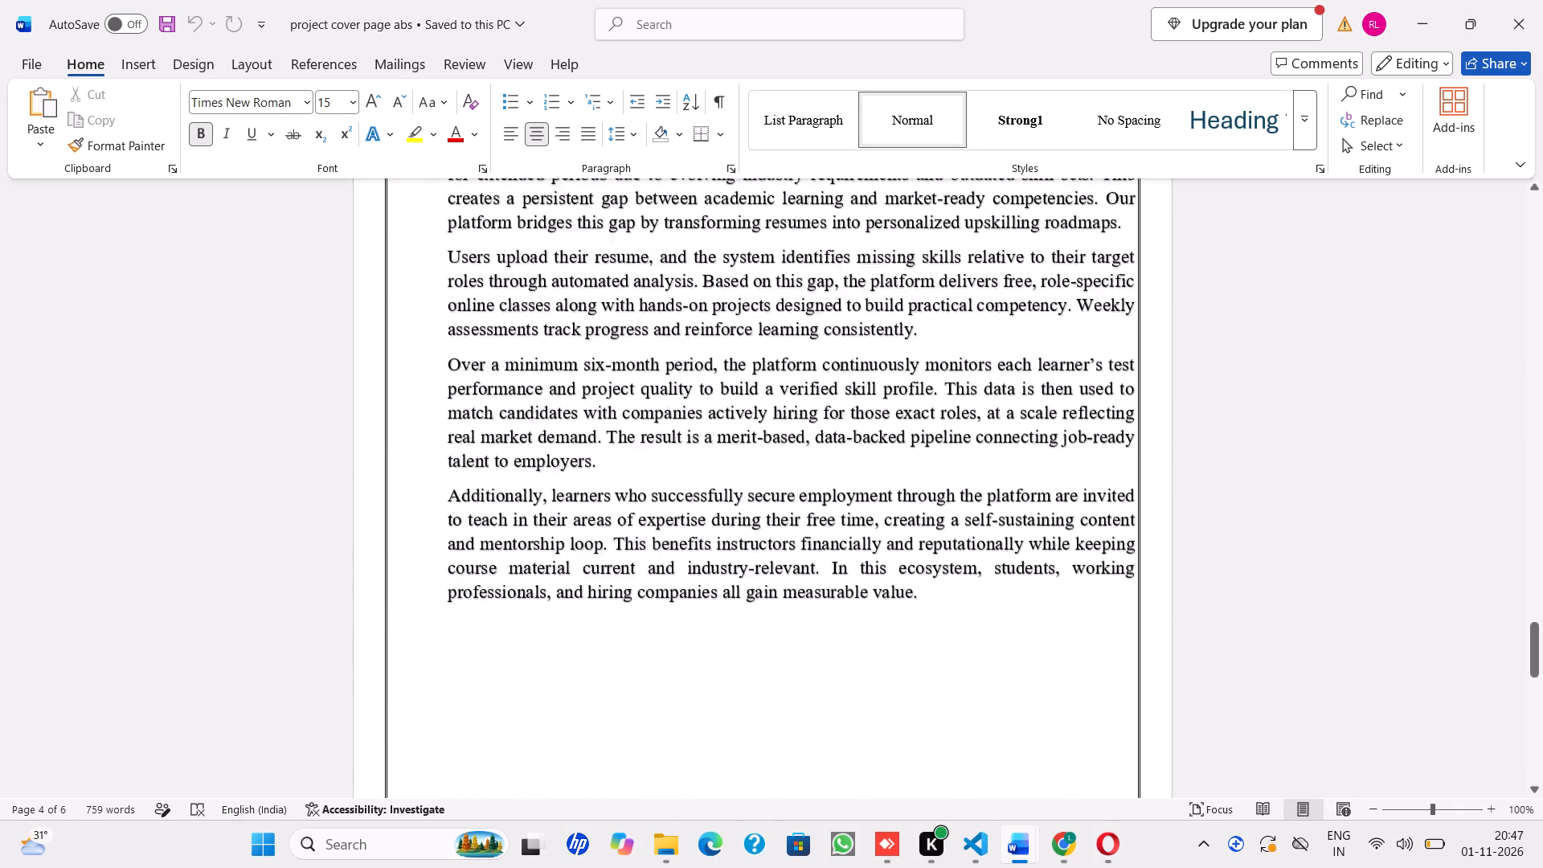
scroll(937, 612, "down", 18)
scroll(936, 612, "down", 7)
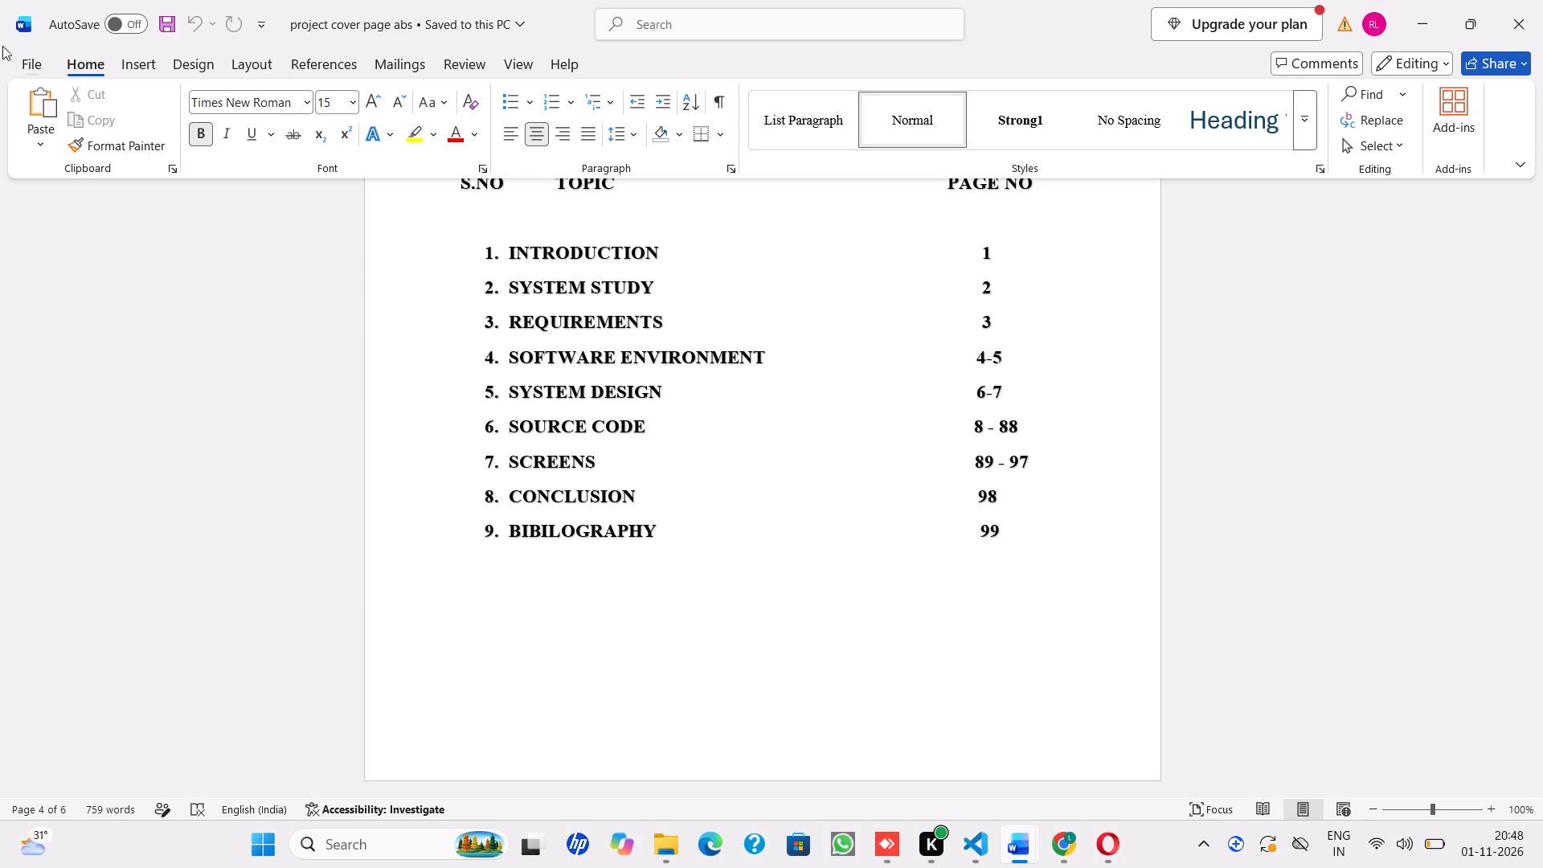
Return to the document Blockchain abs (1) and shorten the INTRODUCTION entry's page number to 1.
left_click(29, 59)
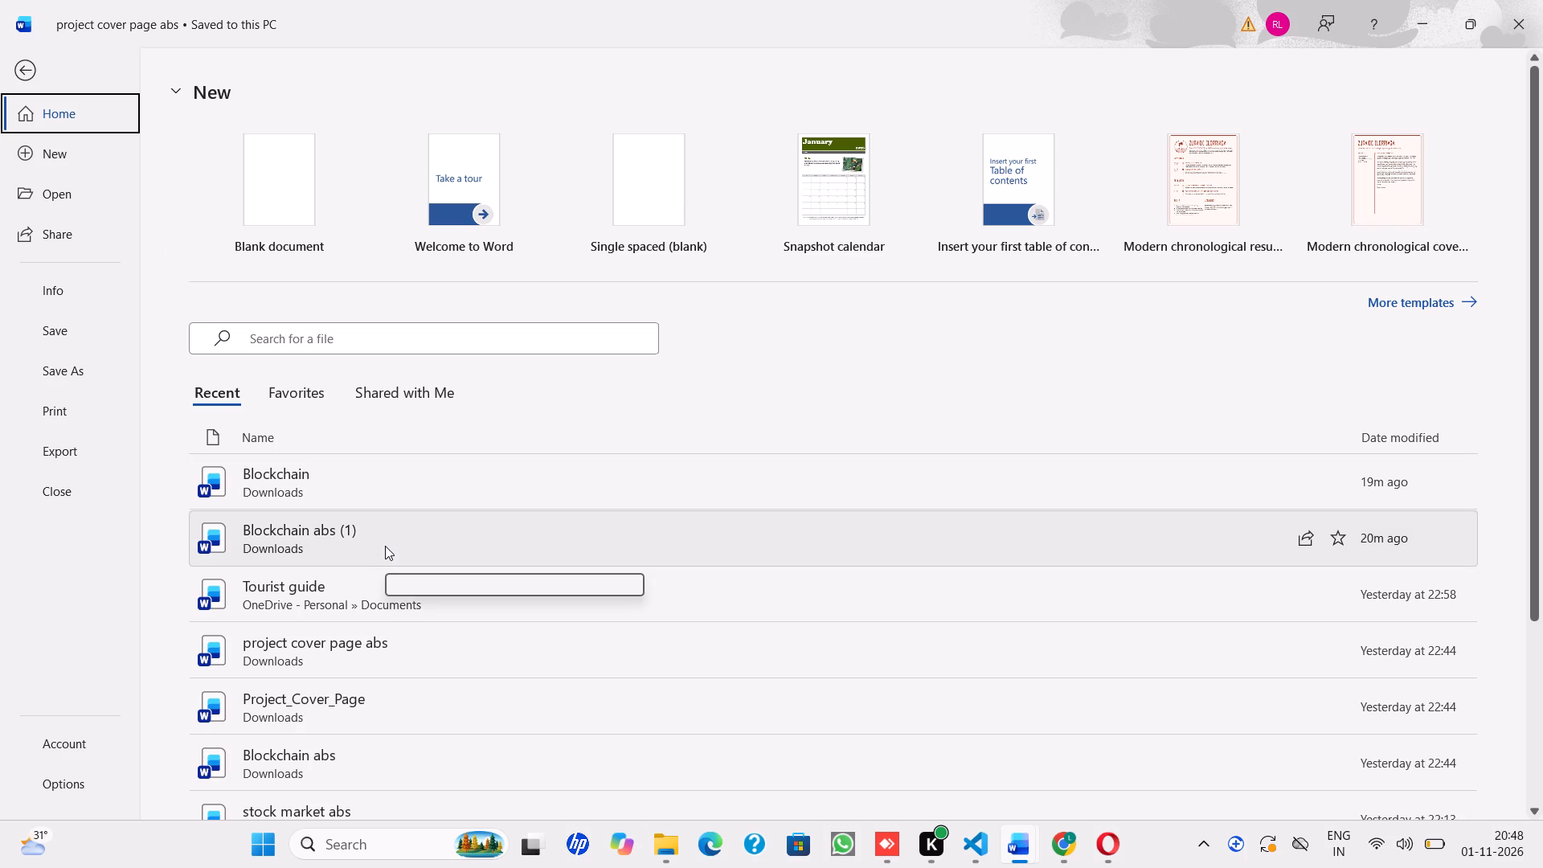
left_click(385, 546)
scroll(559, 396, "down", 1)
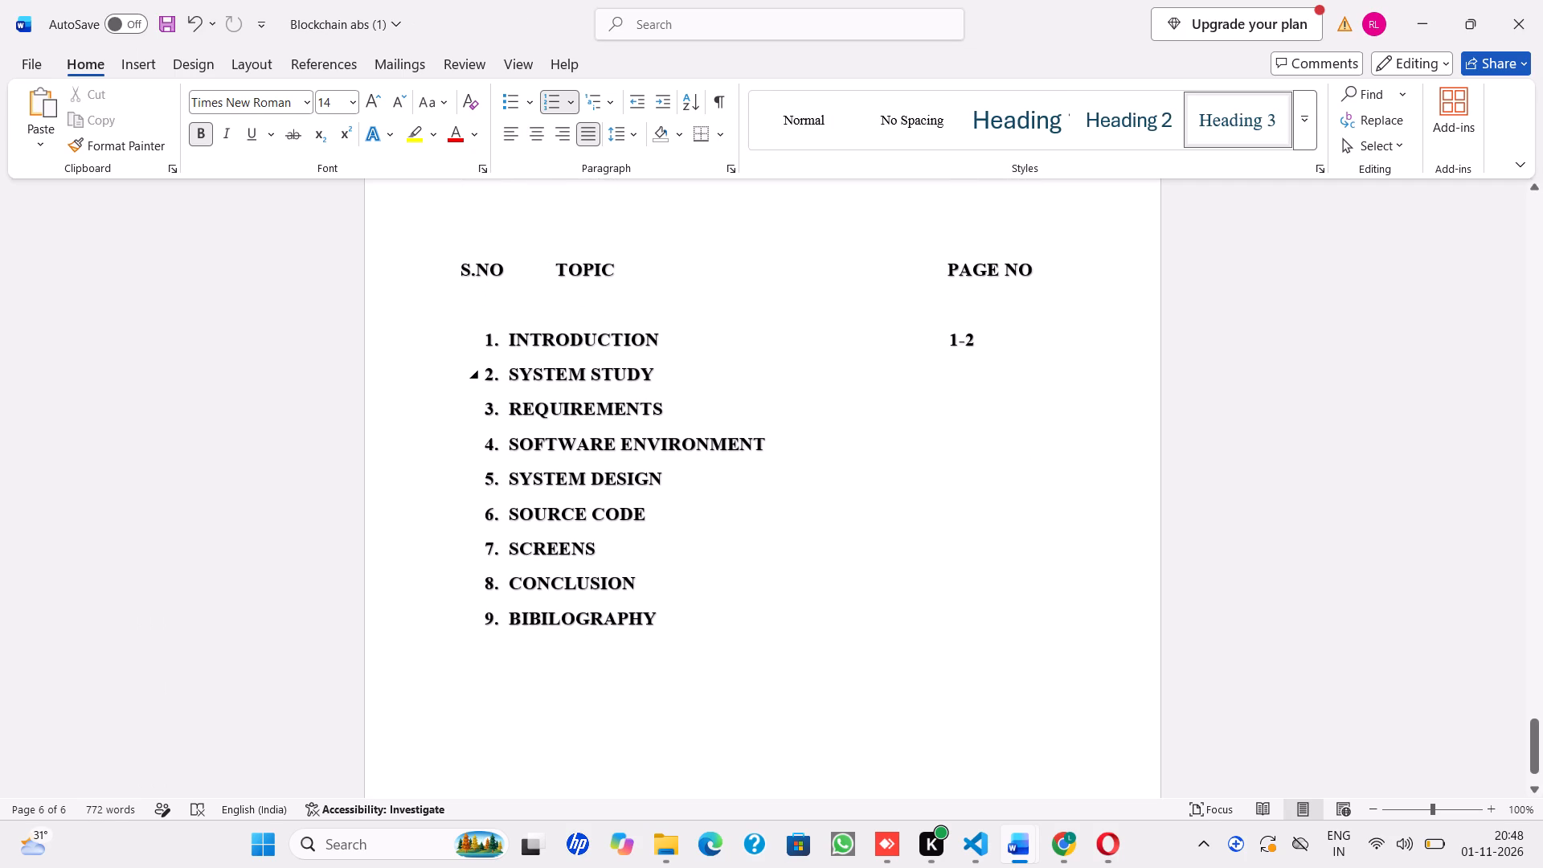
key("BackSpace")
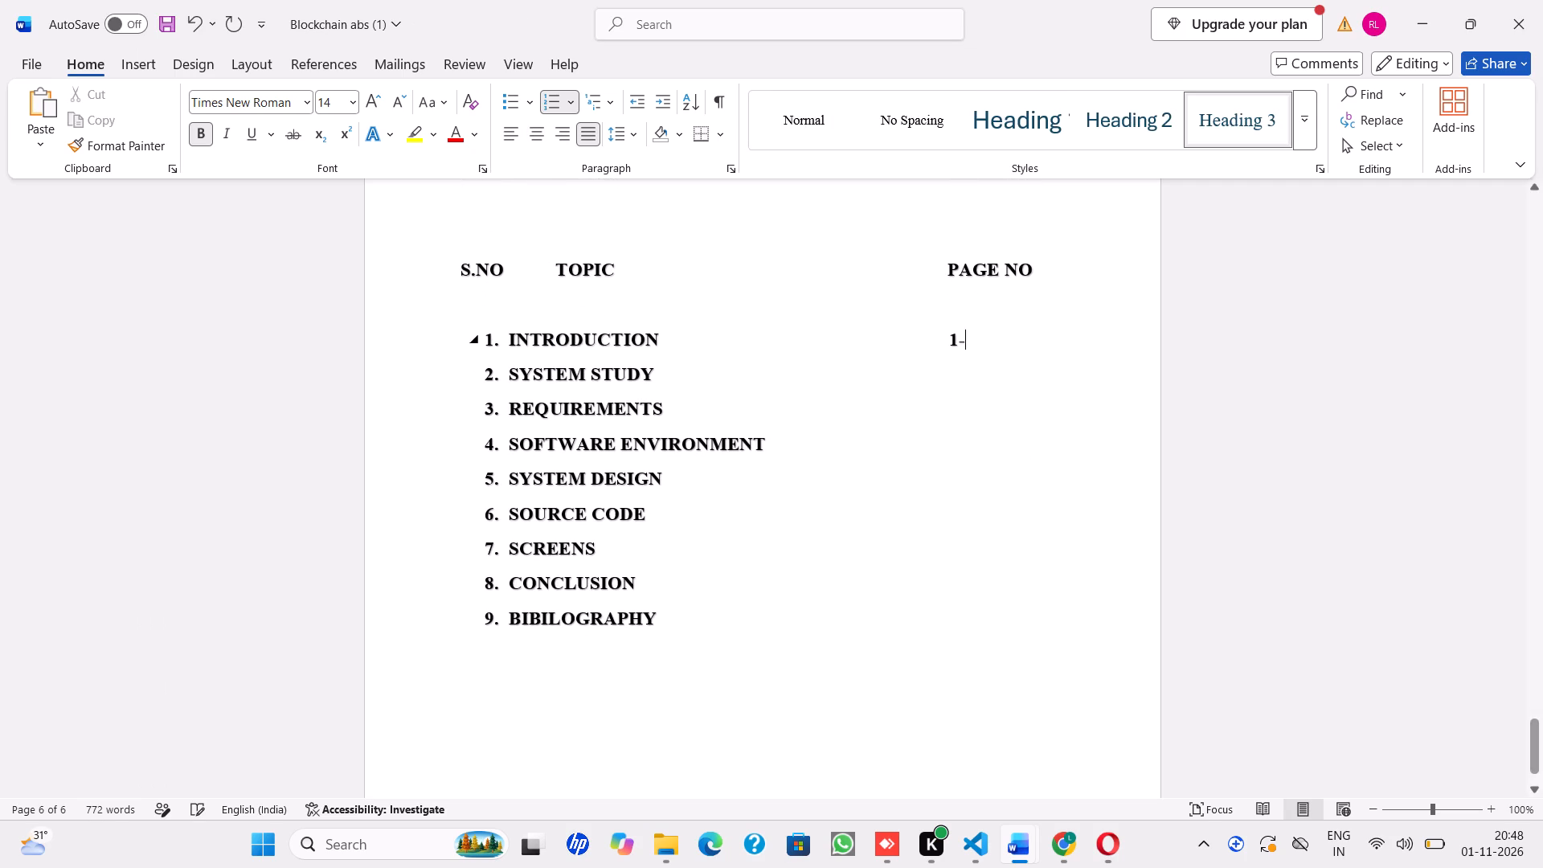
key("BackSpace")
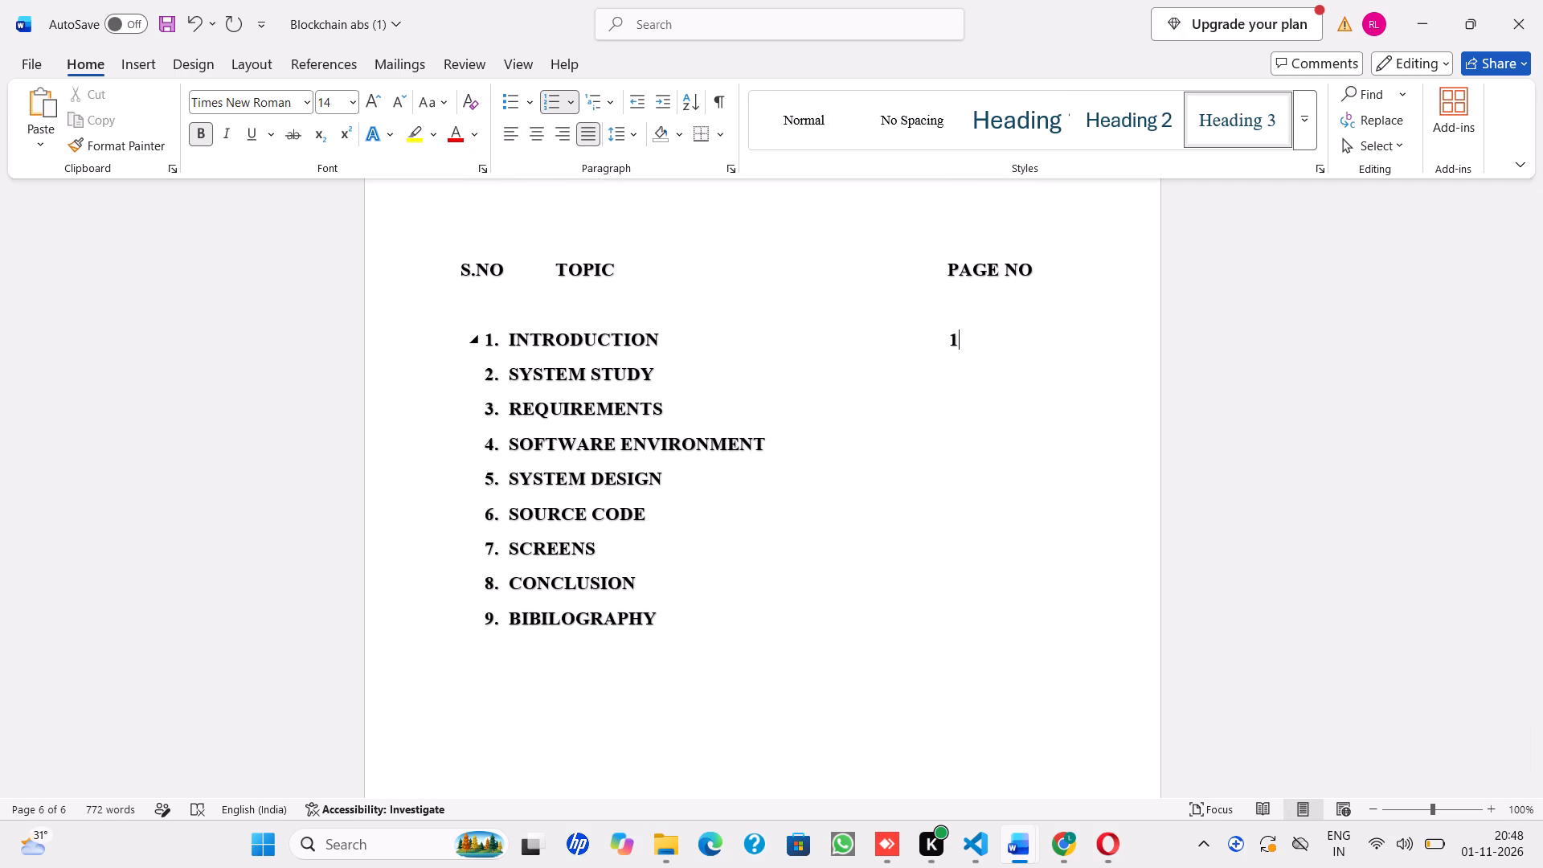
Enter page number 2 for SYSTEM STUDY in the contents list, aligned directly under INTRODUCTION's page number.
key("Down")
key("3")
key("BackSpace")
key("2")
key("BackSpace")
key("BackSpace")
key("2")
key("BackSpace")
key("BackSpace")
key("2")
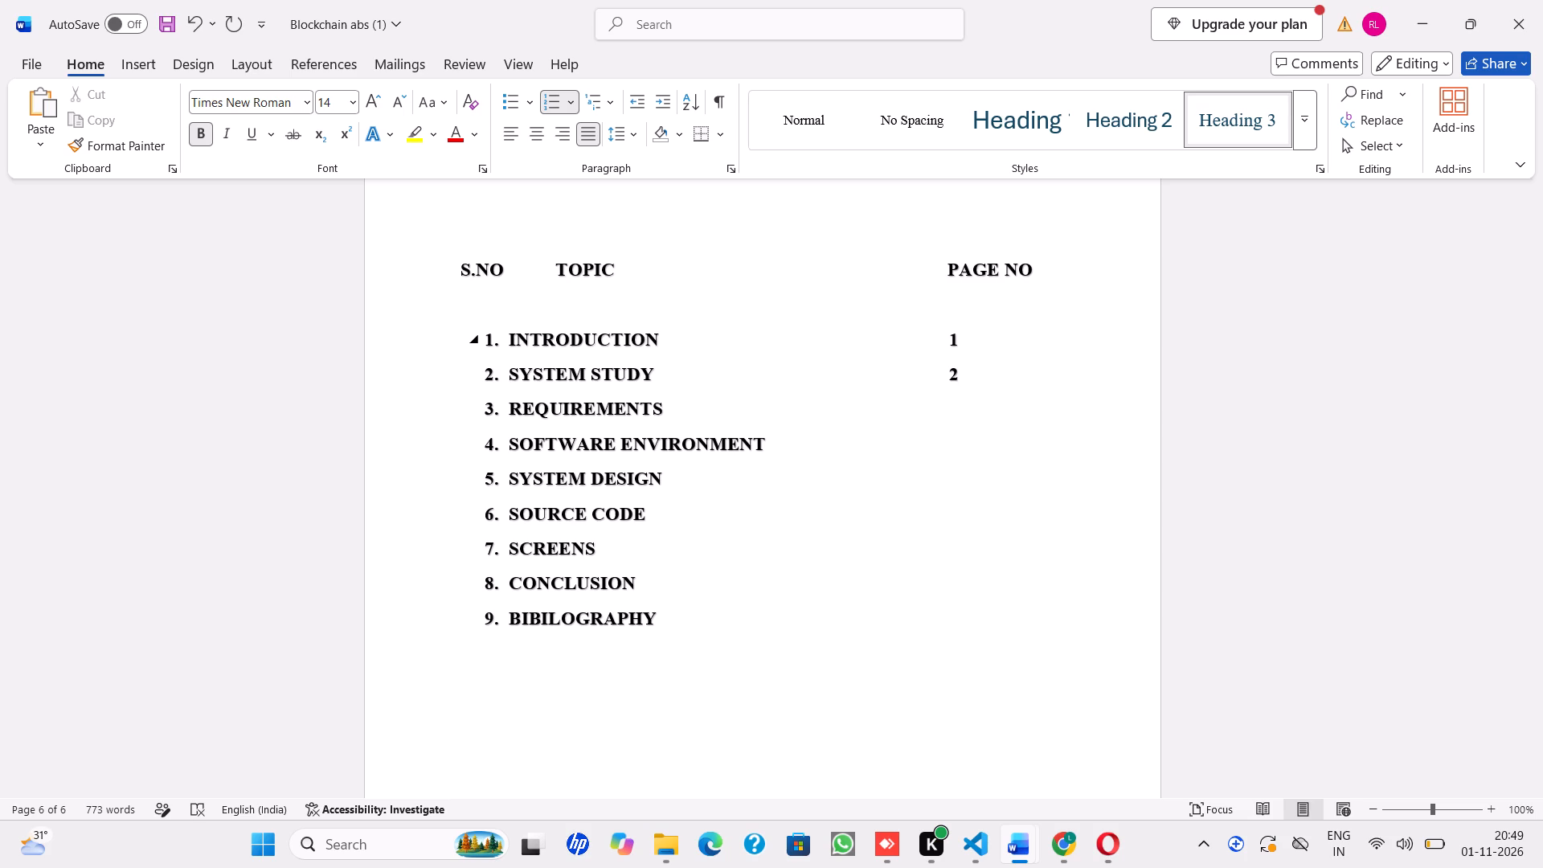
Enter page number 3 for REQUIREMENTS in the contents list, aligned under the page numbers above it.
key("Down")
key("3")
key("BackSpace")
key("BackSpace")
key("3")
key("BackSpace")
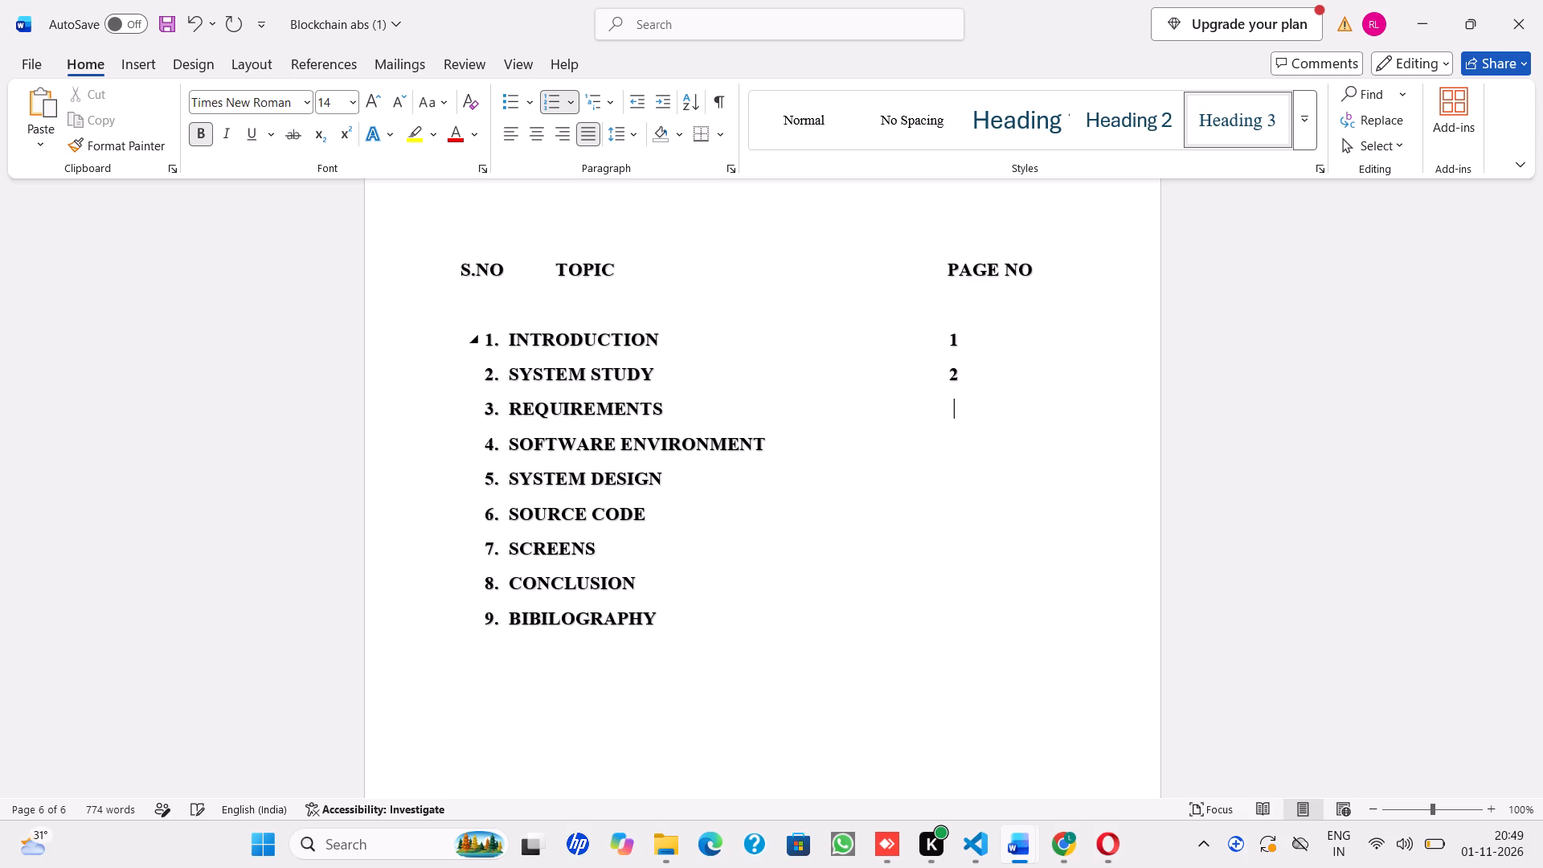
key("BackSpace")
key("3")
Enter the page range 4-6 for SOFTWARE ENVIRONMENT and remove extra space before it to align it with the numbers above.
key("Down")
key("4")
type("-6")
key("Left")
key("Left")
key("Left")
key("BackSpace")
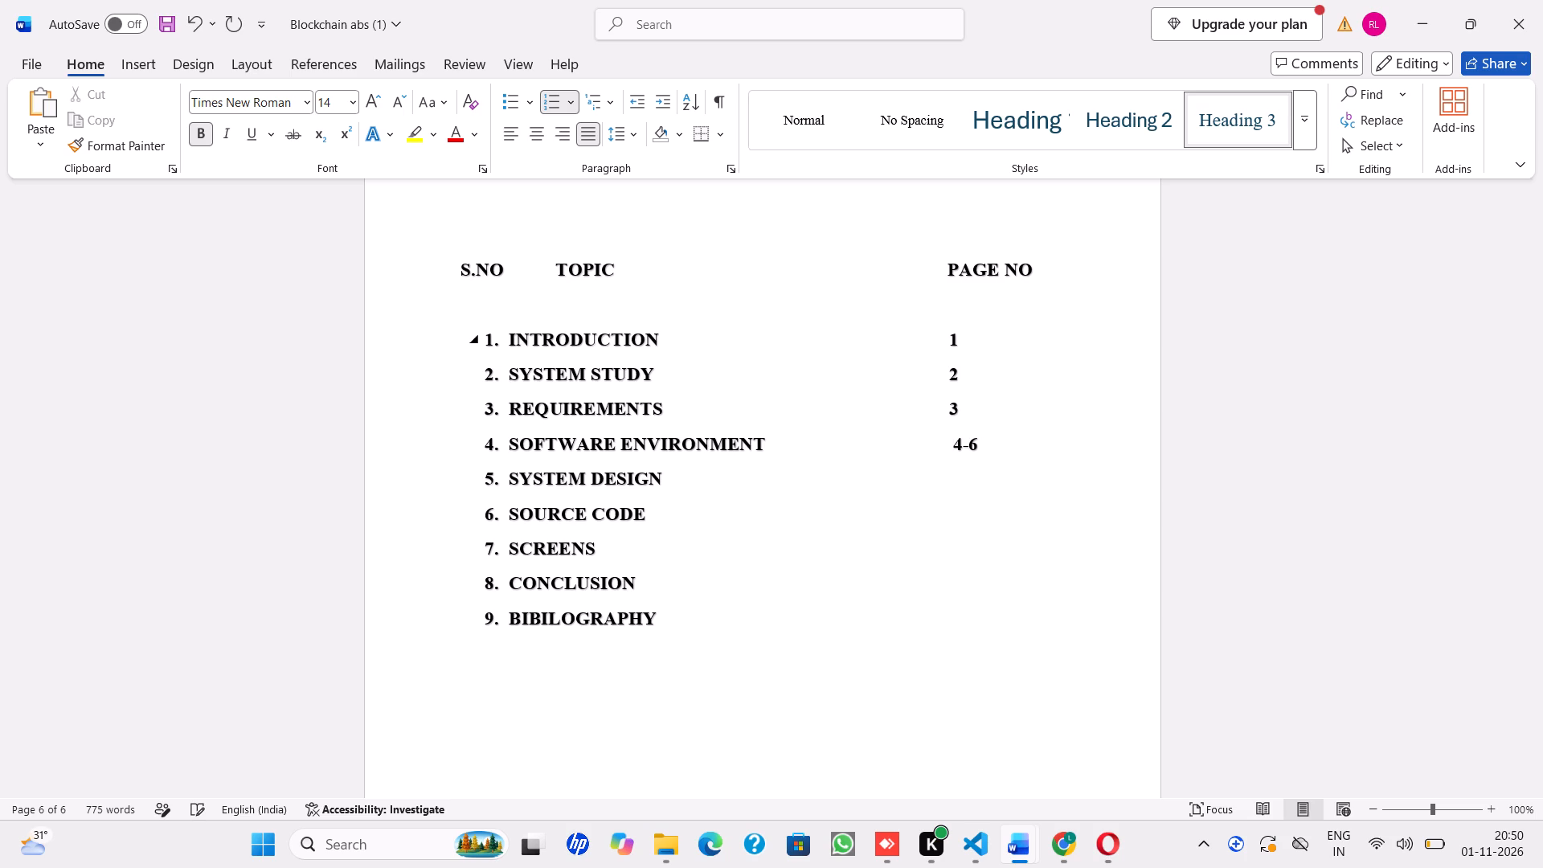
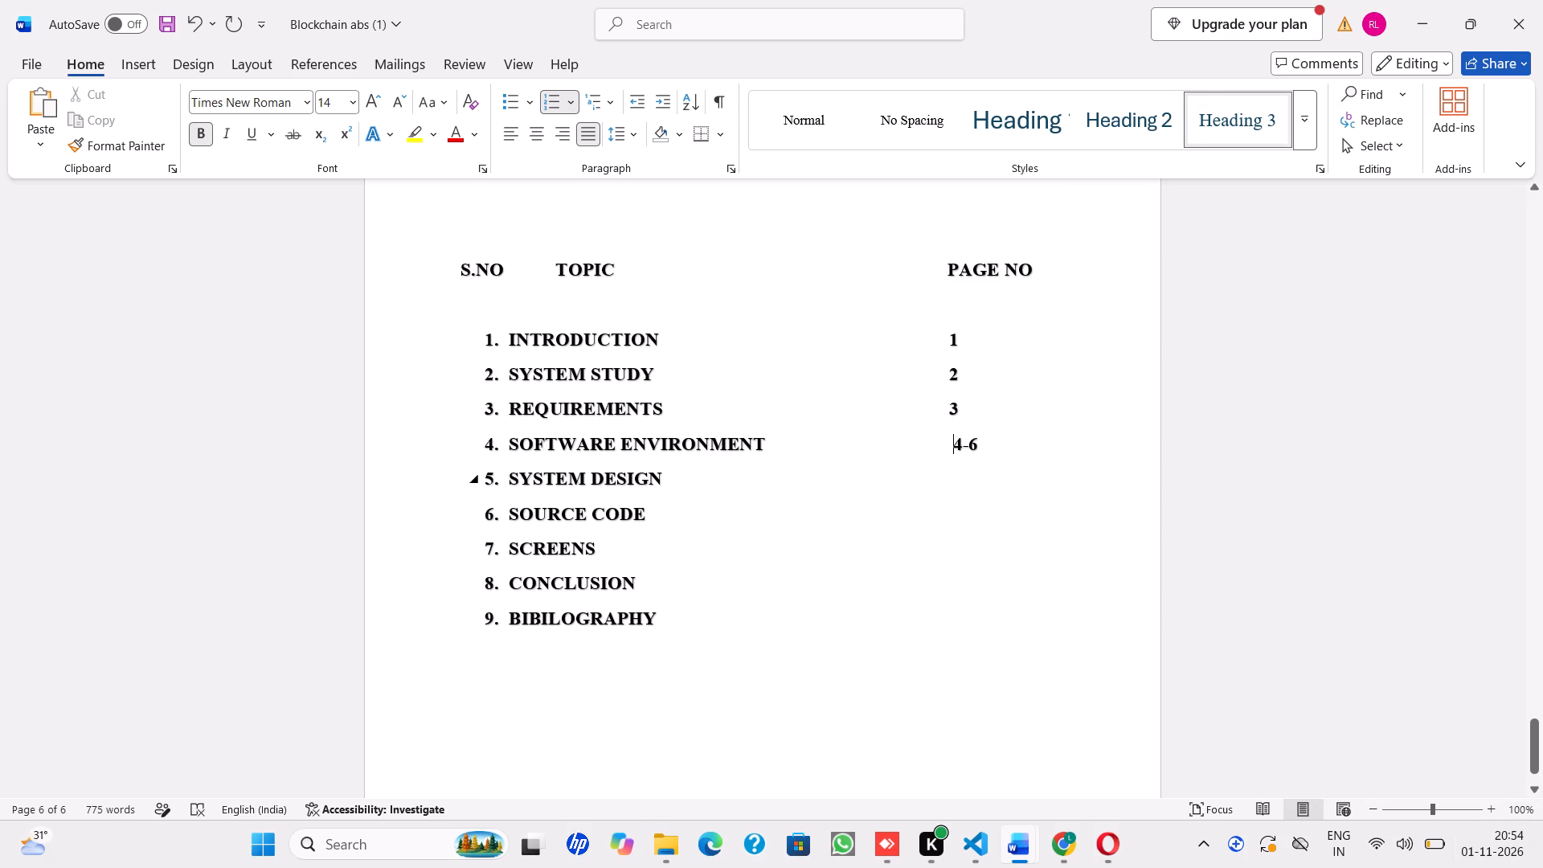
Remove extra space before SOFTWARE ENVIRONMENT's page range to bring it closer under the page numbers above.
key("BackSpace")
key("BackSpace")
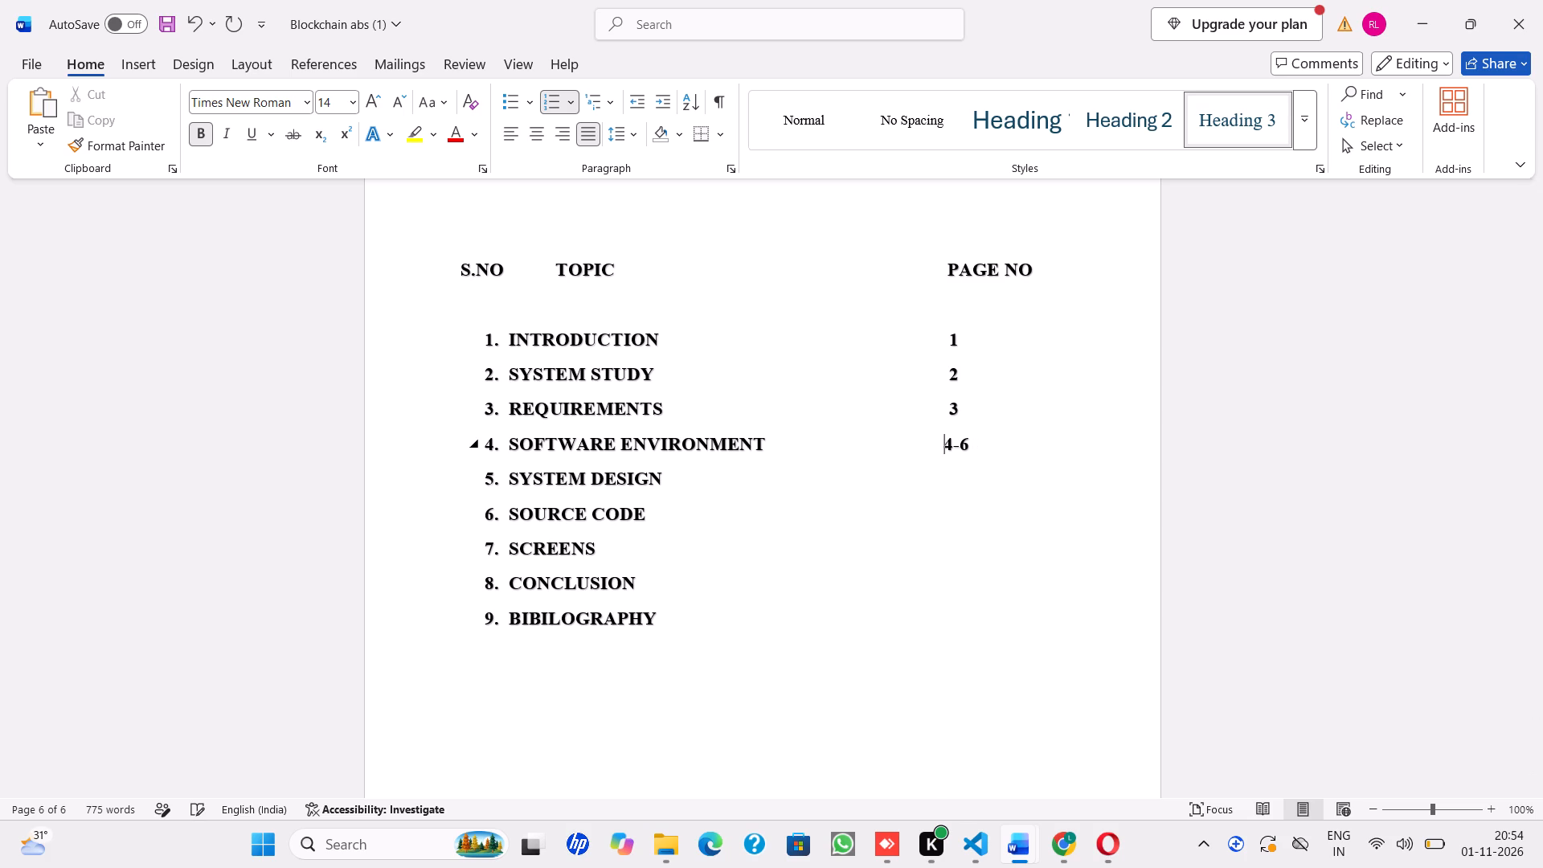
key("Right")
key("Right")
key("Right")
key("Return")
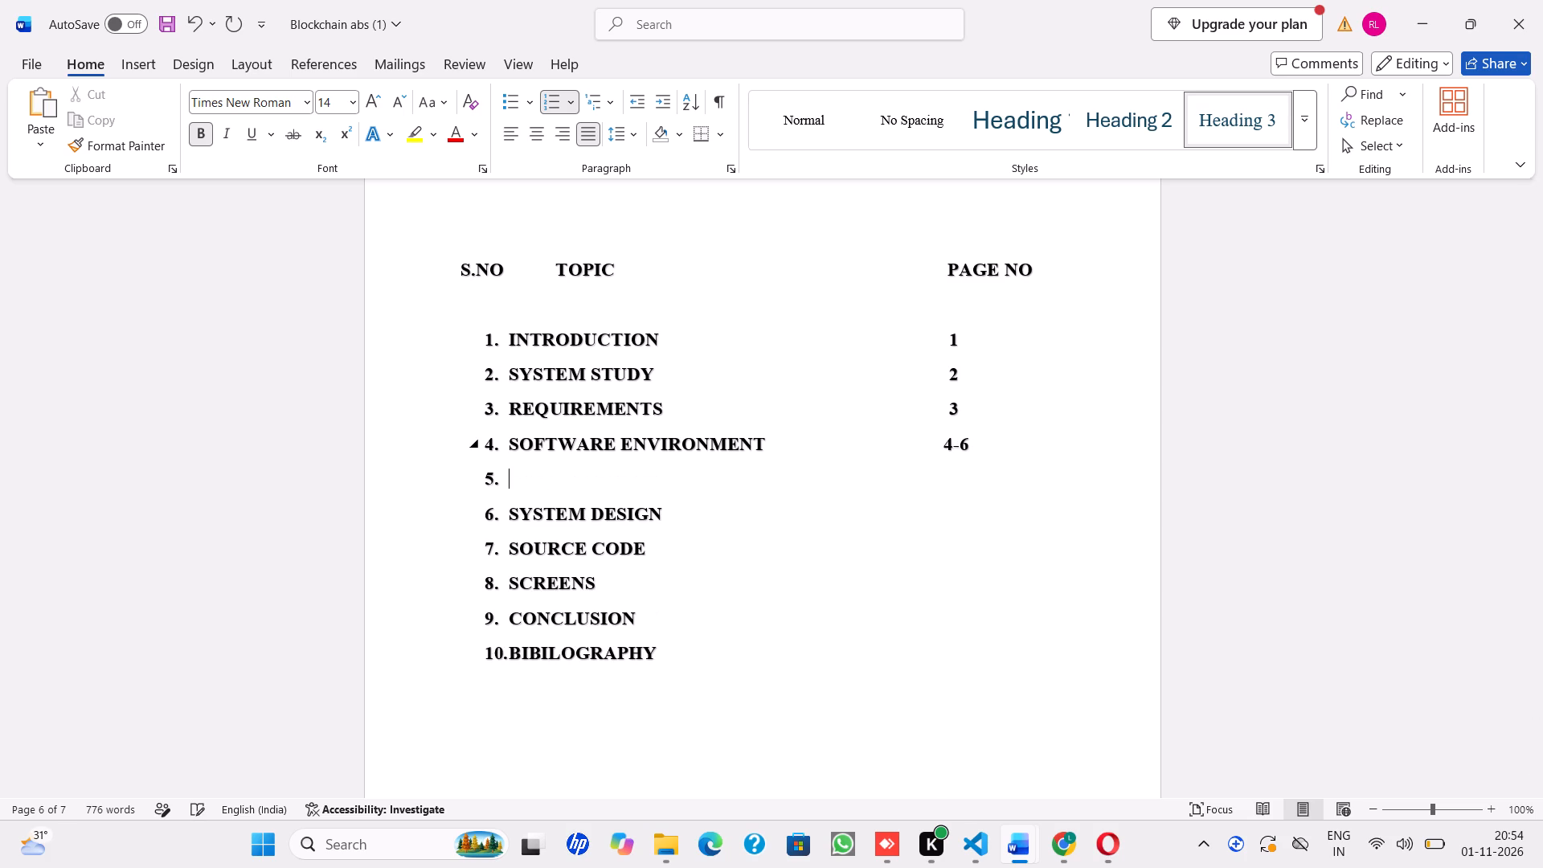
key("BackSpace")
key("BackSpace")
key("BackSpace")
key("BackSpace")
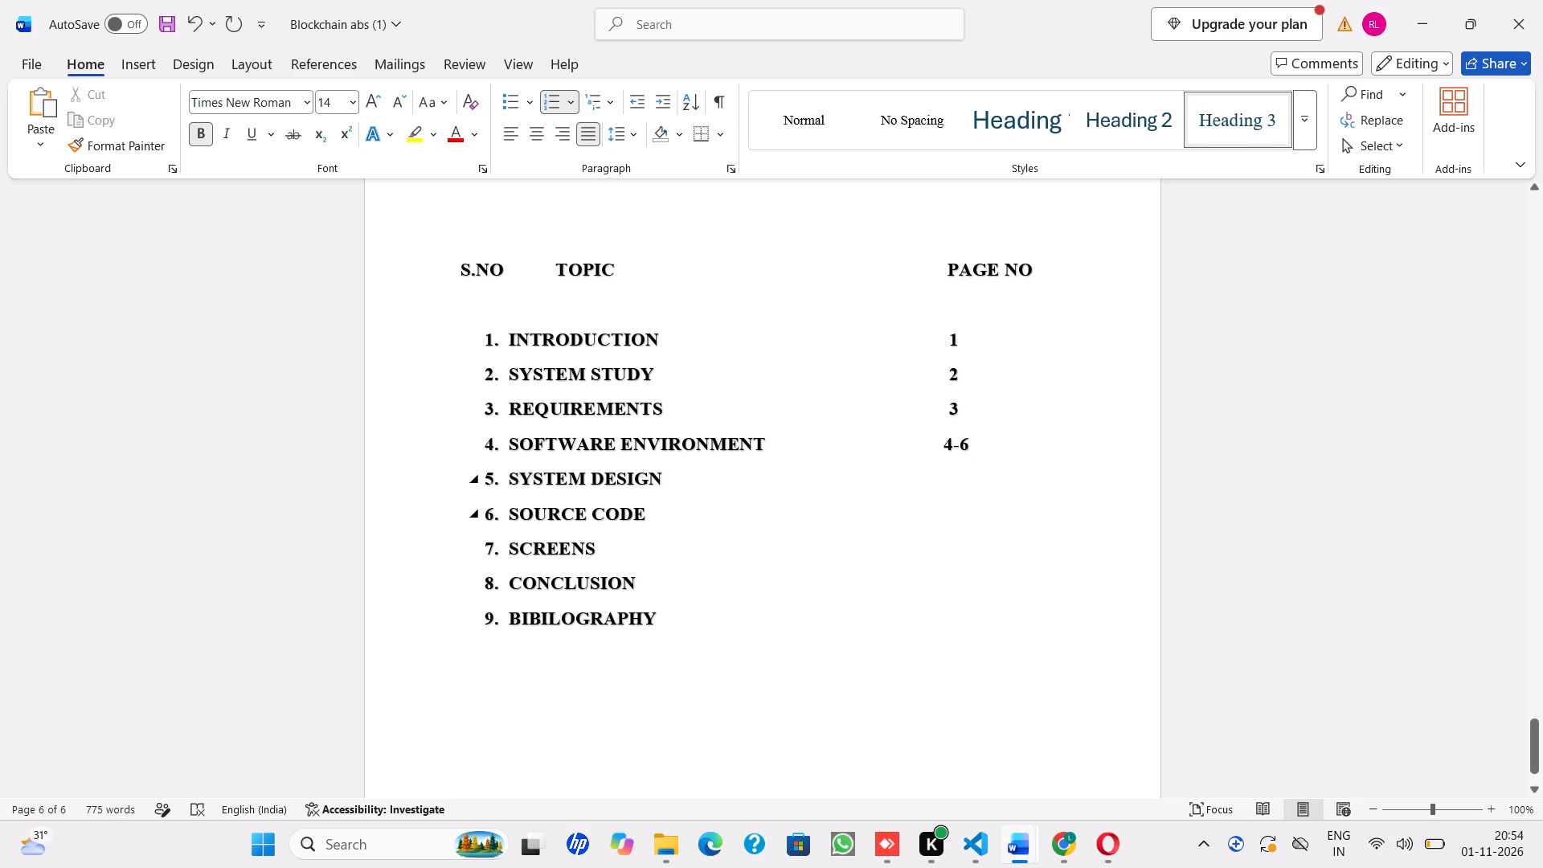
Enter page number 6 for SYSTEM DESIGN in the contents list, aligned under the page numbers above it.
left_click(783, 489)
key("space")
key("space")
key("space")
key("space")
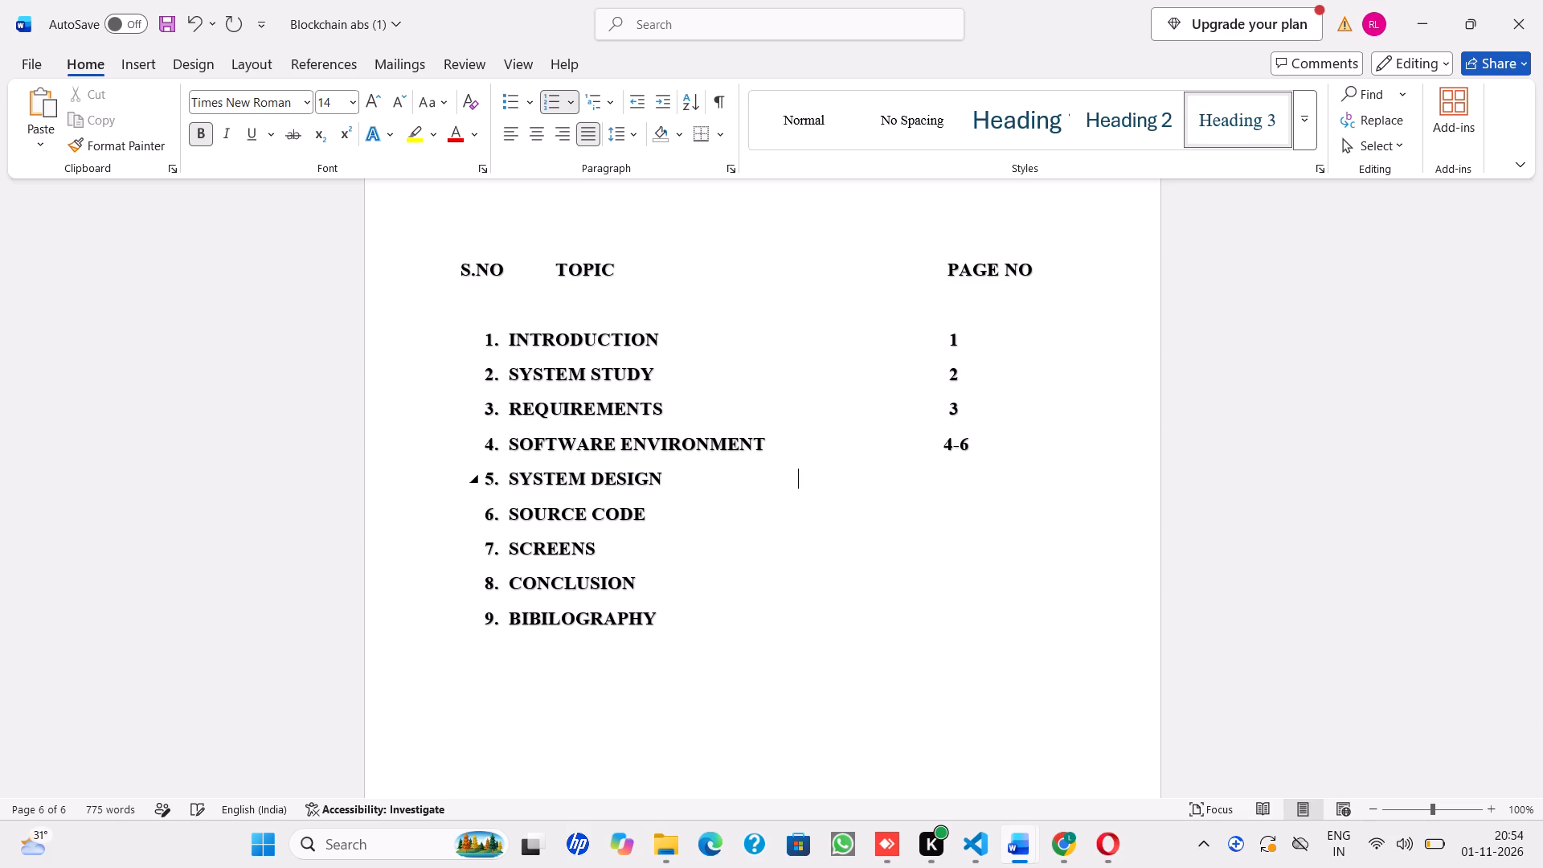
key("space")
key("space")
key("space")
key("space")
key("space")
key("space")
key("space")
key("space")
key("space")
key("space")
key("space")
key("space")
key("space")
key("space")
key("space")
key("space")
key("space")
key("space")
key("6")
Change SOFTWARE ENVIRONMENT's page range in the contents list to 4-5.
key("Up")
key("Right")
key("BackSpace")
key("5")
Enter page number 7 for SOURCE CODE in the contents list, aligned under SYSTEM DESIGN's page number.
key("Down")
key("Down")
key("space")
key("space")
key("space")
key("space")
key("space")
key("space")
key("space")
key("space")
key("space")
key("space")
key("space")
key("space")
key("space")
key("space")
key("space")
key("space")
key("space")
key("space")
key("space")
key("space")
key("space")
key("space")
key("space")
key("space")
key("space")
key("space")
key("space")
key("space")
key("space")
key("space")
key("space")
key("space")
key("space")
key("space")
key("space")
key("space")
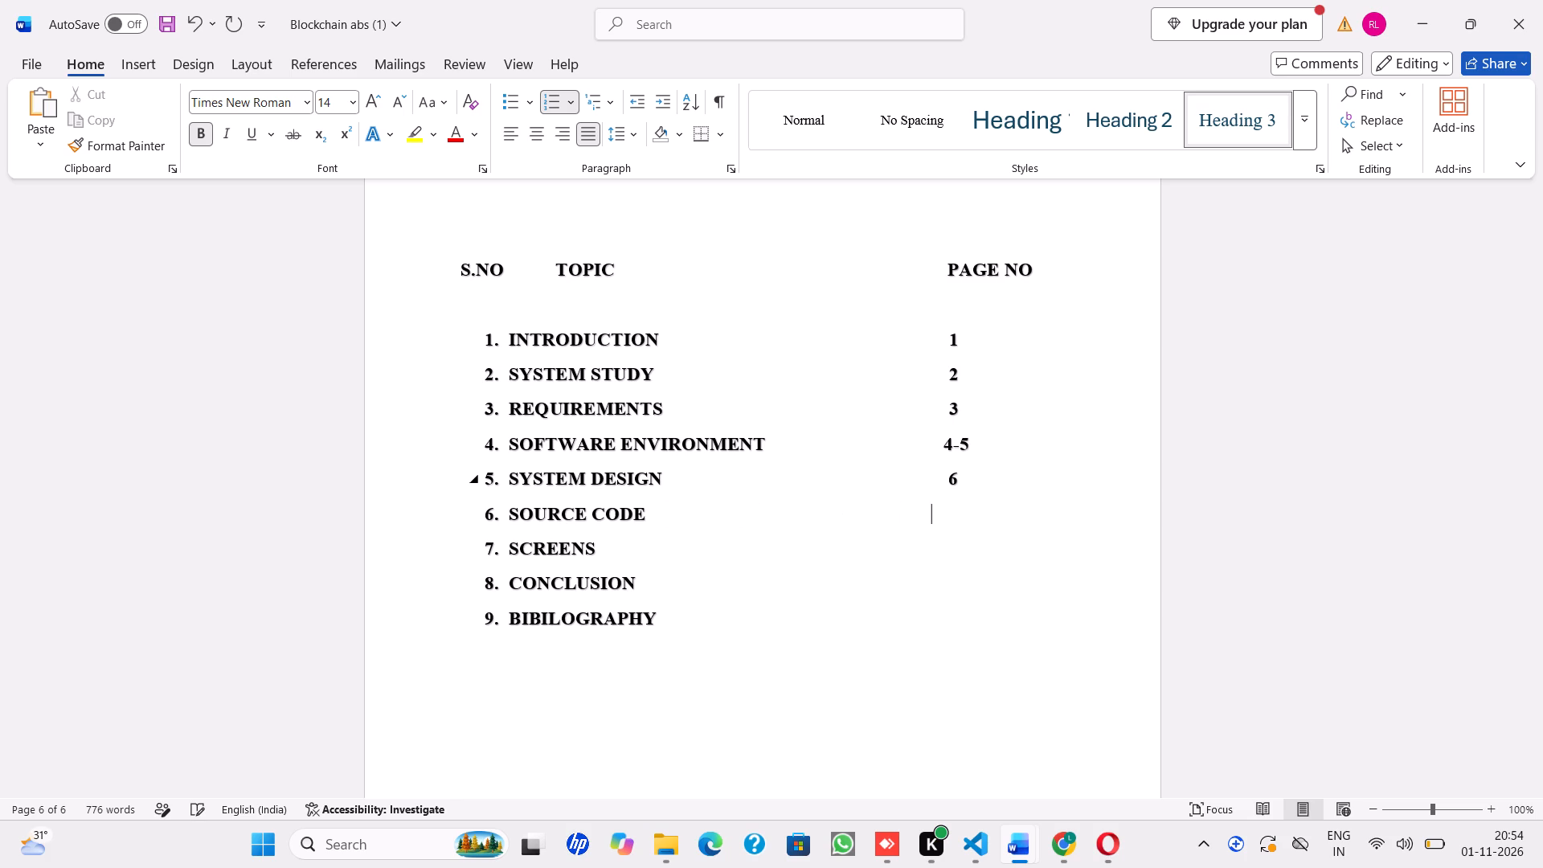
key("space")
key("space")
key("space")
key("space")
key("7")
Add spacing after SCREENS in the contents list so its page number position lines up with the column above.
key("Down")
key("space")
key("space")
key("space")
key("space")
key("space")
key("space")
key("space")
key("space")
key("space")
key("space")
key("space")
key("space")
key("space")
key("space")
key("space")
key("space")
key("space")
key("space")
key("space")
key("space")
key("space")
key("space")
key("space")
key("space")
key("space")
key("space")
key("space")
key("space")
key("space")
key("space")
key("space")
key("space")
key("space")
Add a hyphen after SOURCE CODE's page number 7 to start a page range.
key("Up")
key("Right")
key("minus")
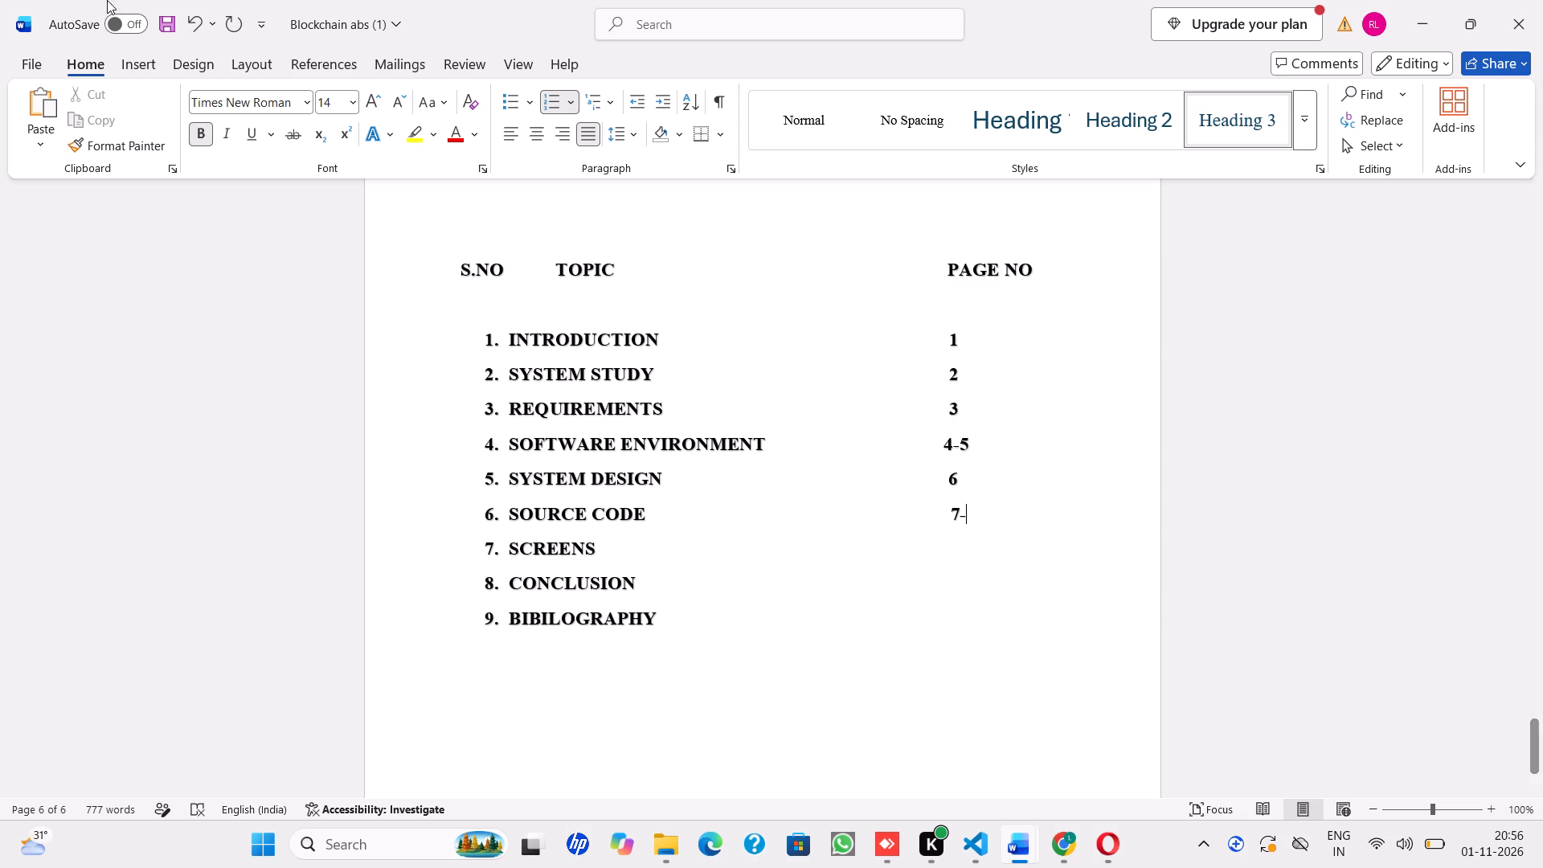
Check the page numbers in project cover page abs's contents list and in the Blockchain report.
left_click(31, 73)
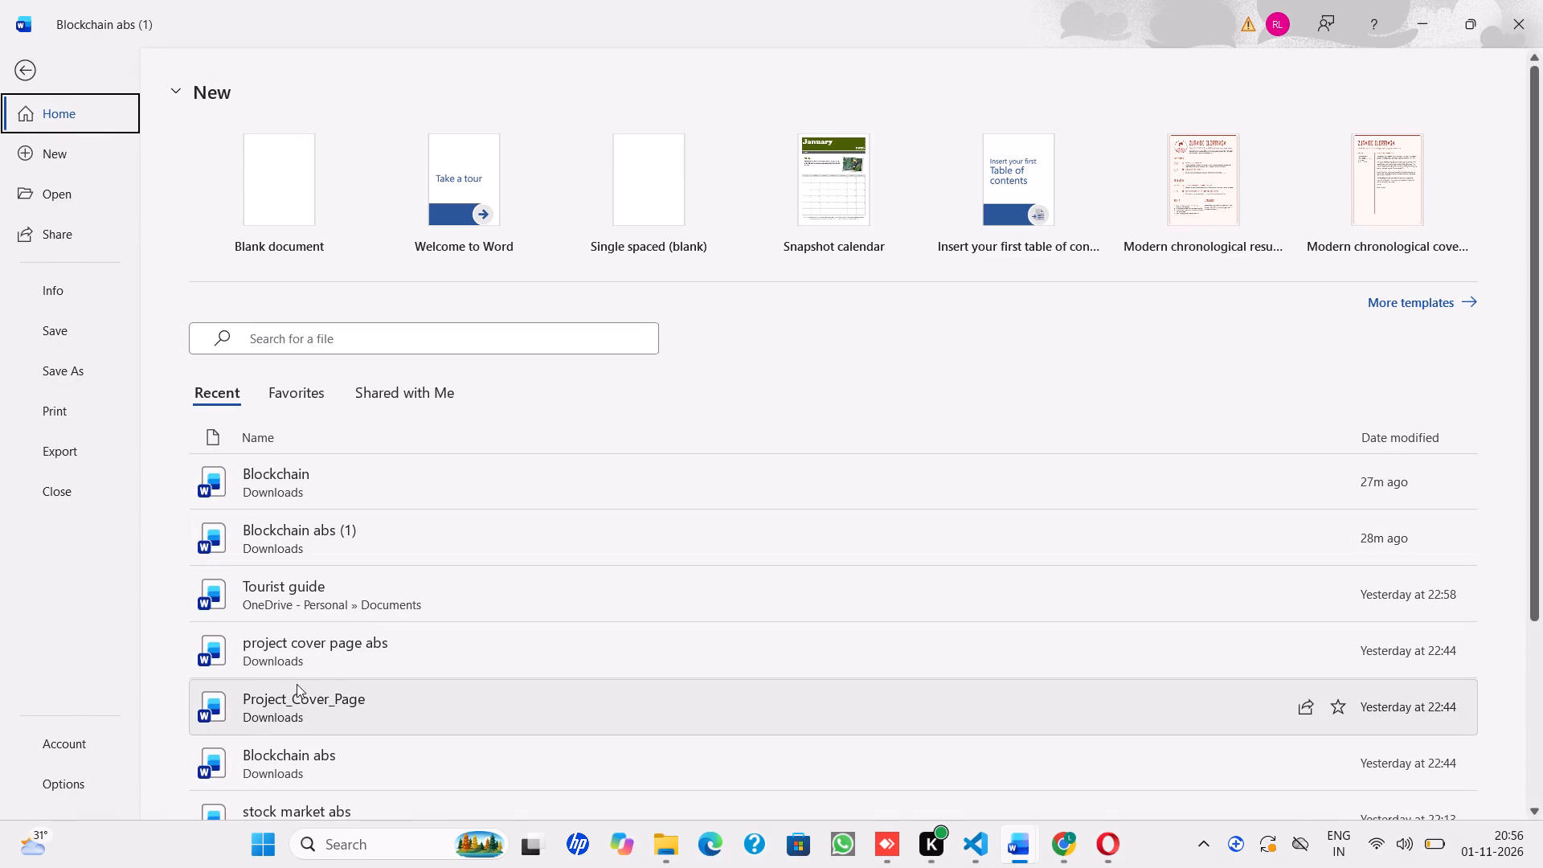
left_click(309, 666)
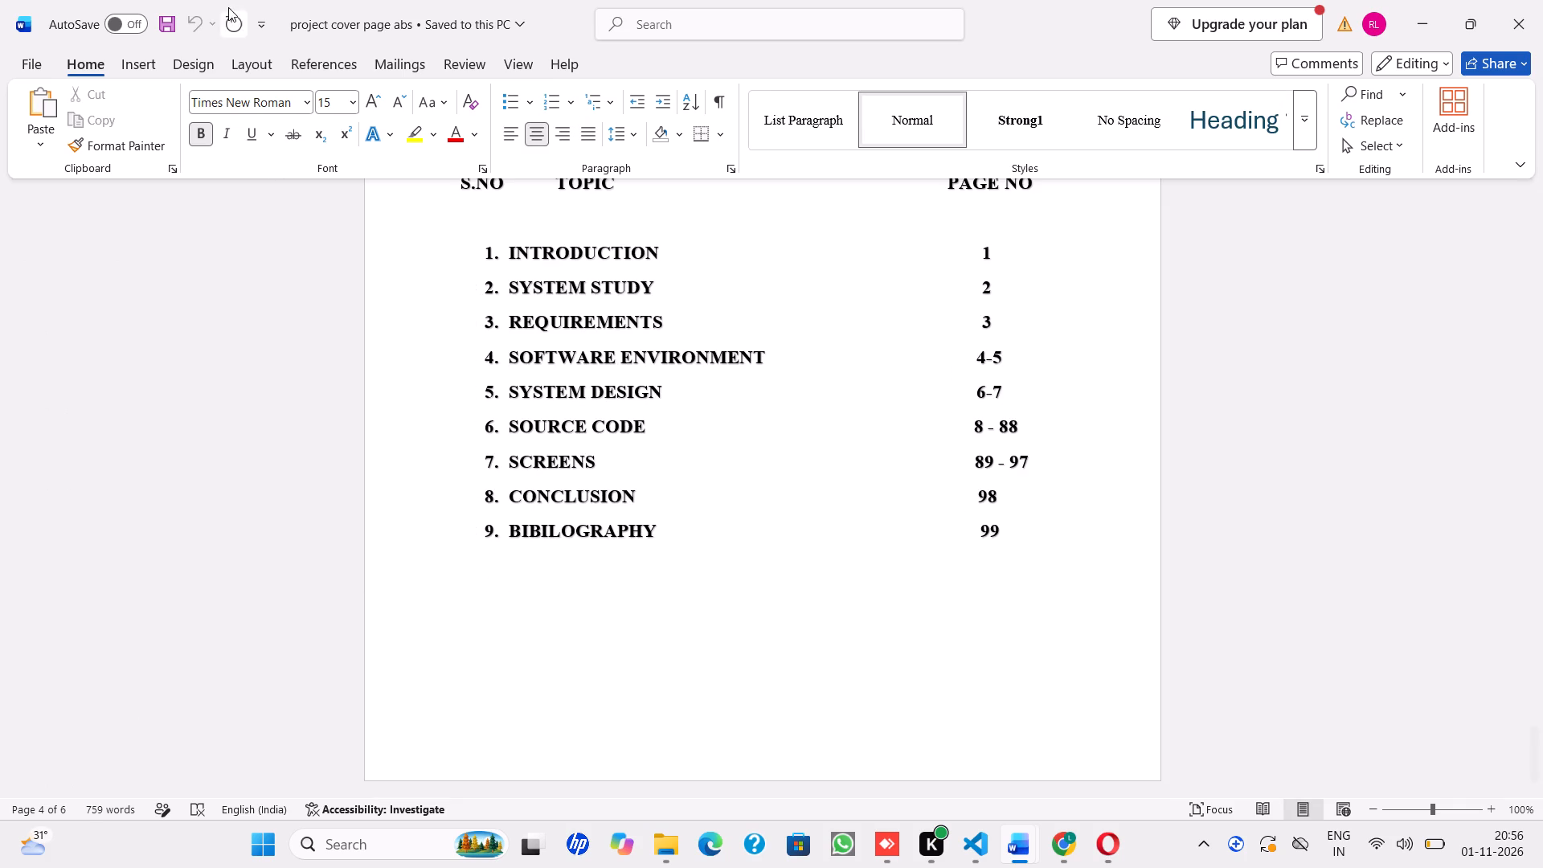
left_click(37, 60)
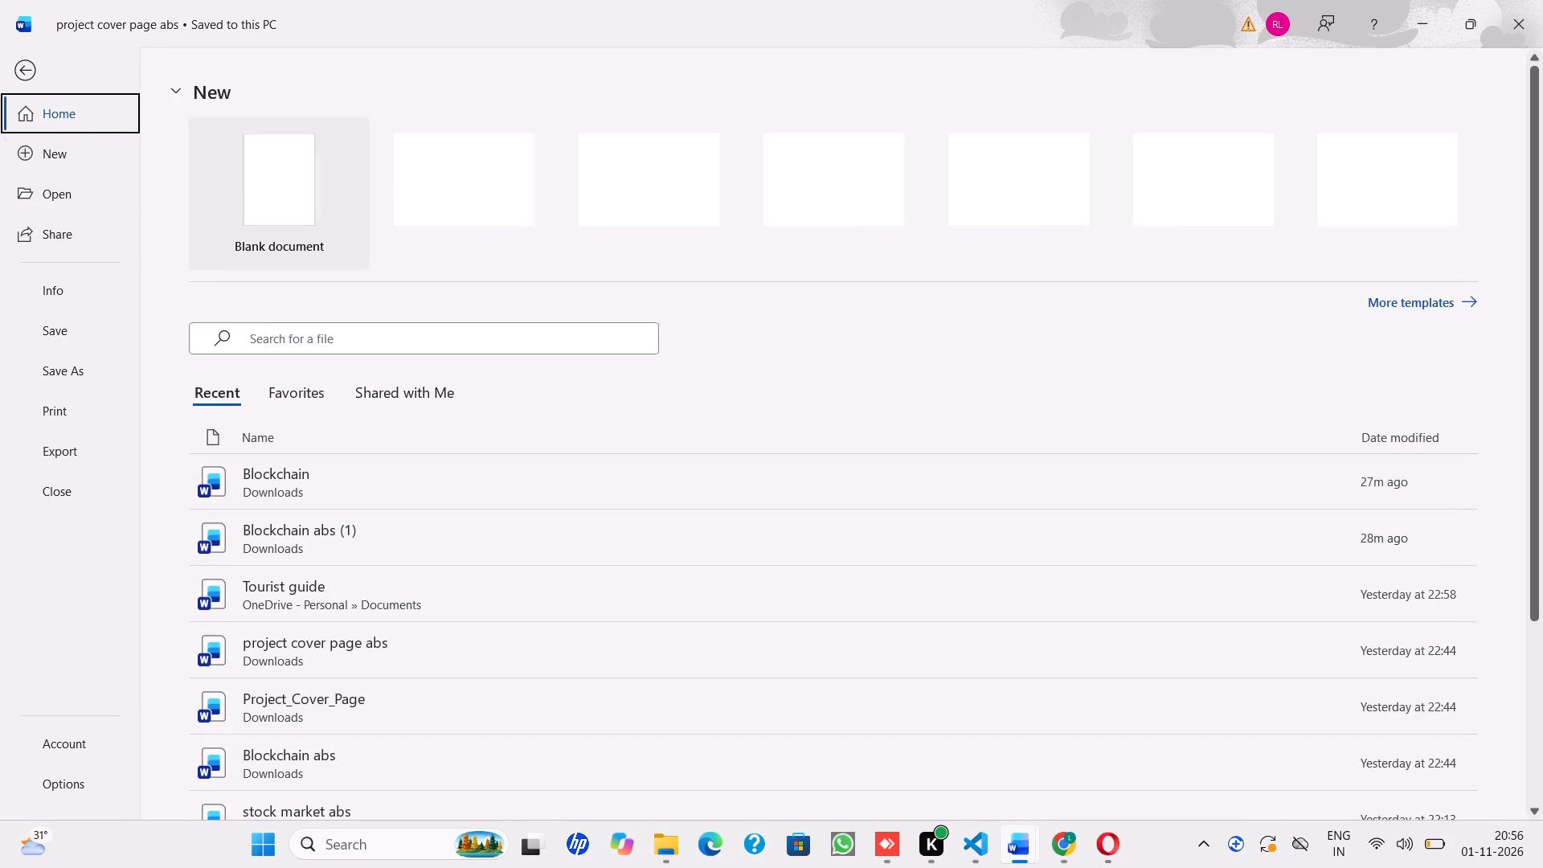
left_click(501, 503)
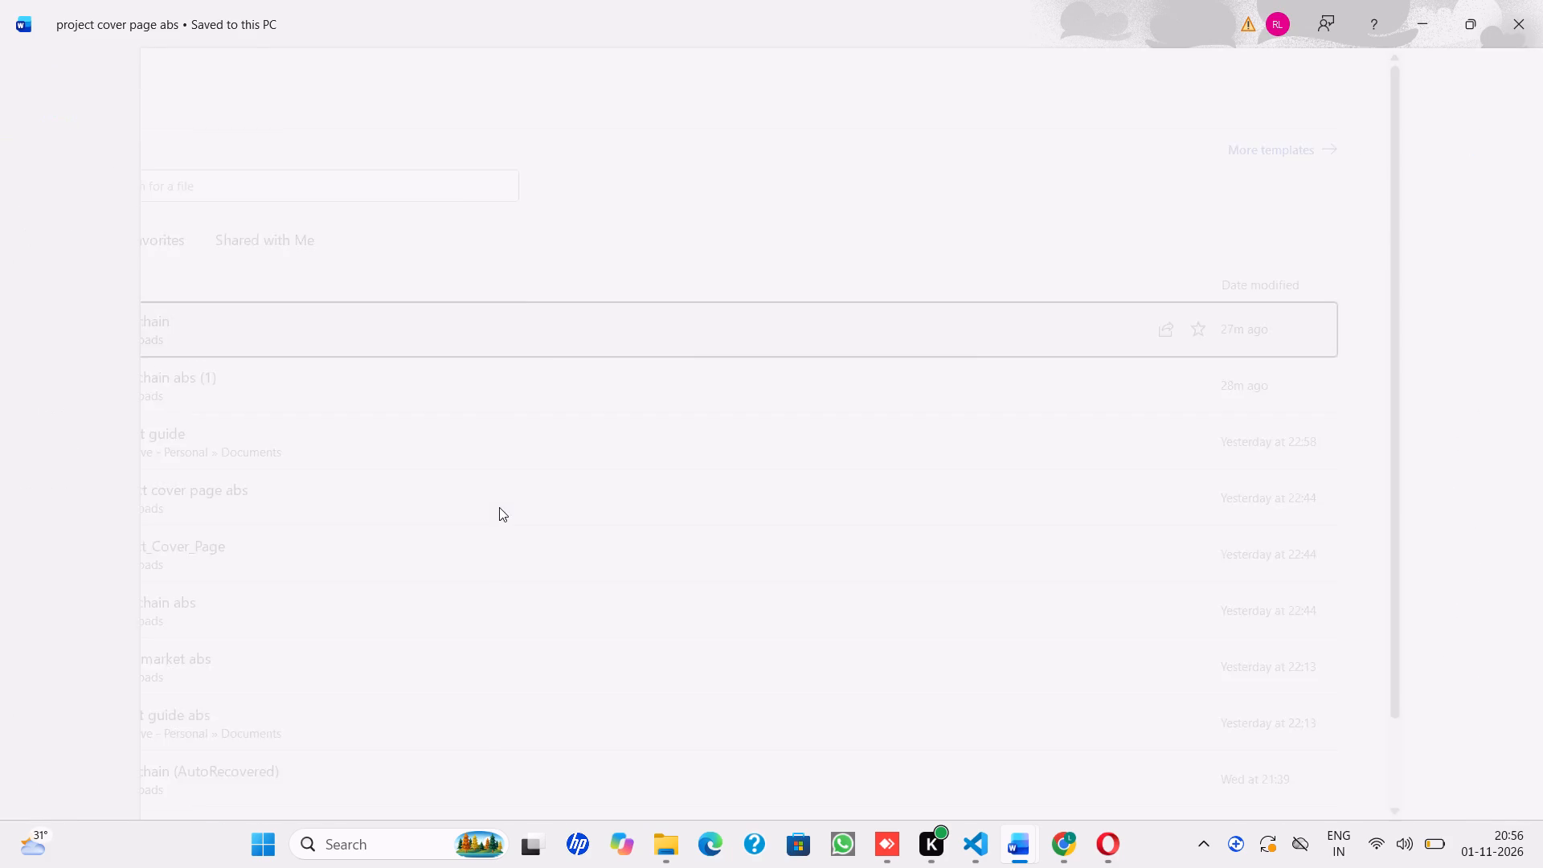
Return to the document Blockchain abs (1) and extend SYSTEM DESIGN's page number to the range 6 -7.
left_click(19, 60)
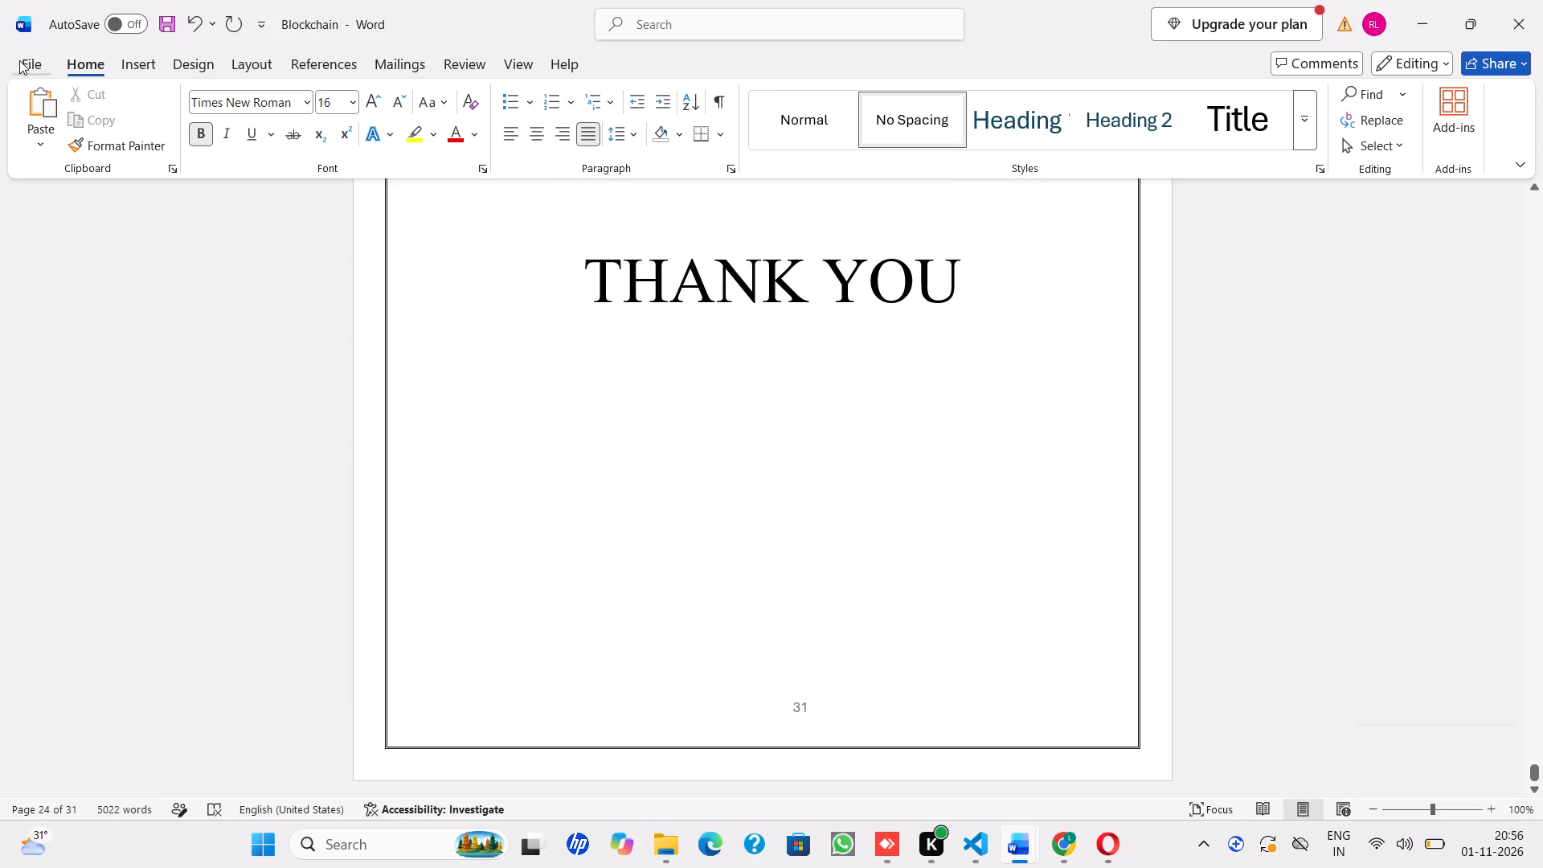
left_click(294, 534)
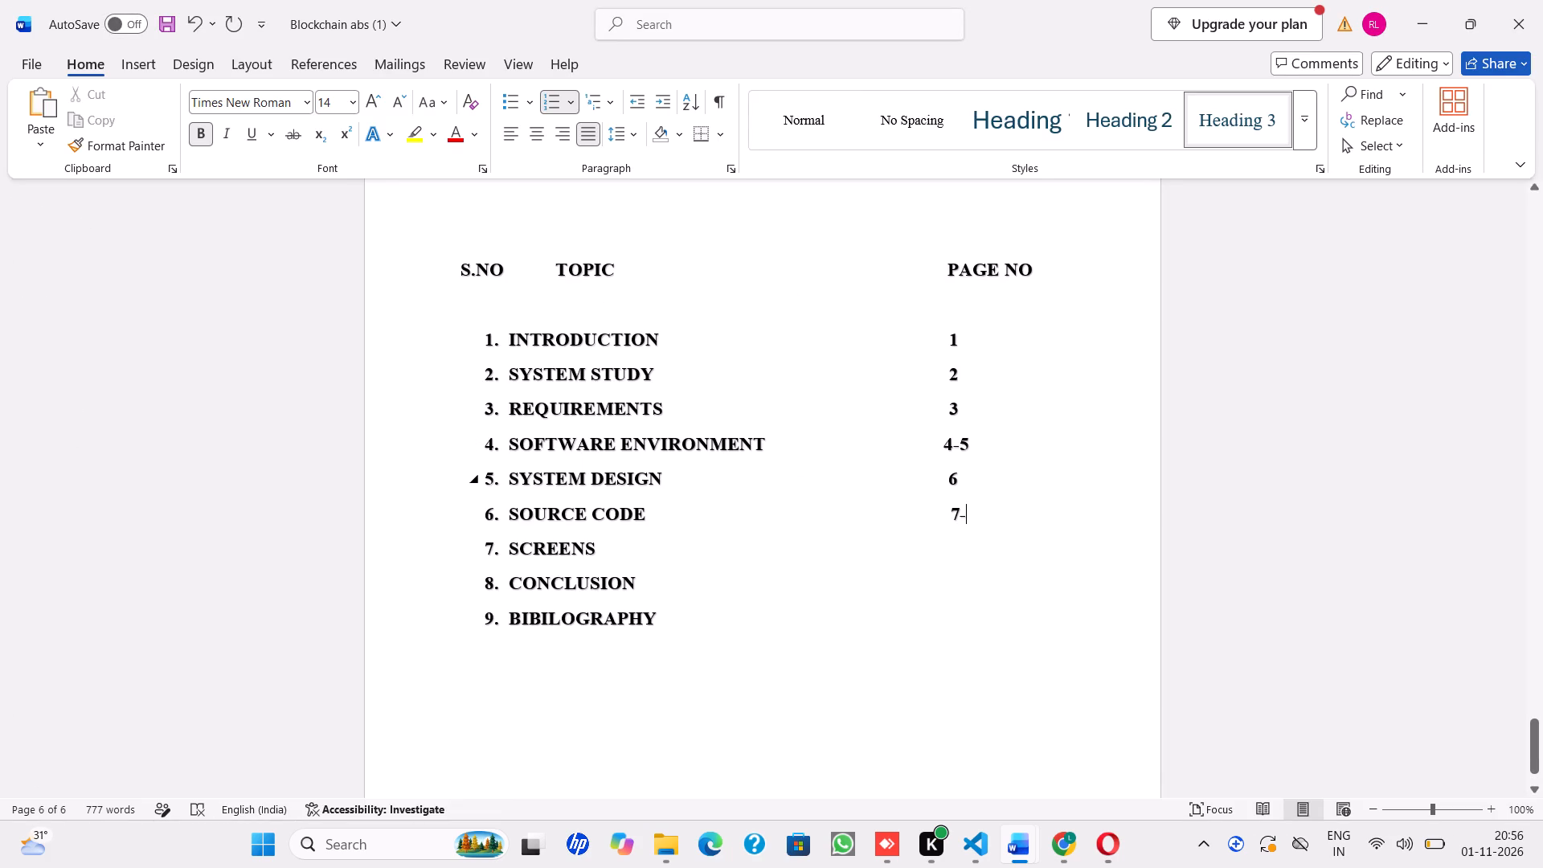
left_click(969, 481)
key("BackSpace")
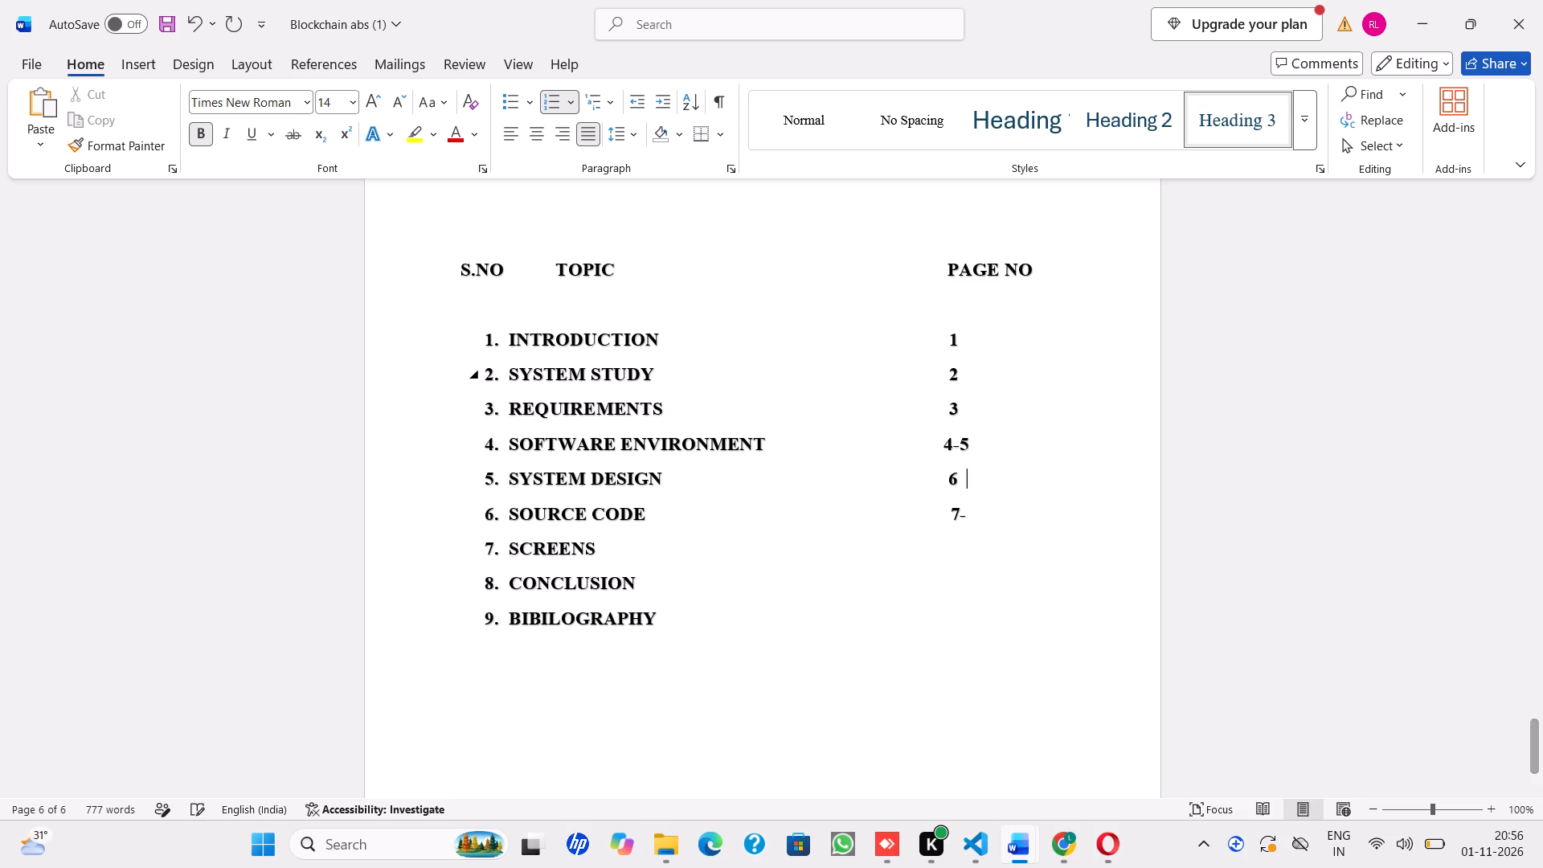
key("BackSpace")
key("minus")
key("7")
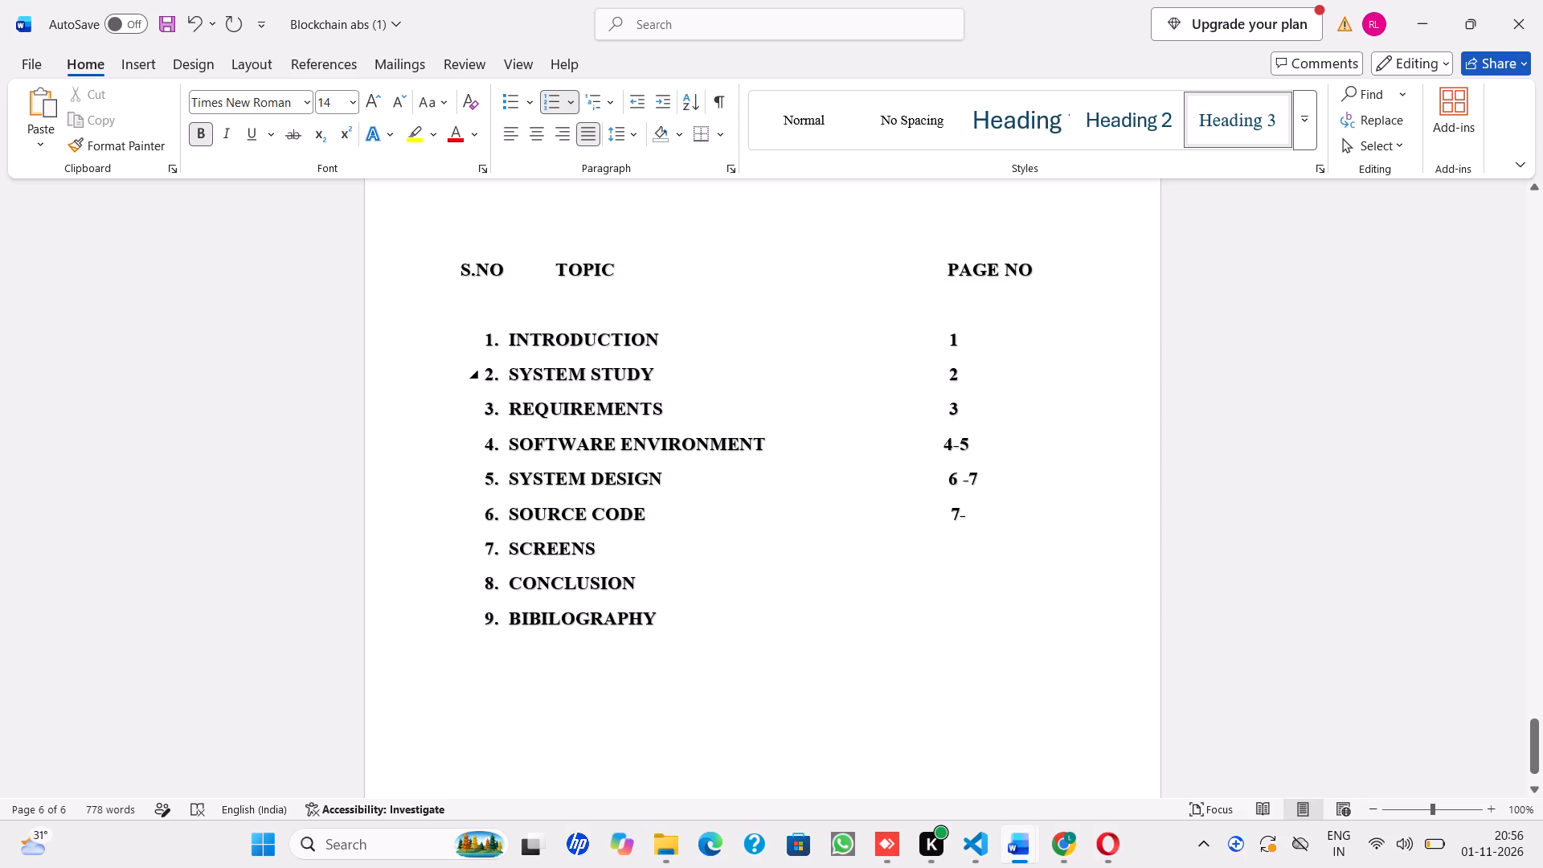
Replace SOURCE CODE's page entry in the contents list with the range 8-24.
left_click(969, 517)
key("BackSpace")
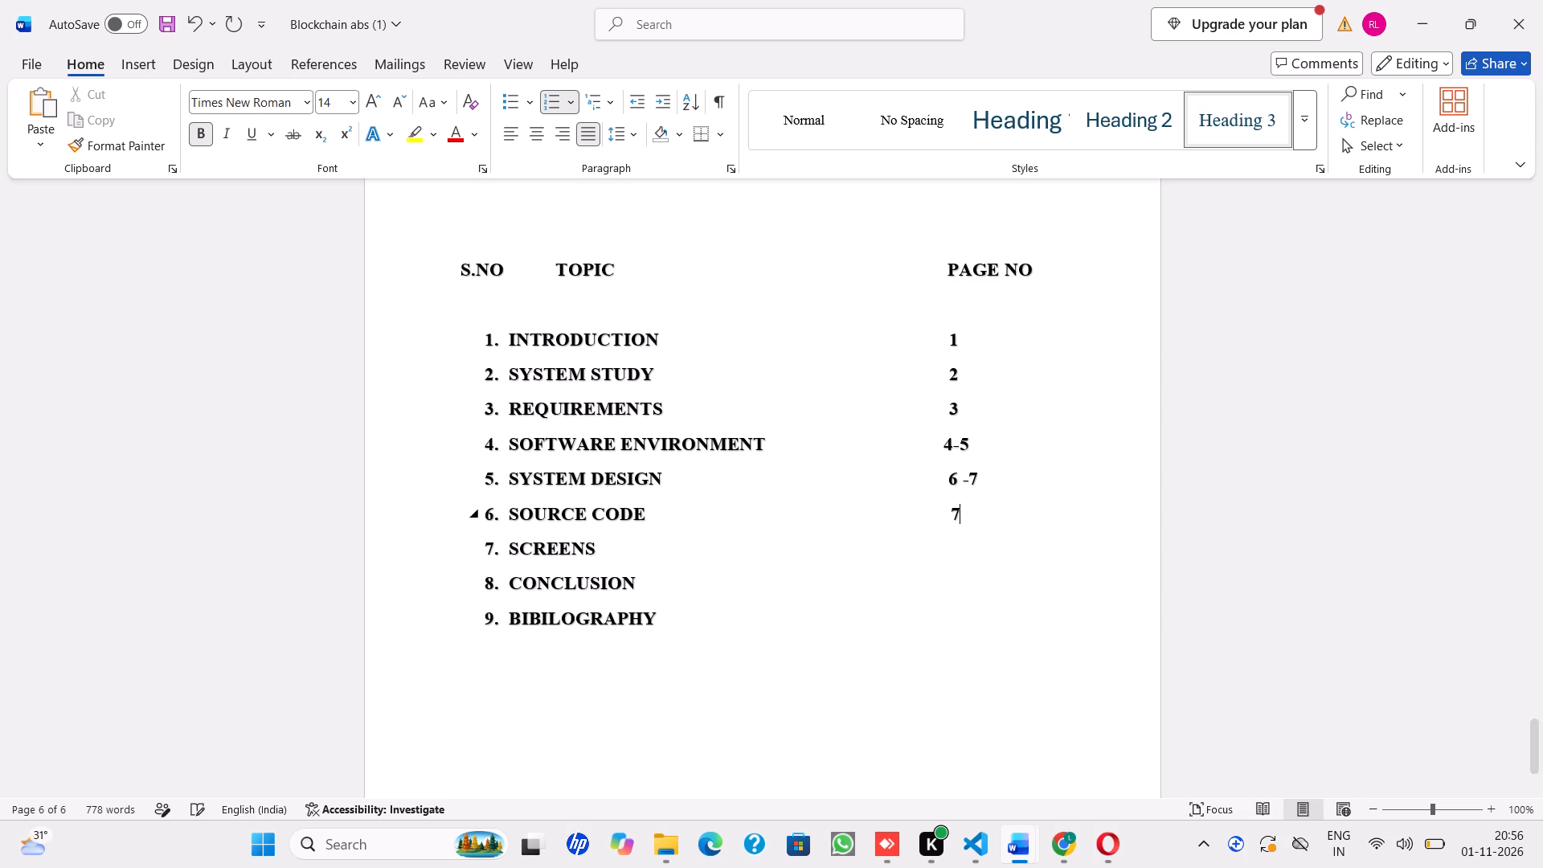
key("BackSpace")
type("8-")
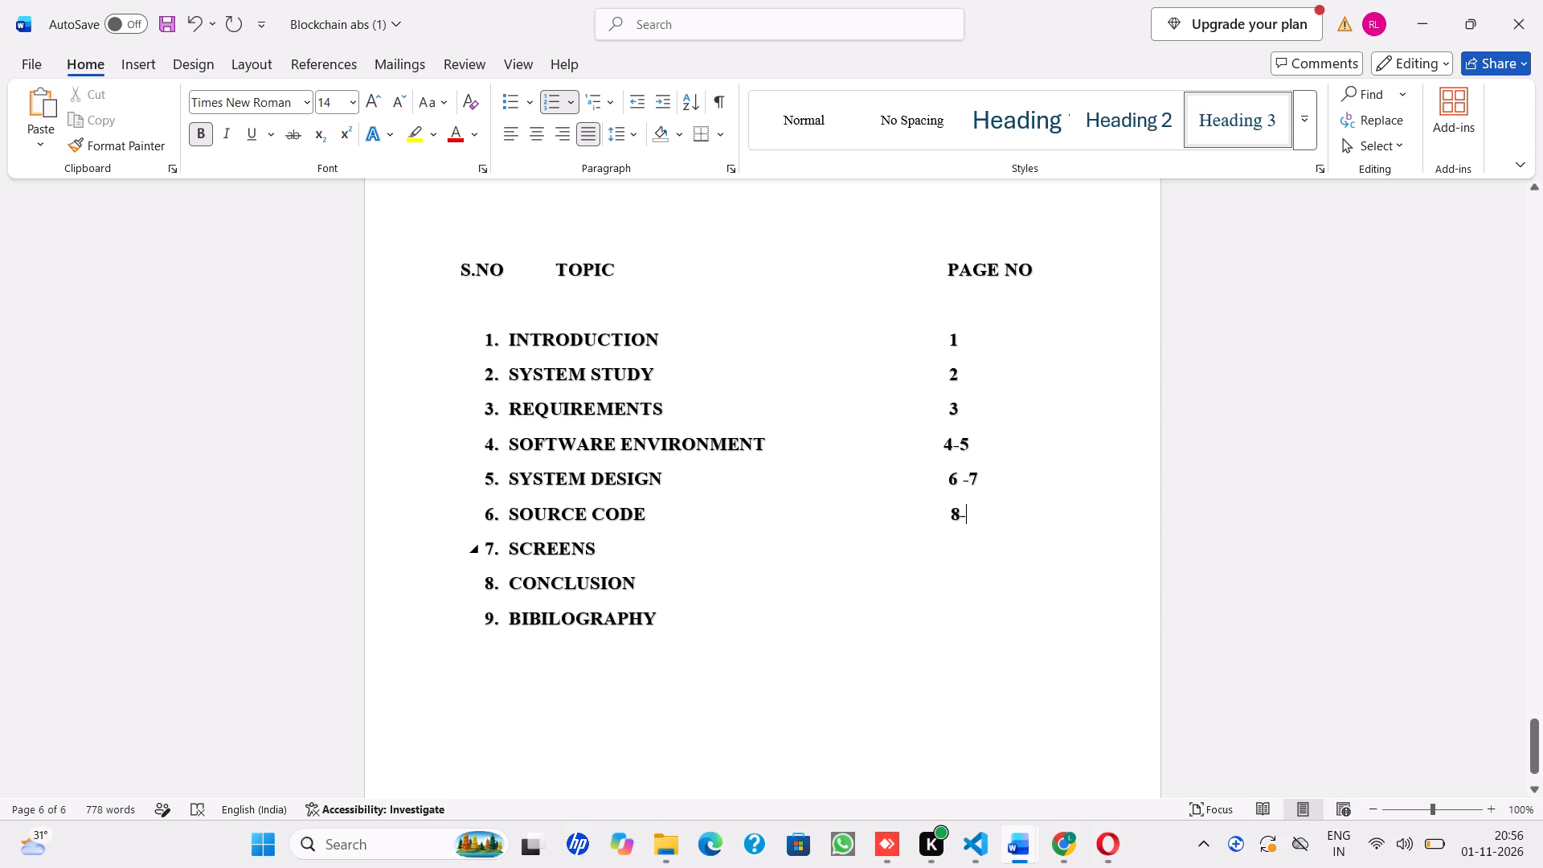
type("24")
key("Left")
Remove one extra leading space before the SOURCE CODE and SYSTEM DESIGN page ranges to align them in the page number column.
key("Left")
key("Left")
key("Left")
key("BackSpace")
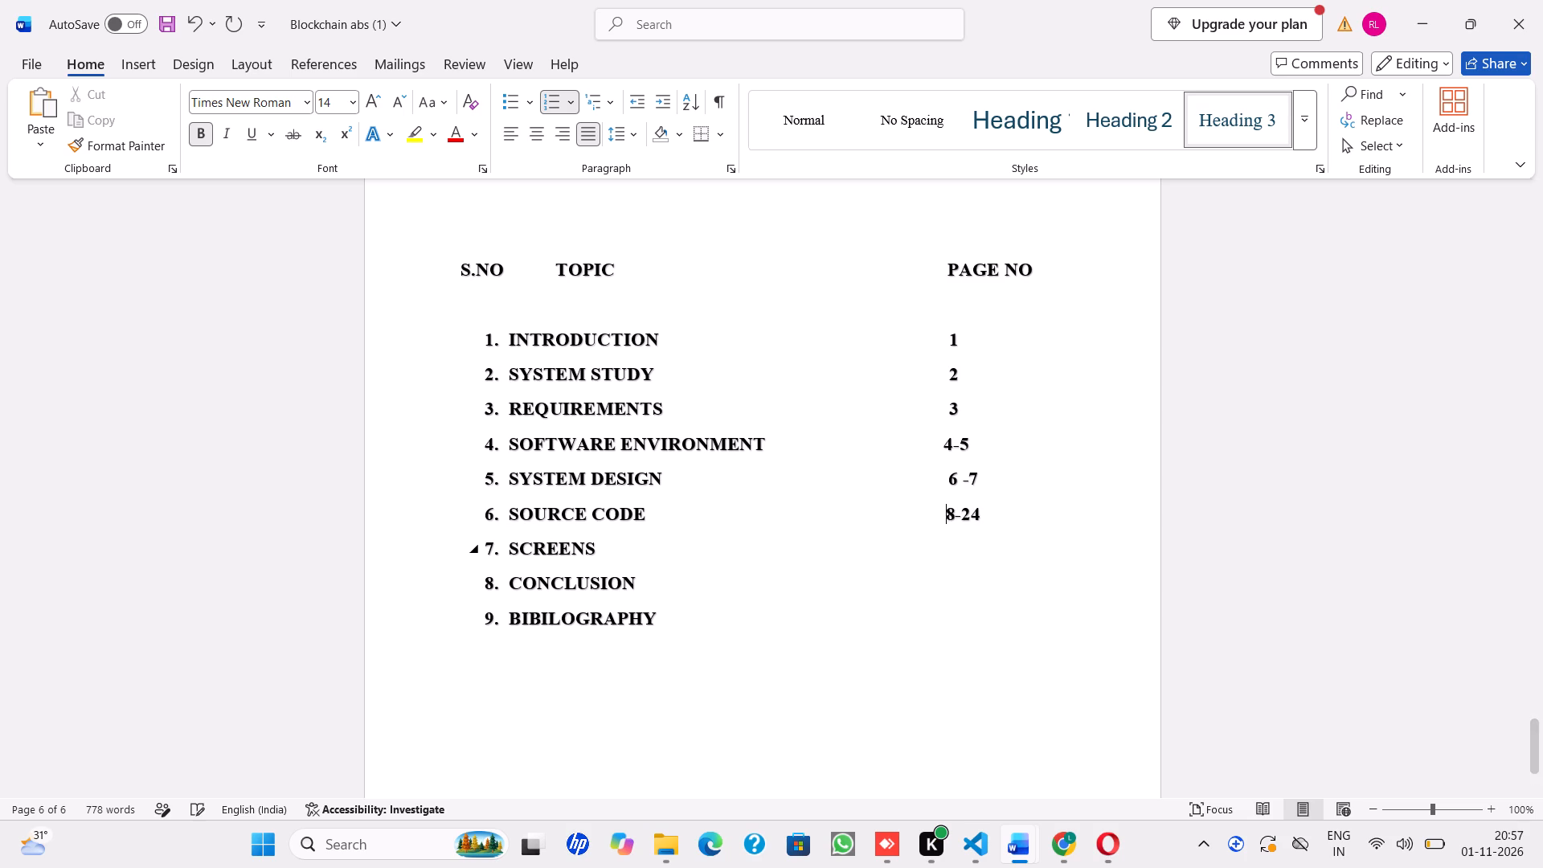
key("Up")
key("BackSpace")
Enter the page range 25-28 for SCREENS in the contents list.
key("Down")
key("Down")
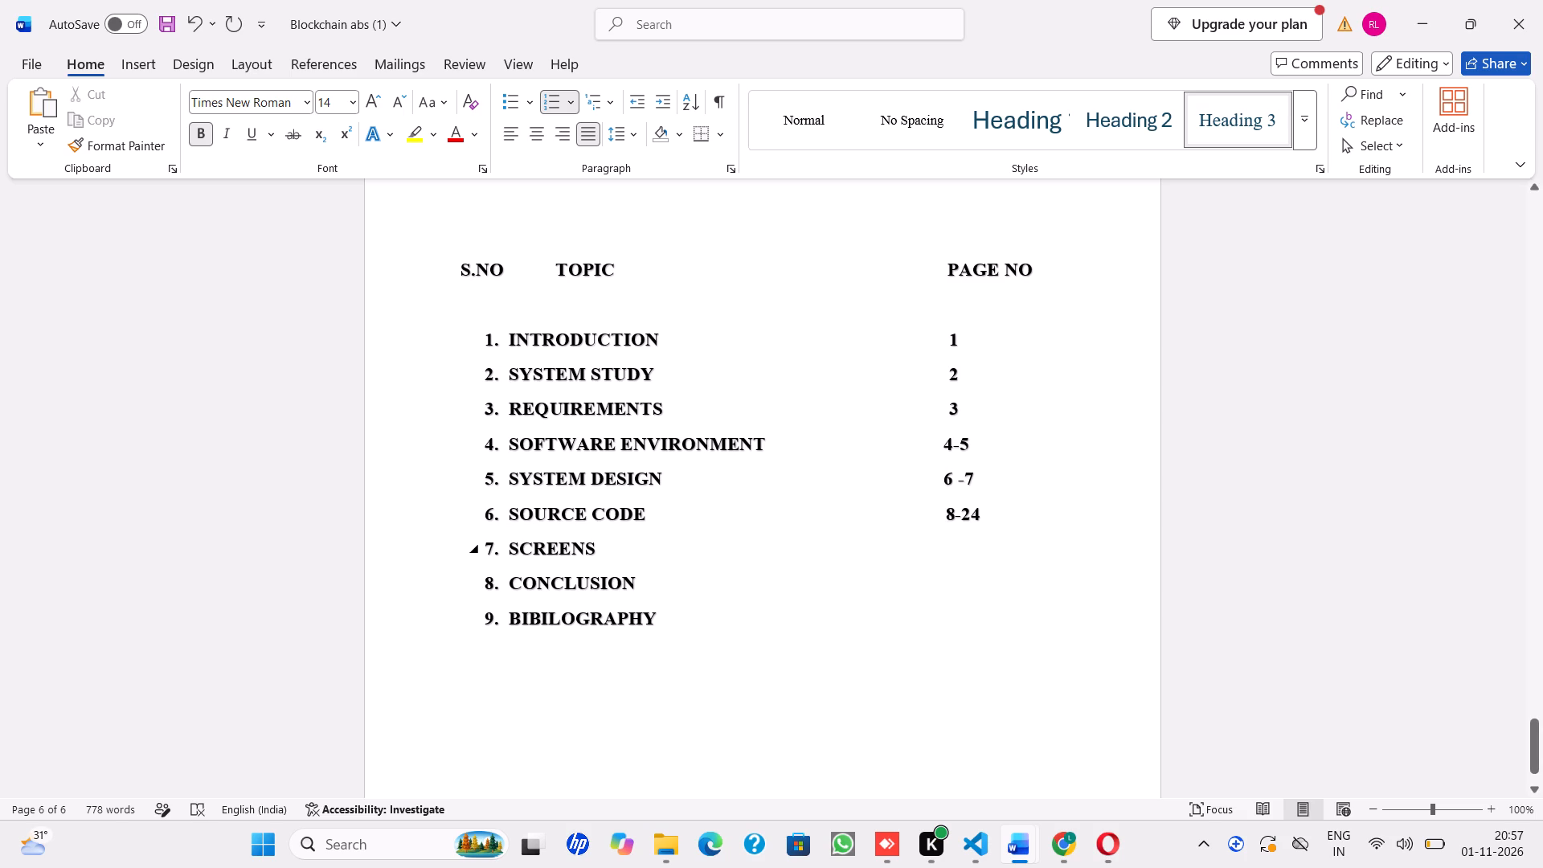
key("2")
type("5-")
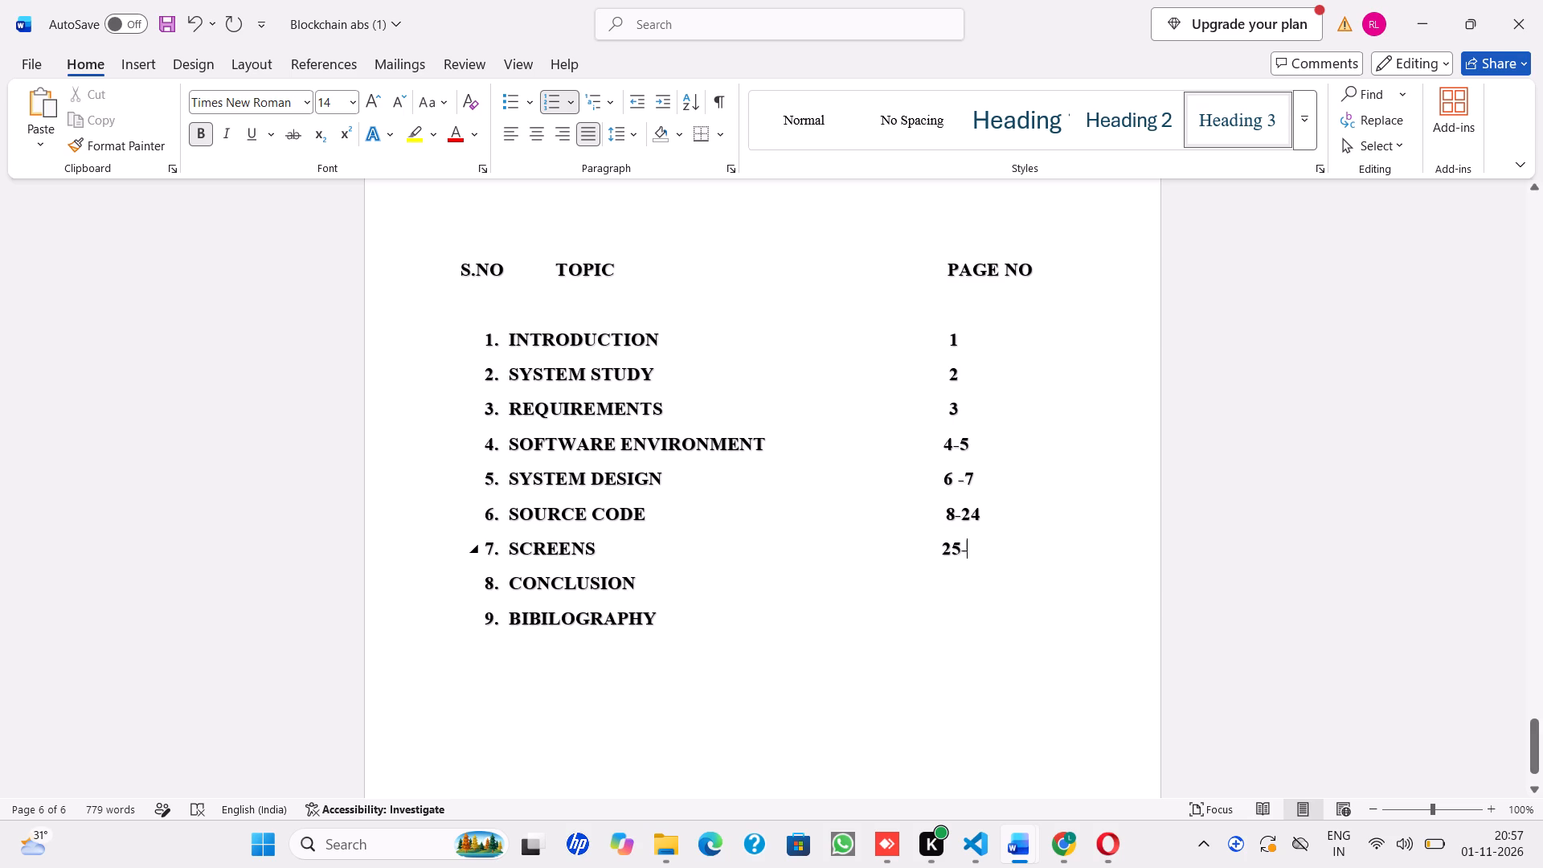
key("2")
key("8")
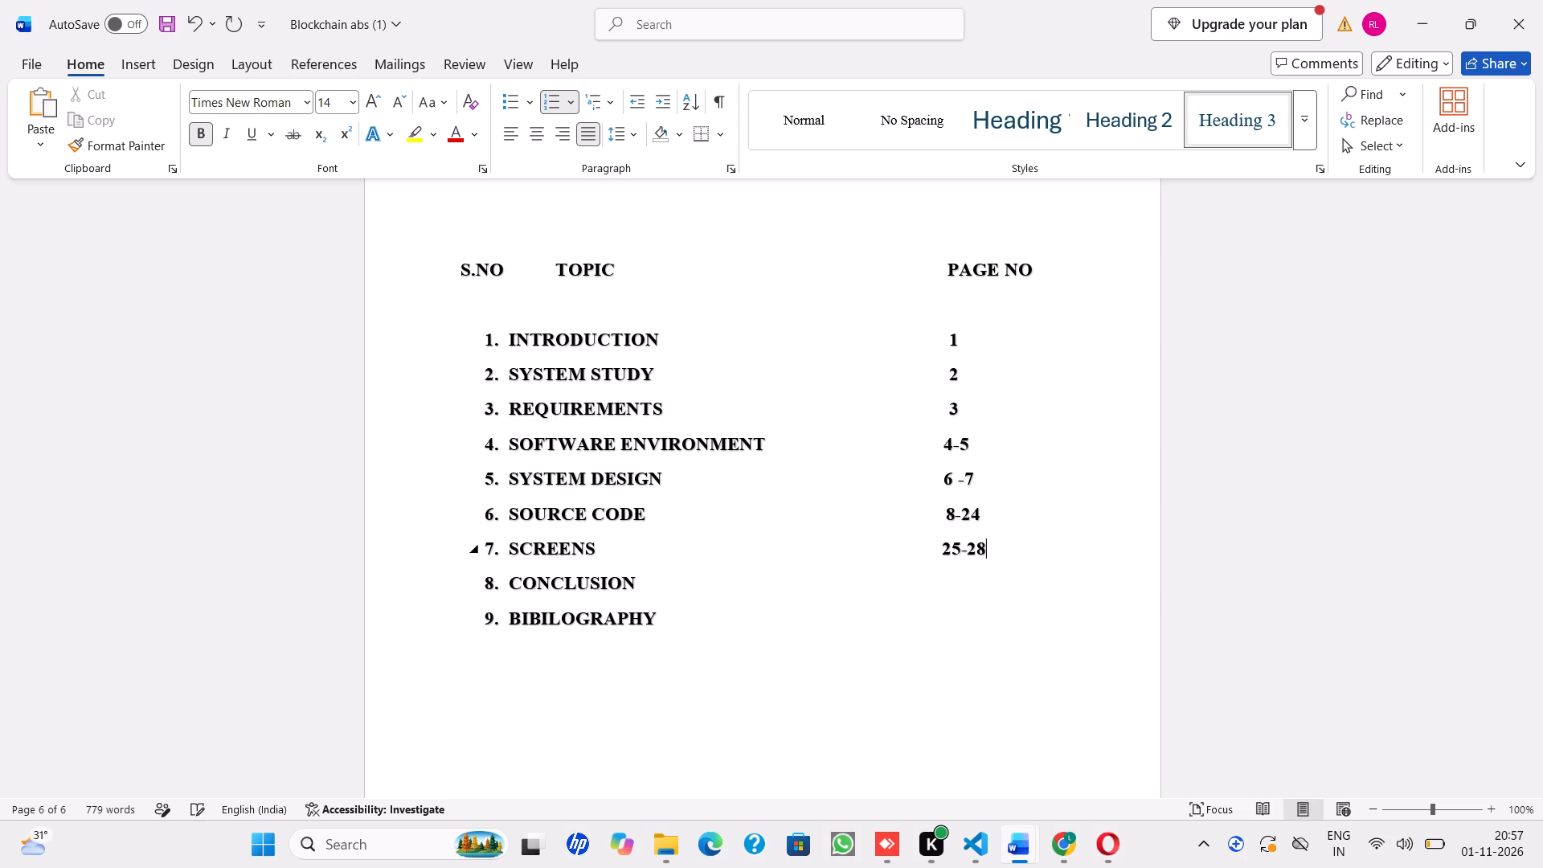
Enter page number 29 for CONCLUSION in the contents list, adjusting the spacing before it.
key("Down")
key("space")
key("space")
key("space")
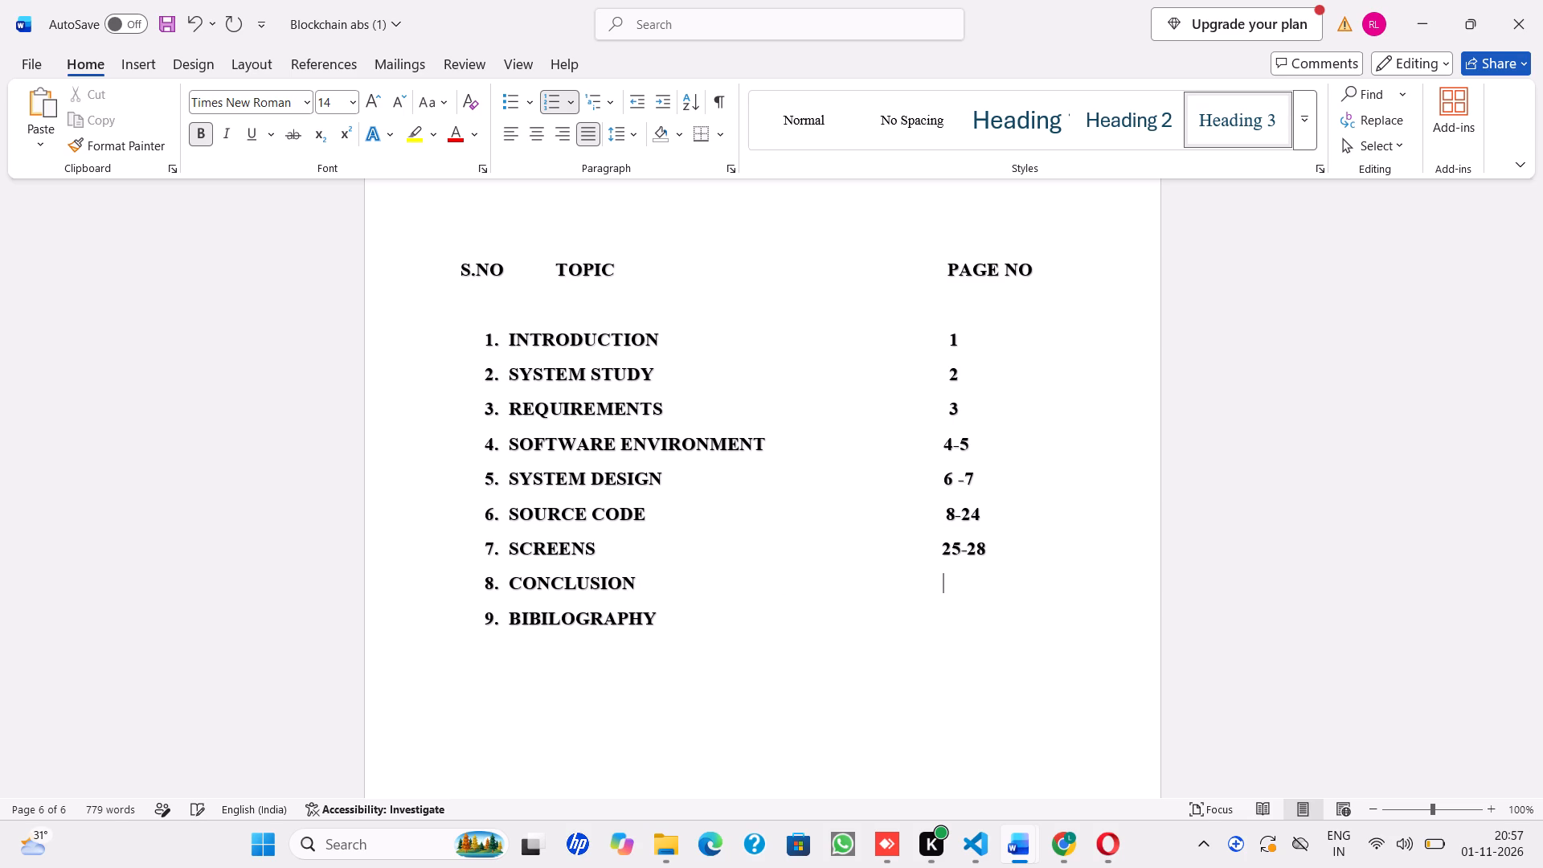
key("BackSpace")
key("BackSpace")
key("BackSpace")
key("BackSpace")
key("BackSpace")
key("BackSpace")
type("29")
Space across the BIBILOGRAPHY line to the page number column and enter 30.
key("Down")
key("space")
key("space")
key("space")
key("space")
key("space")
key("space")
key("space")
key("space")
key("space")
key("space")
key("space")
key("space")
key("space")
key("space")
key("space")
key("space")
key("space")
key("space")
key("space")
key("space")
key("BackSpace")
type("30")
Remove the extra spaces before CONCLUSION's page number to line it up with the entries around it.
key("Up")
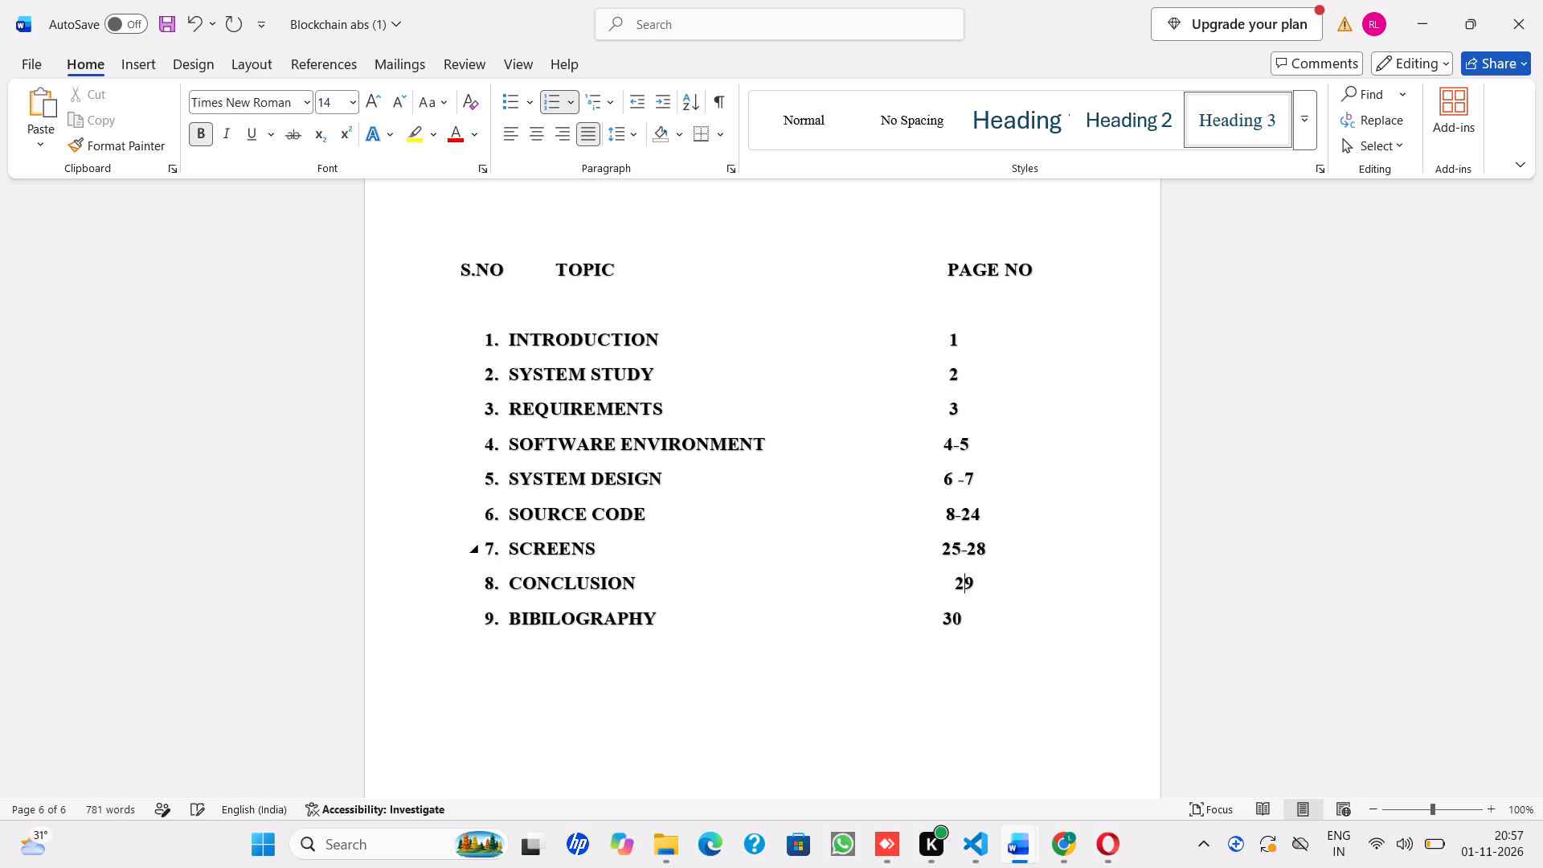
key("Left")
key("BackSpace")
key("BackSpace")
key("BackSpace")
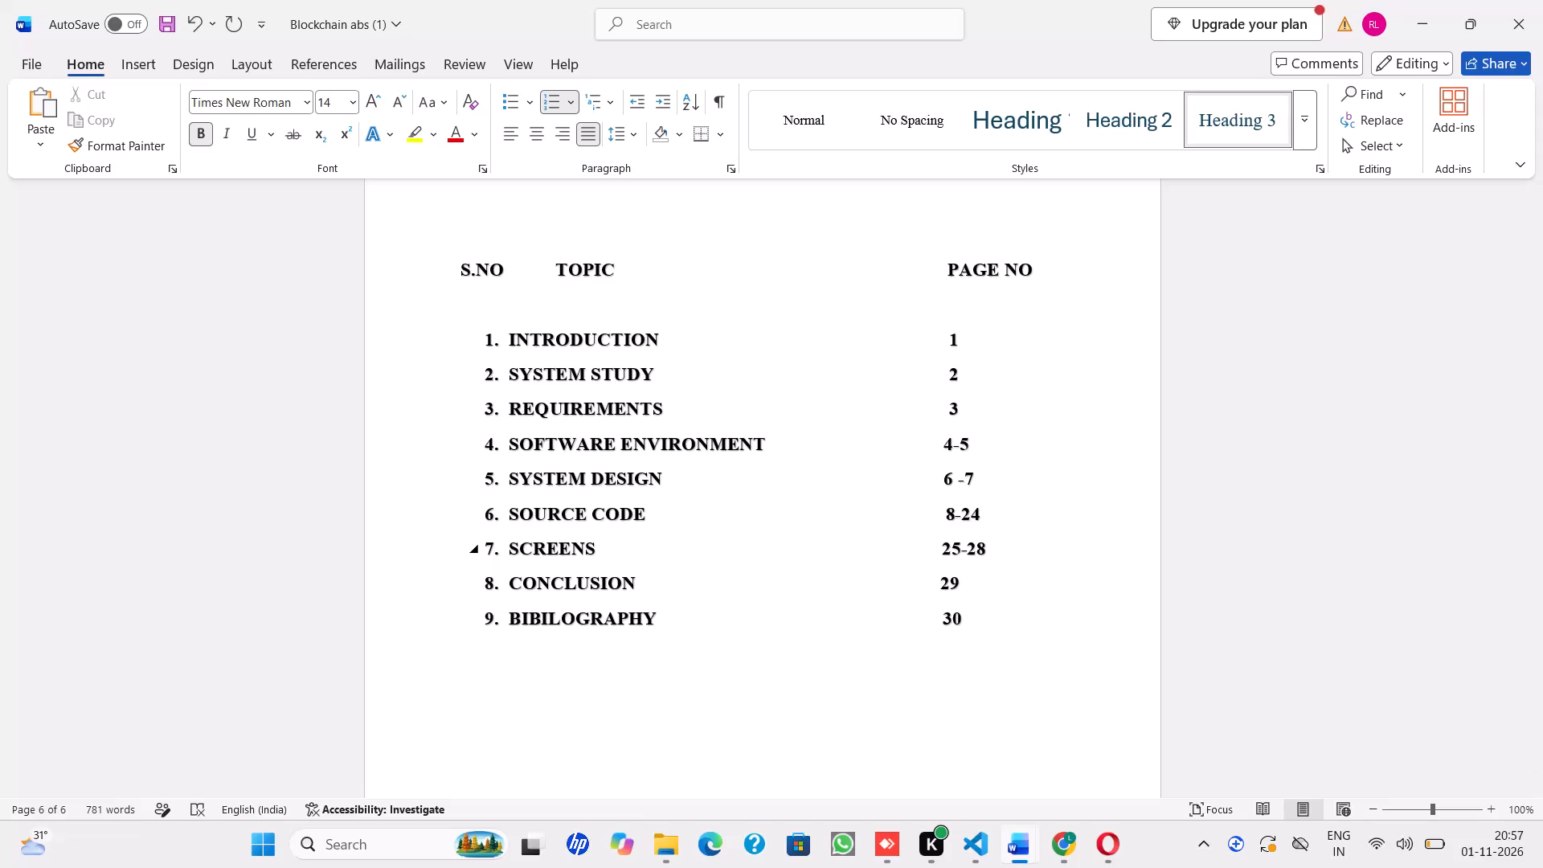
Apply a ½ pt double-line box page border to the ABSTRACT page, limited to this section.
scroll(1358, 354, "down", 8)
scroll(1358, 353, "up", 14)
scroll(1352, 356, "up", 8)
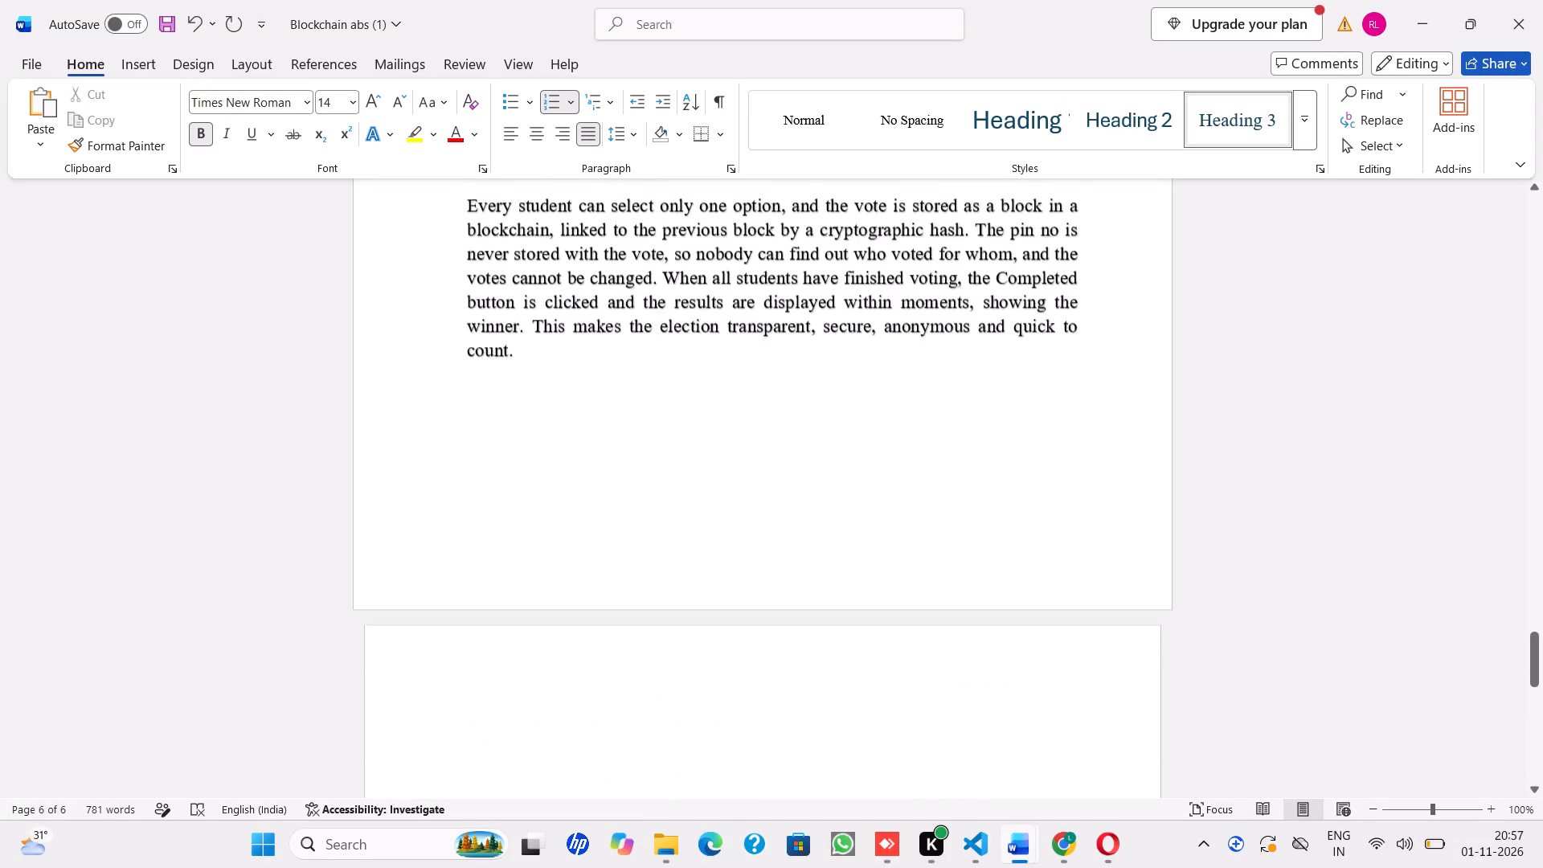
scroll(1351, 358, "up", 20)
scroll(1351, 357, "down", 7)
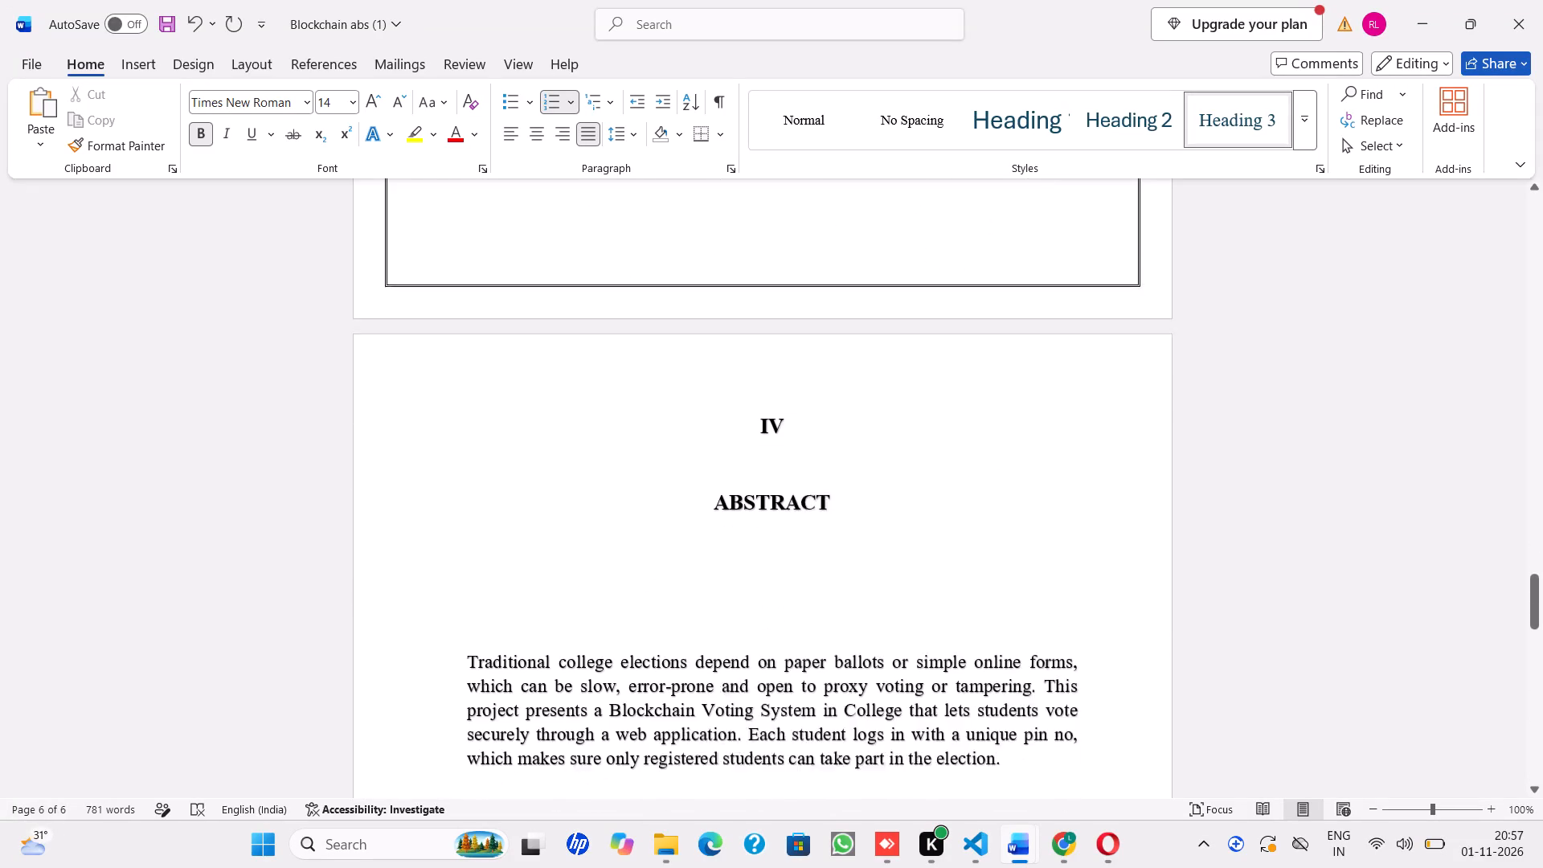
left_click(1099, 436)
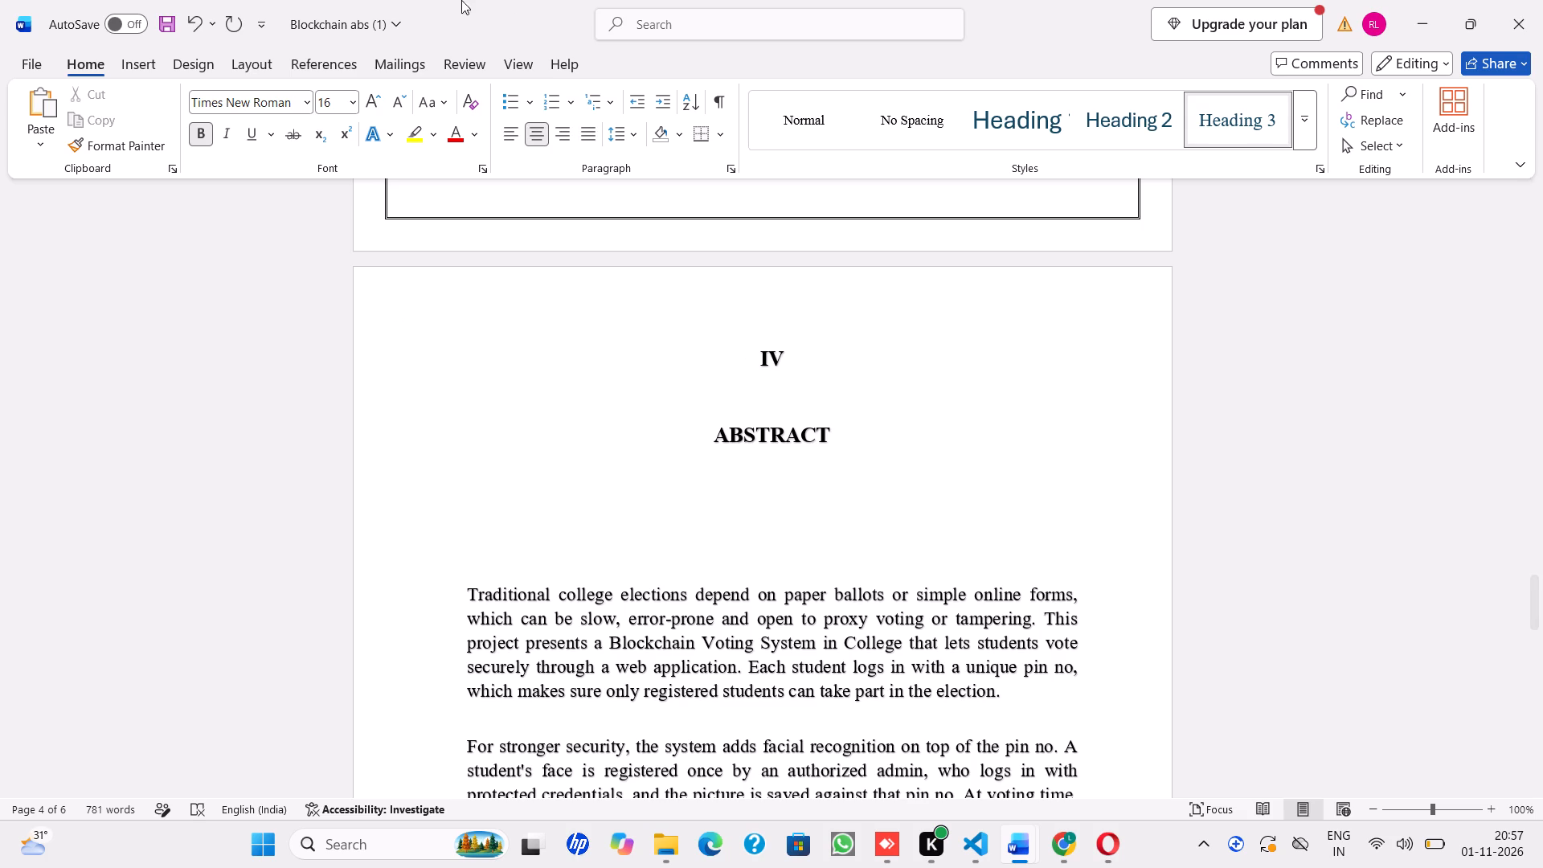
left_click(162, 58)
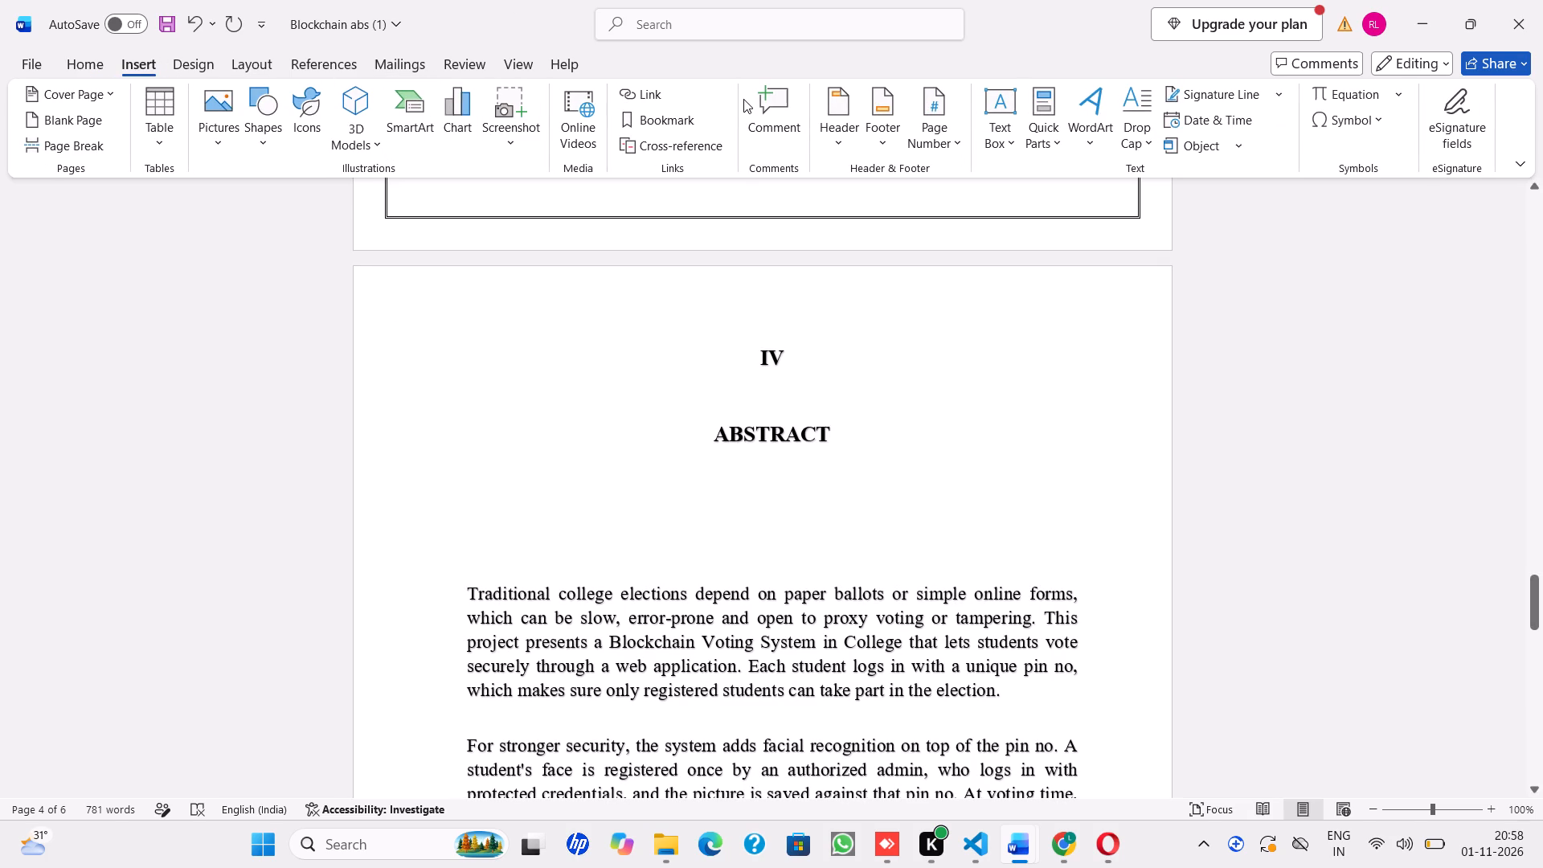
left_click(209, 63)
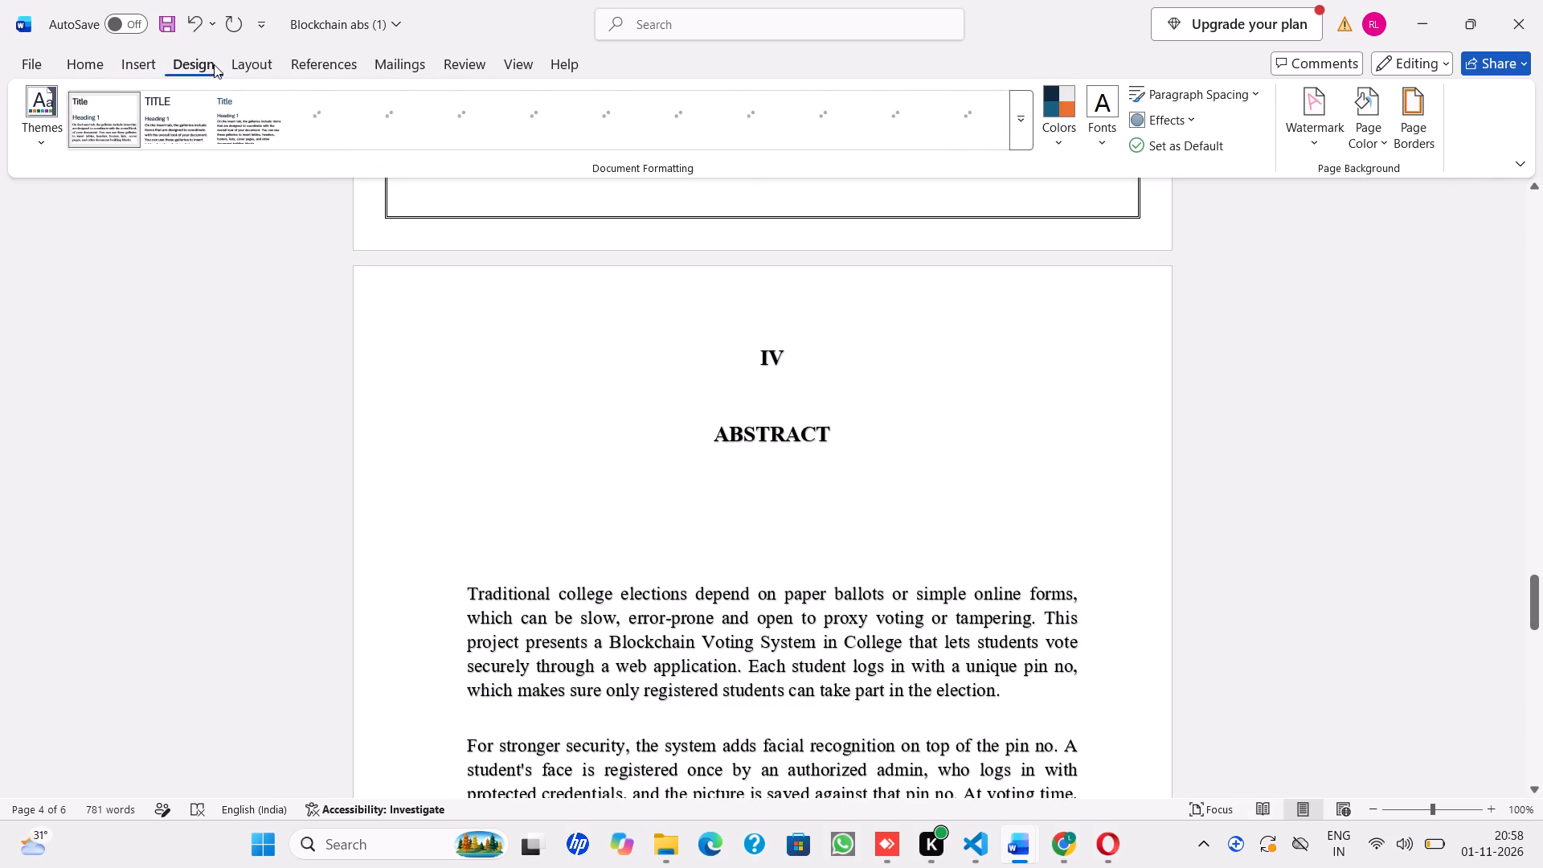
left_click(1414, 148)
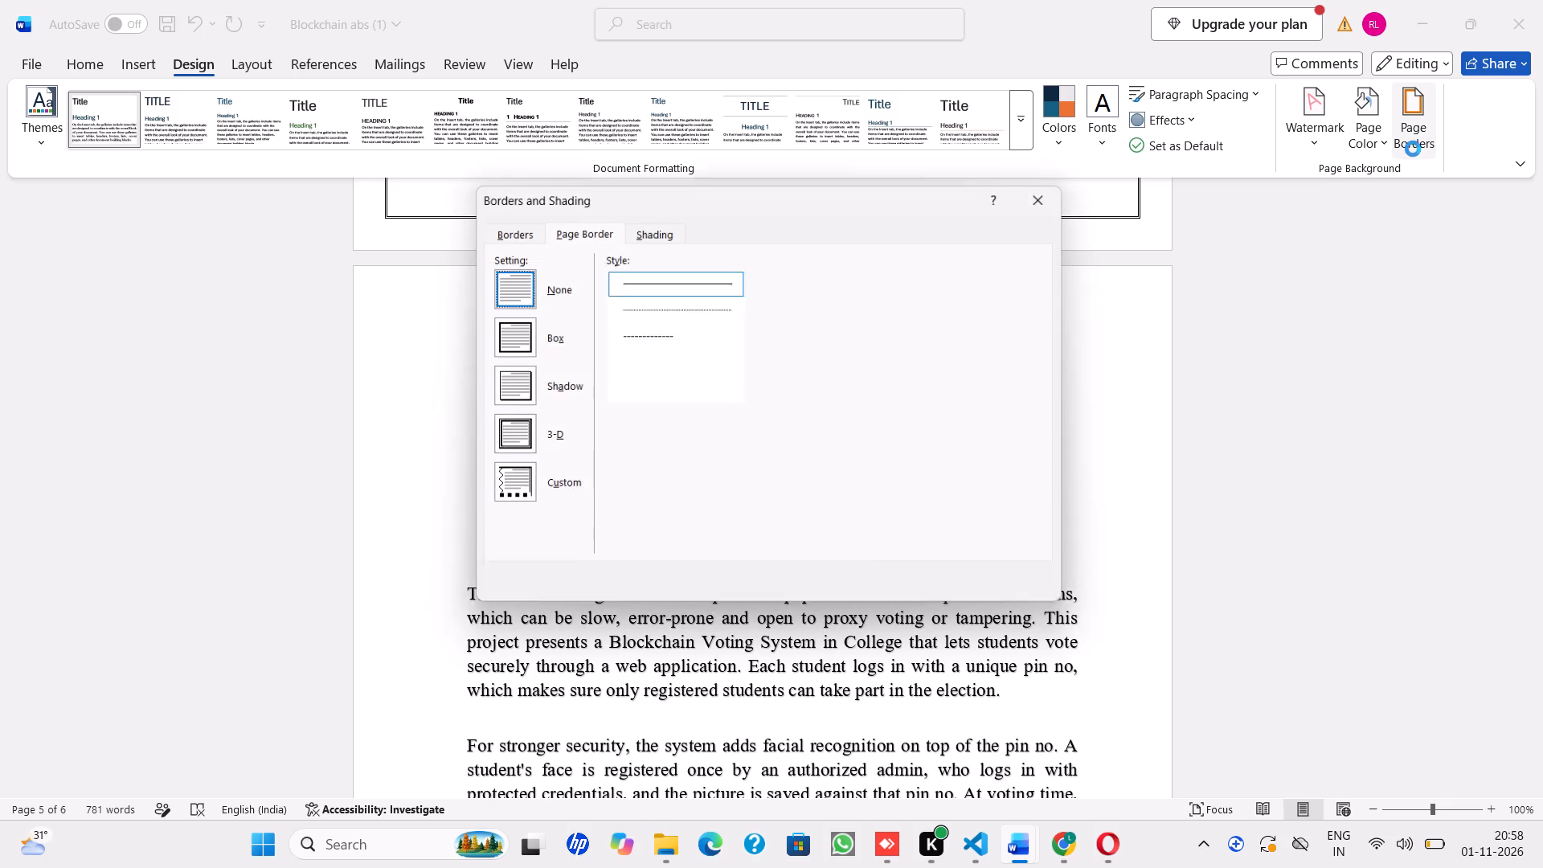
left_click(493, 342)
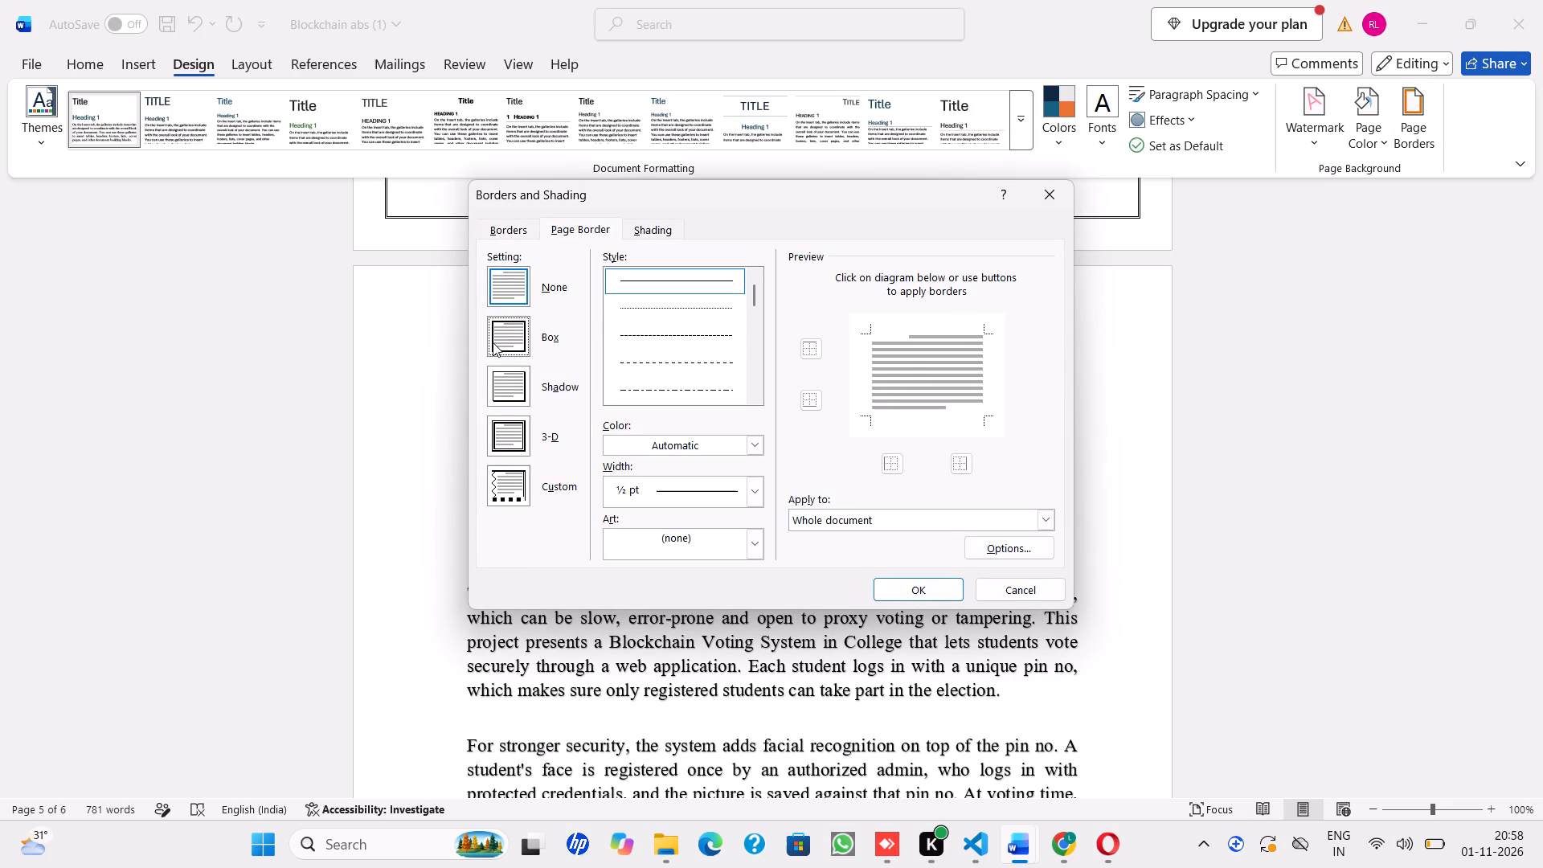
triple_click(754, 395)
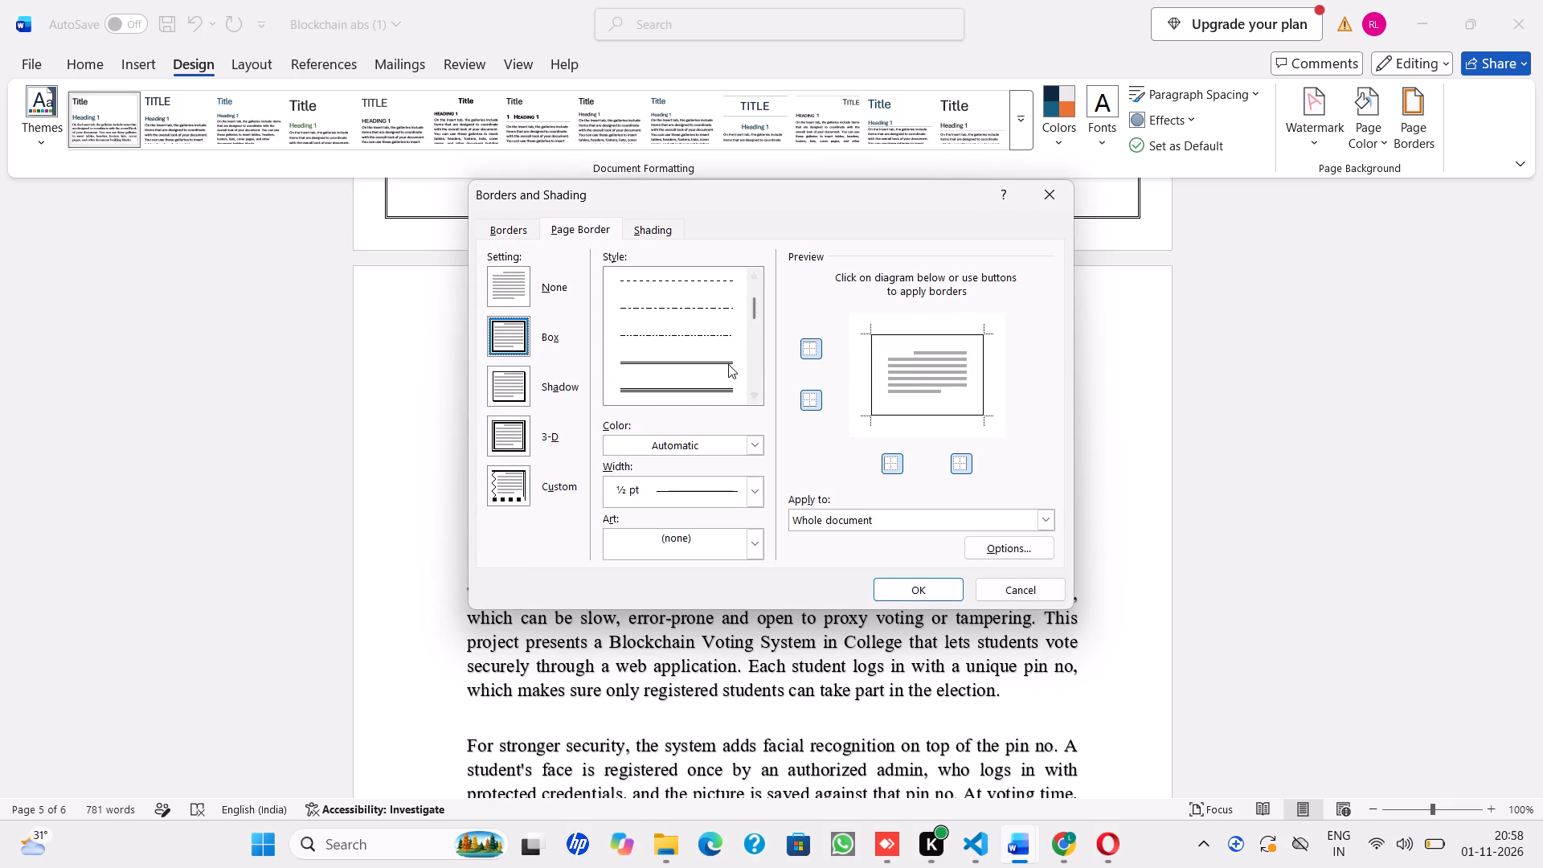
left_click(725, 354)
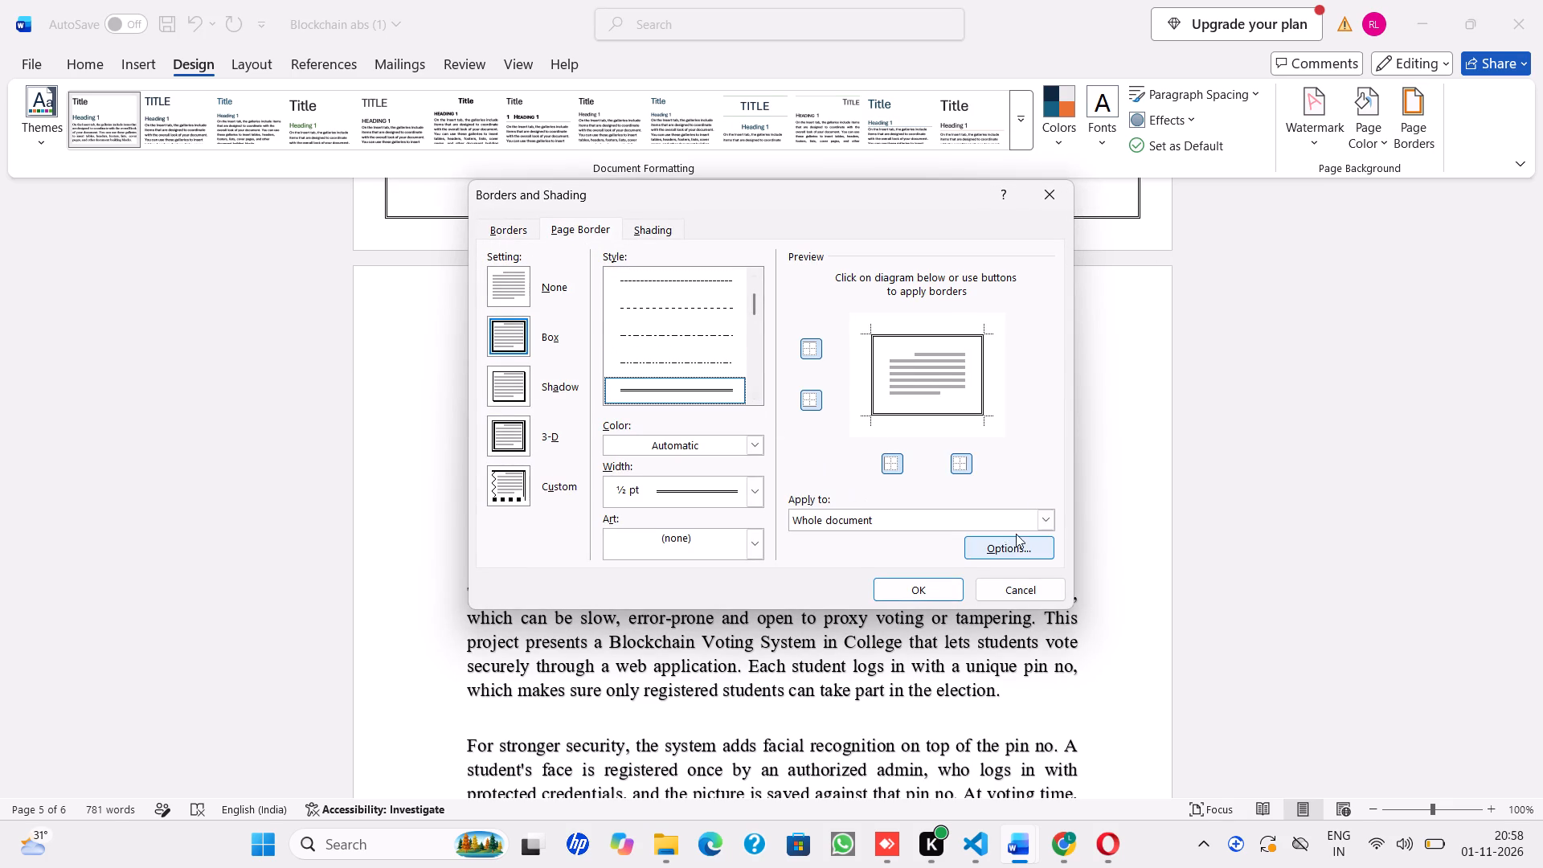
left_click(1042, 518)
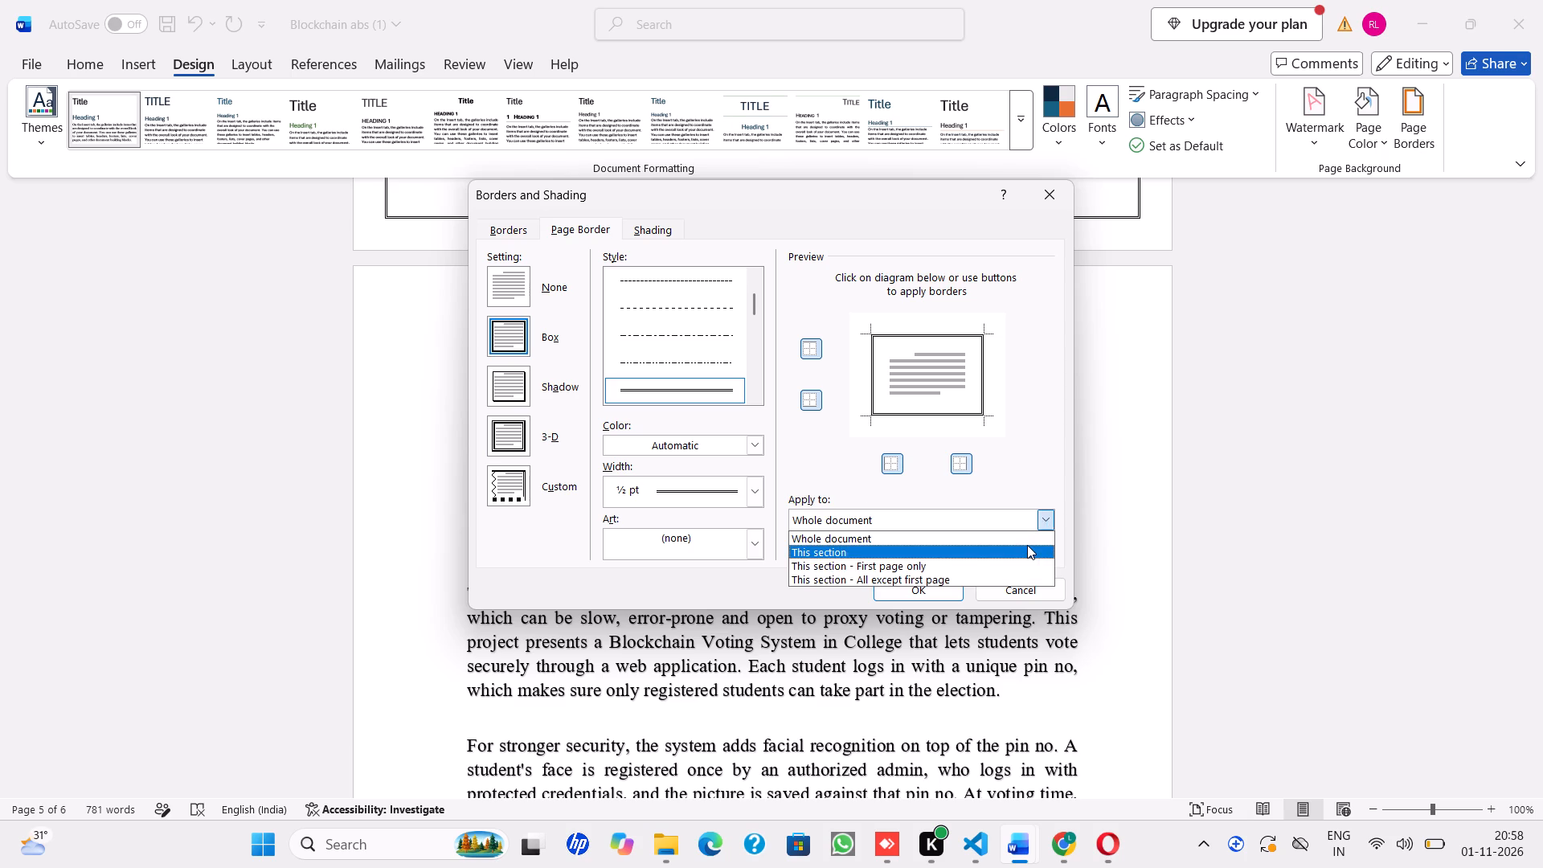
left_click(1027, 546)
left_click(923, 580)
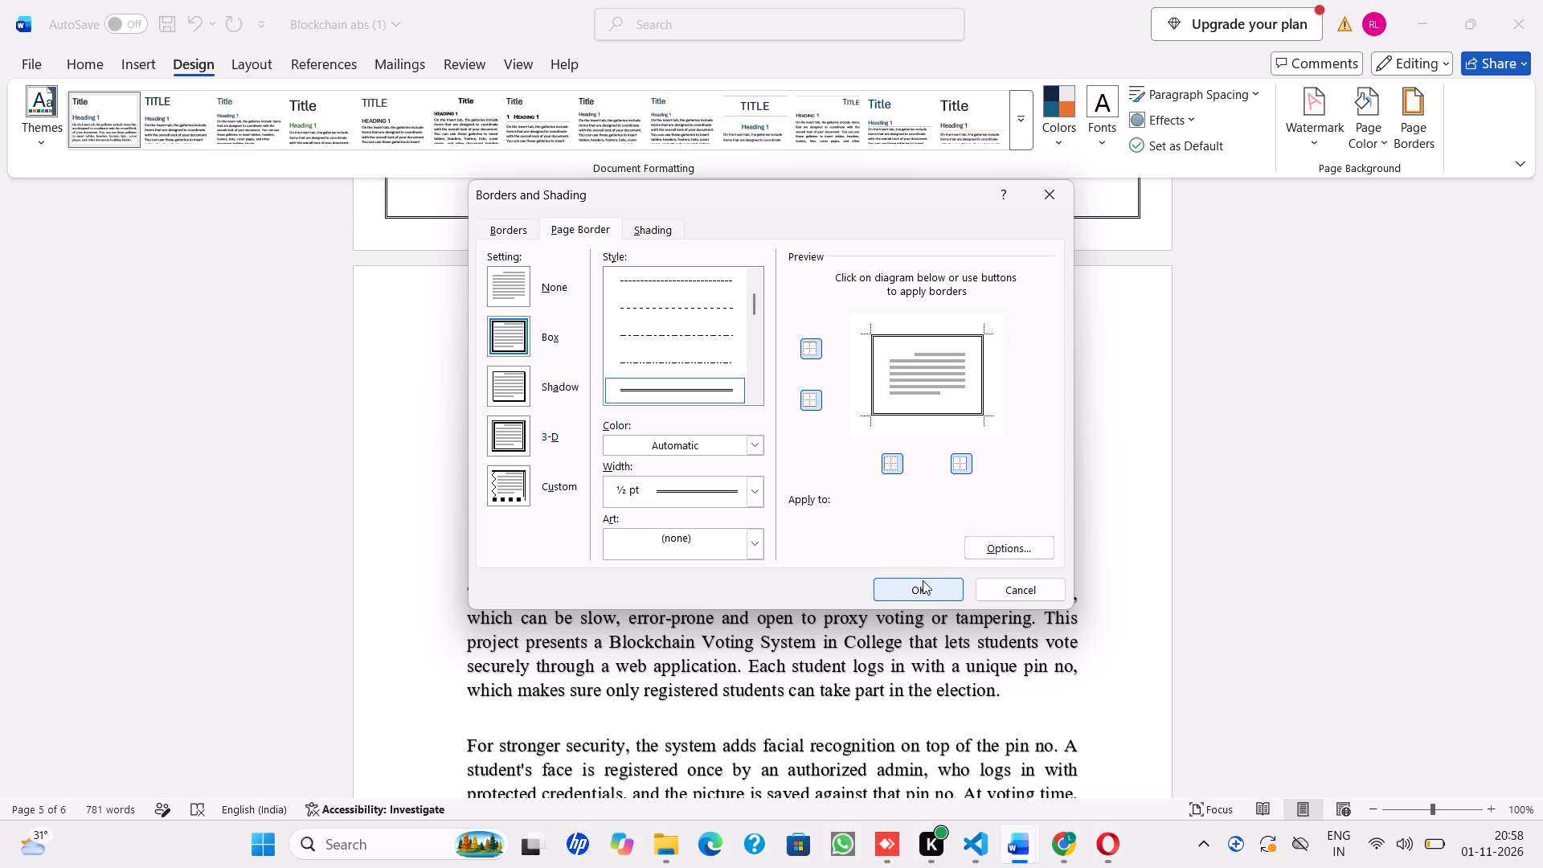
Check the page borders throughout the document, from the contents page to the cover page and back to the ACKNOWLEDGEMENT page.
scroll(1120, 455, "down", 9)
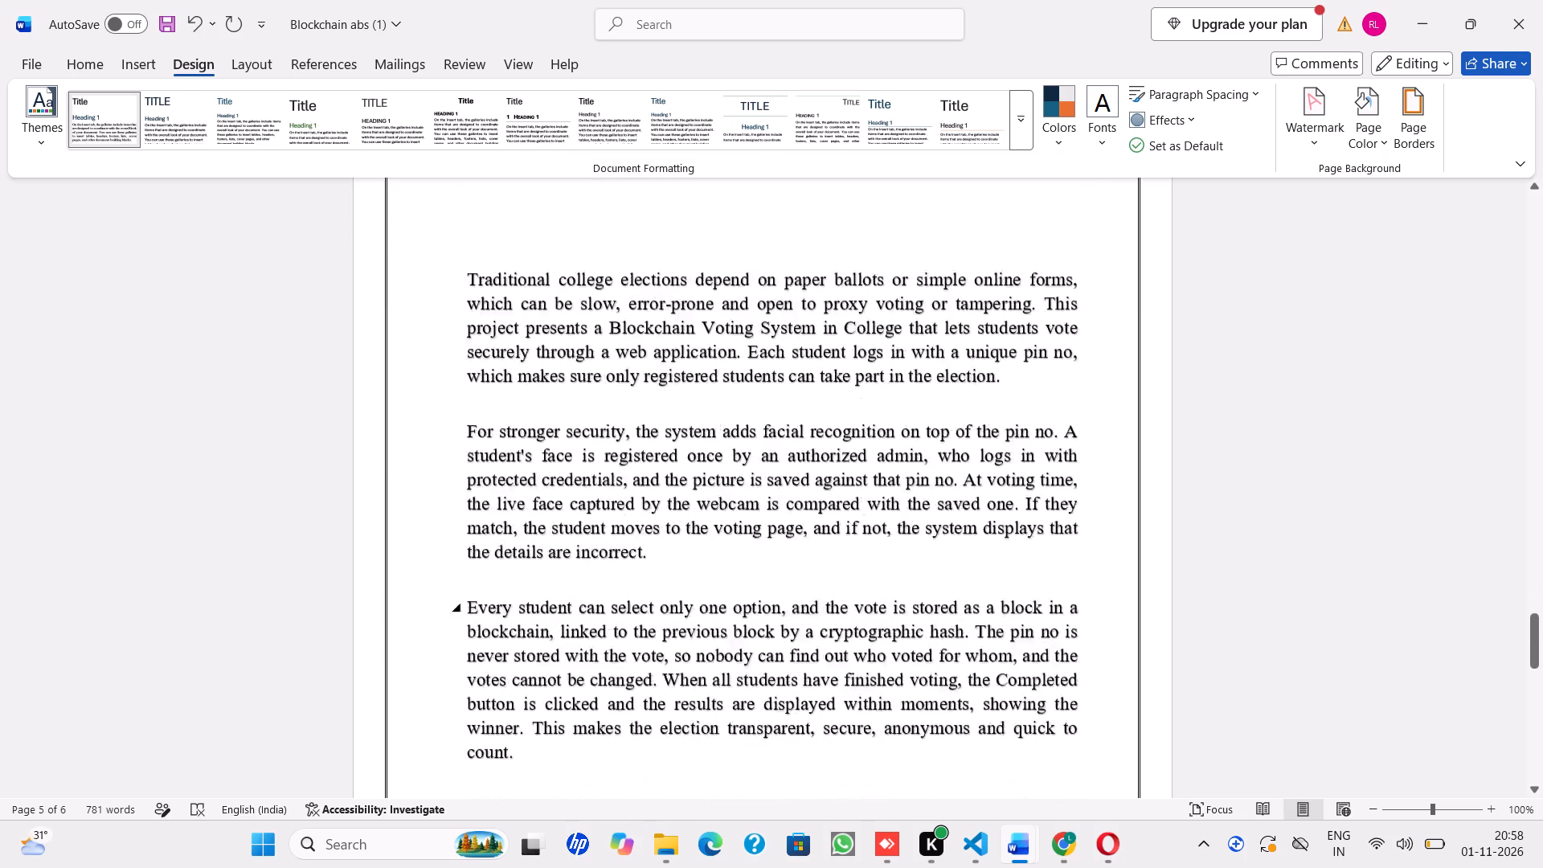
scroll(1122, 452, "down", 19)
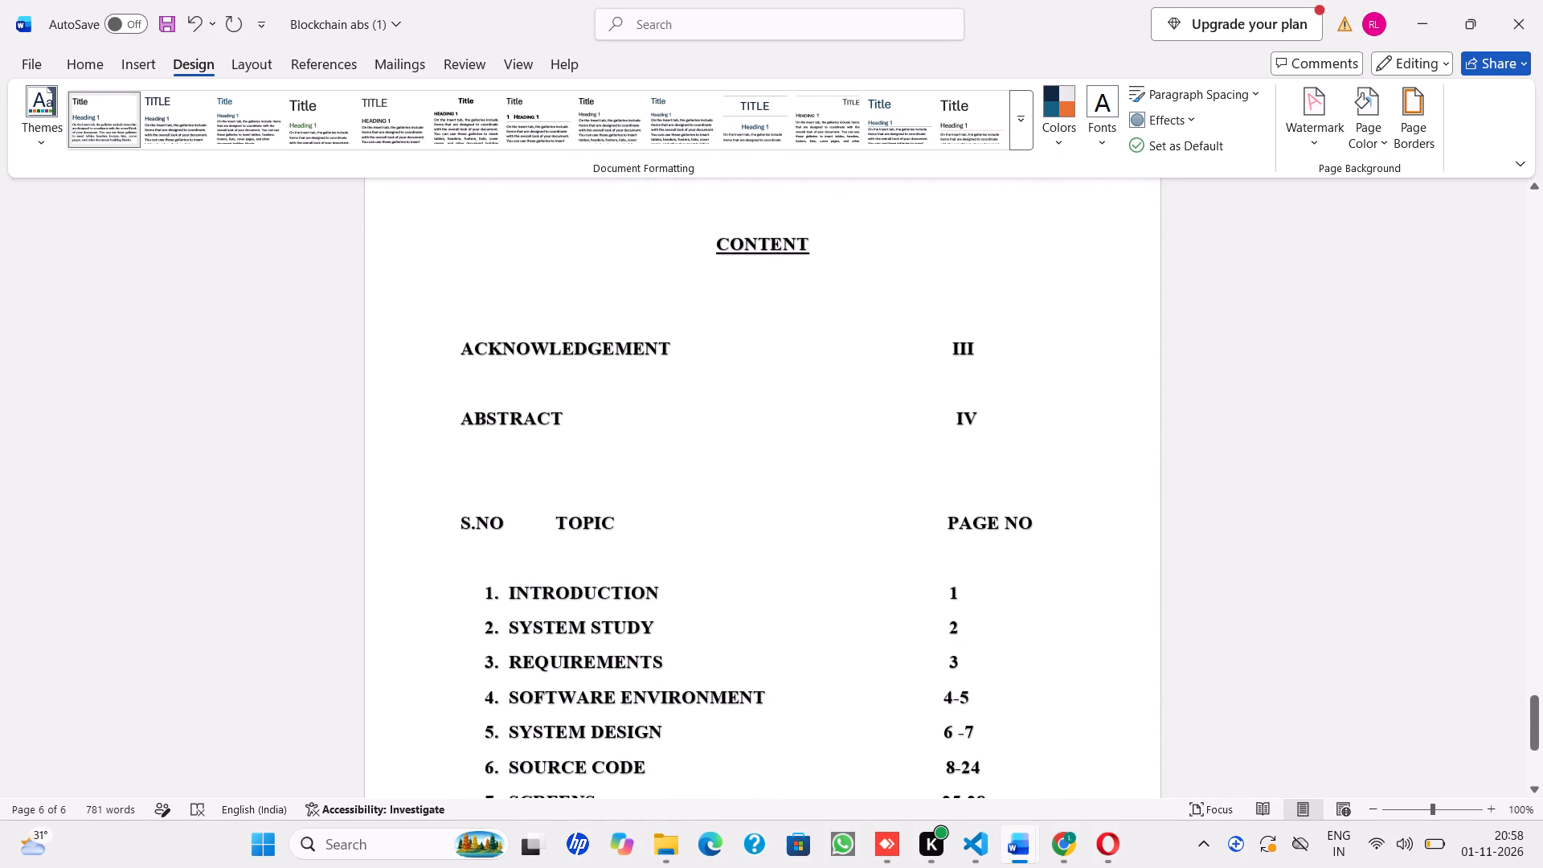
scroll(1130, 427, "up", 4)
scroll(1130, 424, "down", 12)
scroll(1132, 426, "up", 4)
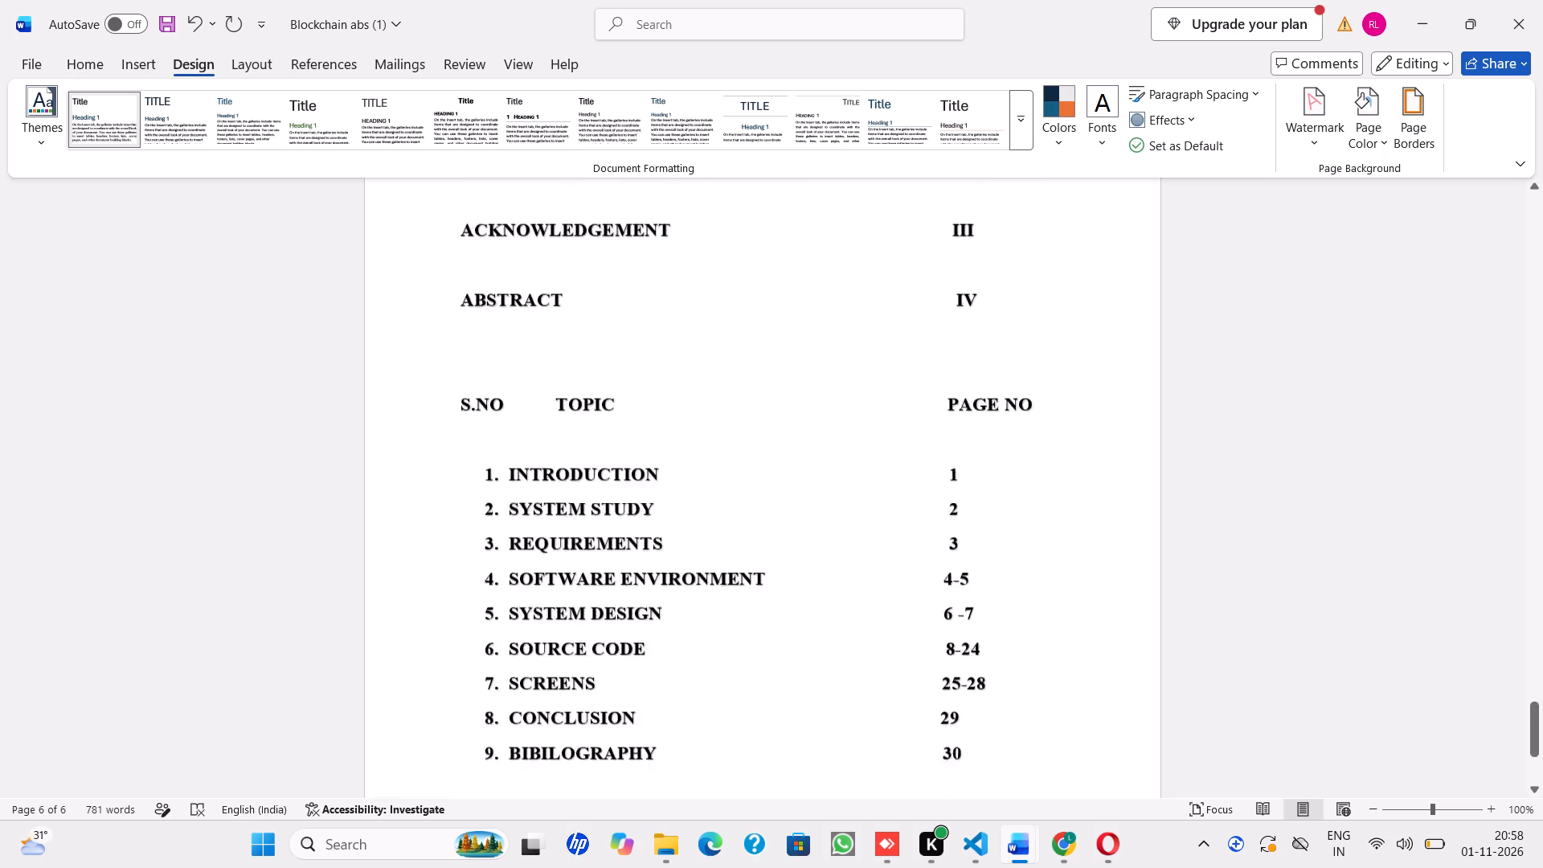
scroll(1133, 422, "up", 20)
scroll(1133, 422, "up", 10)
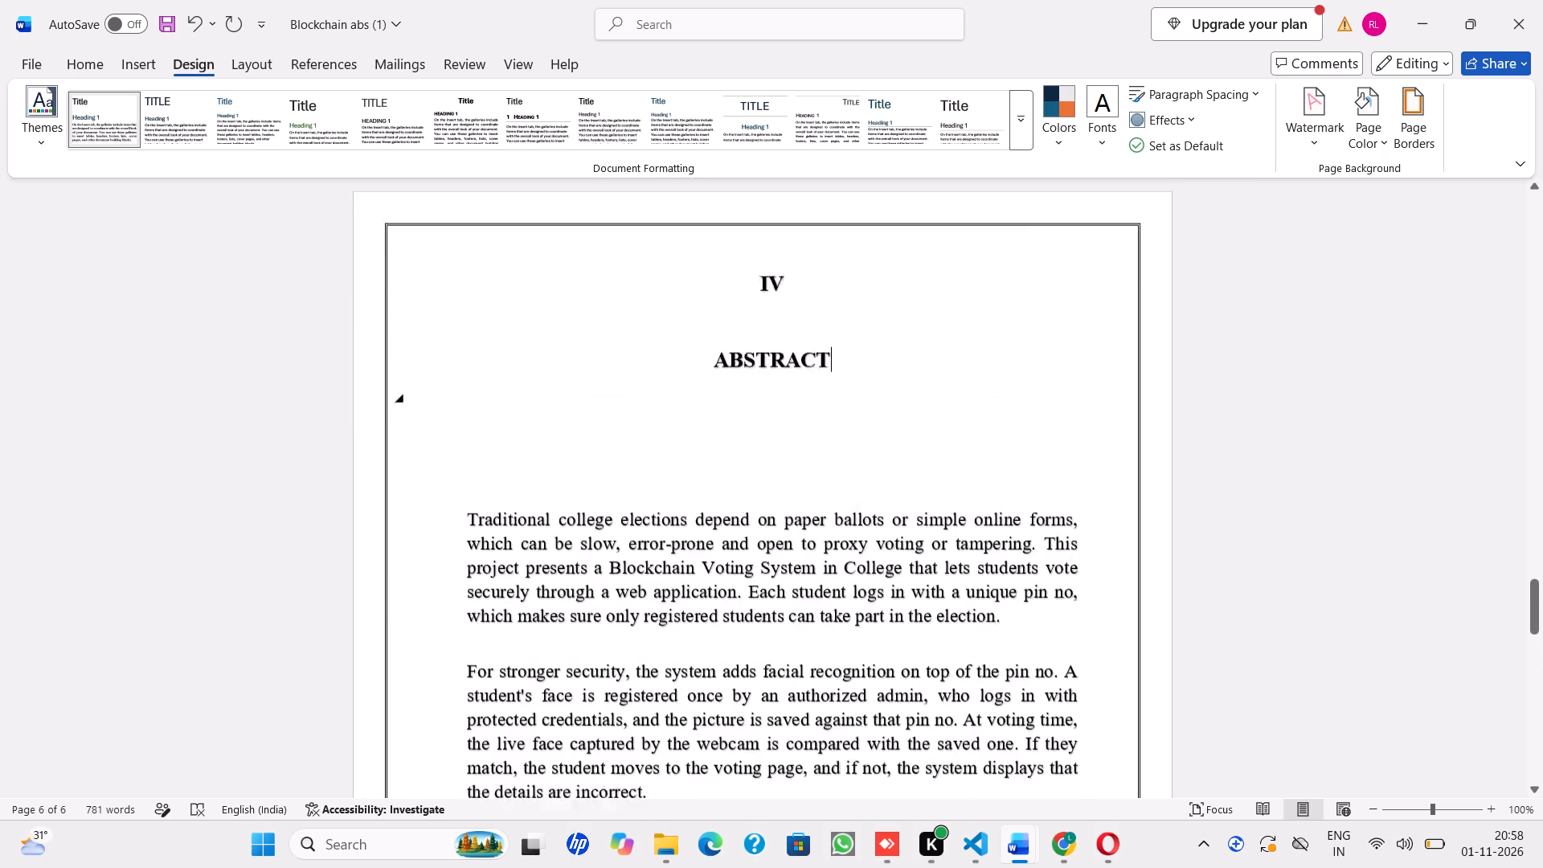
scroll(1132, 430, "up", 16)
scroll(1132, 430, "up", 12)
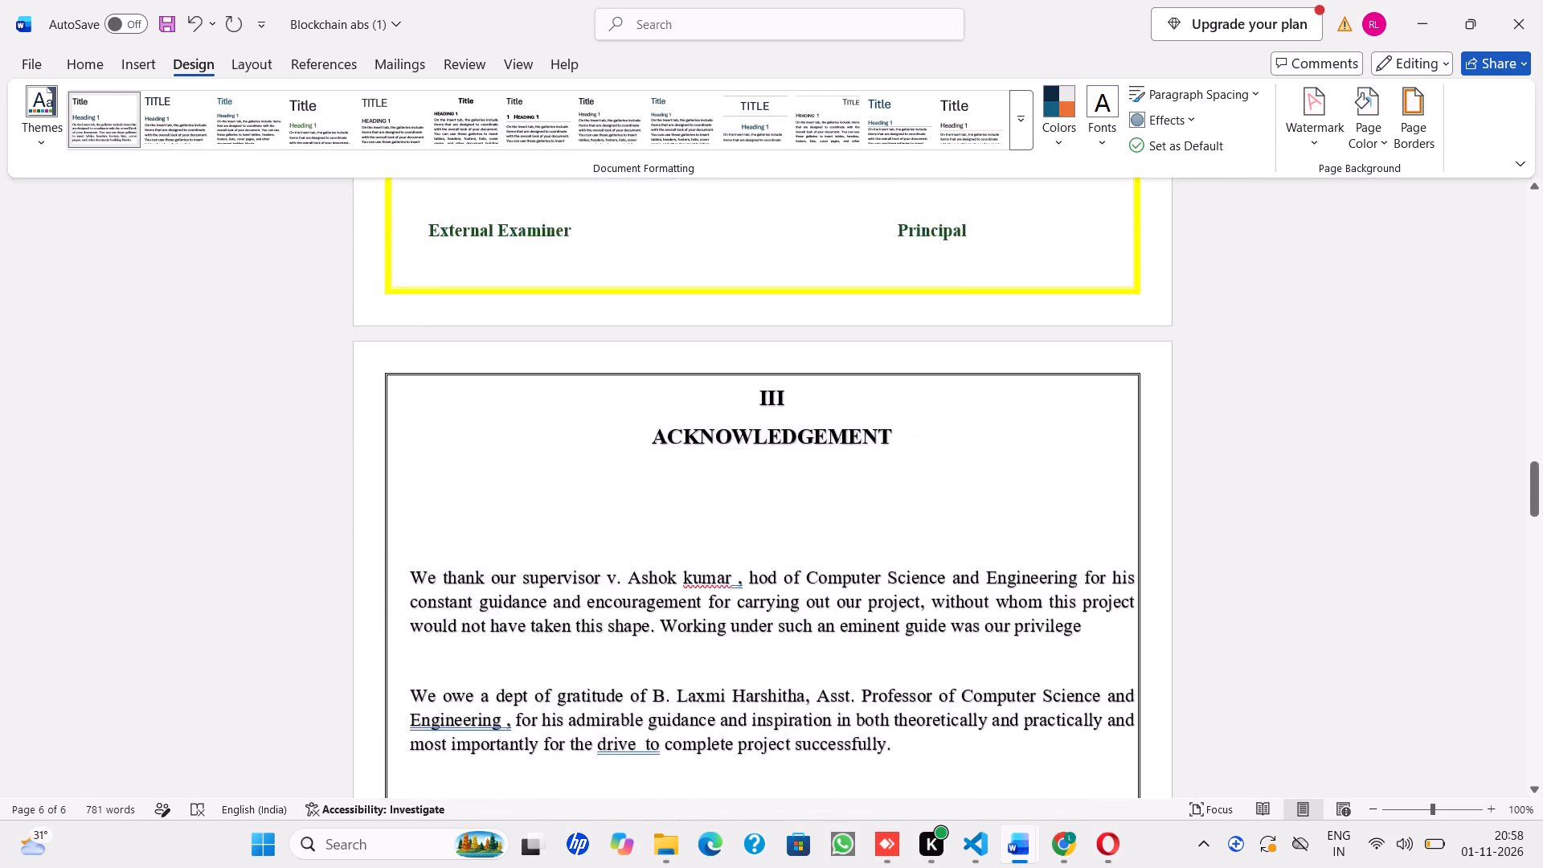
scroll(1132, 430, "up", 19)
scroll(1132, 430, "up", 7)
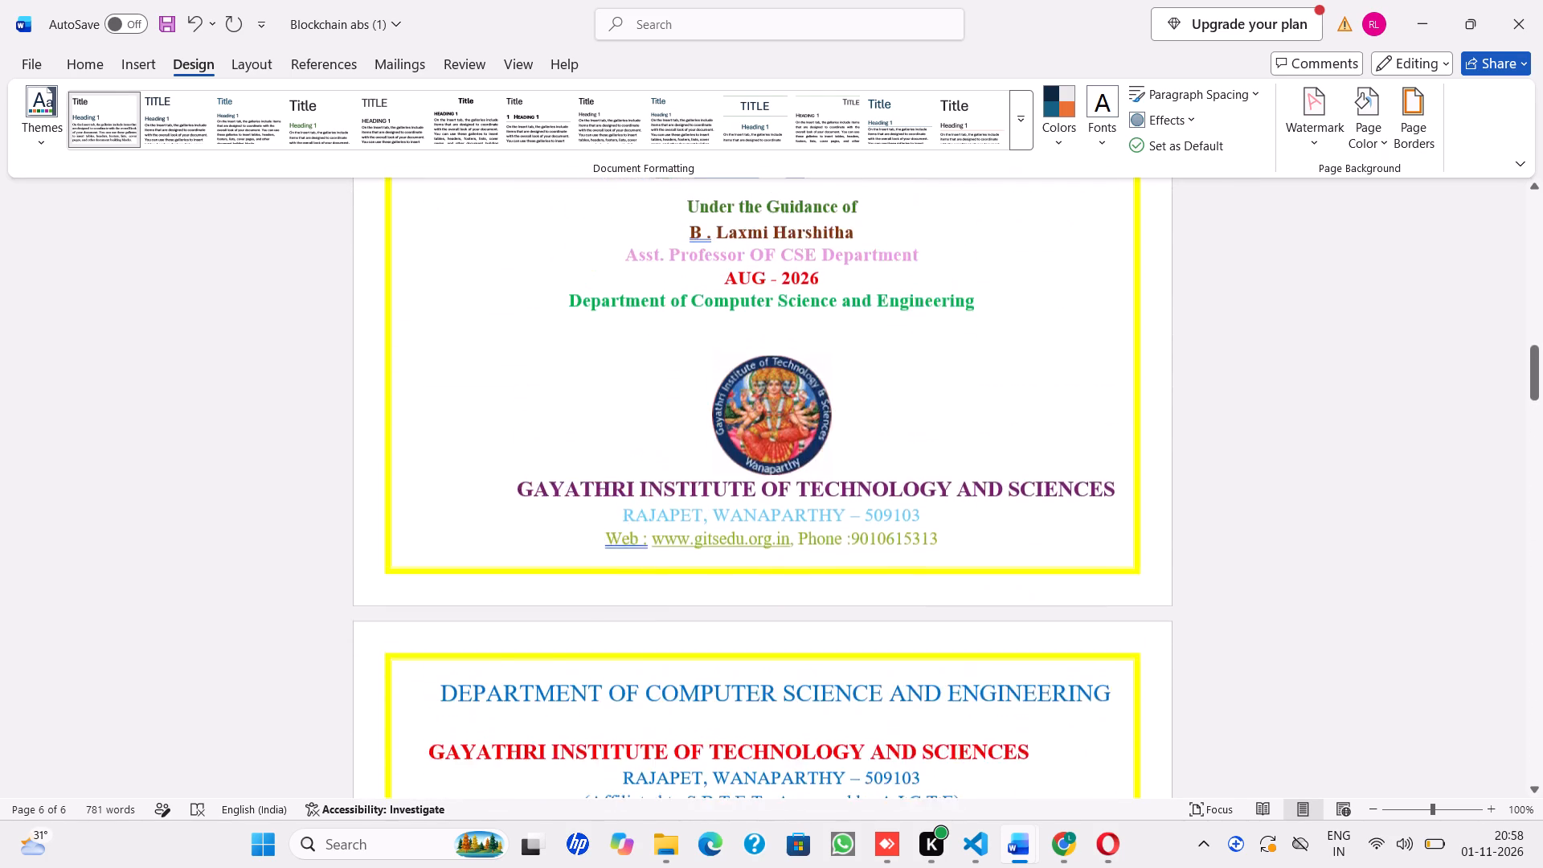
scroll(1132, 430, "up", 19)
scroll(1132, 429, "up", 6)
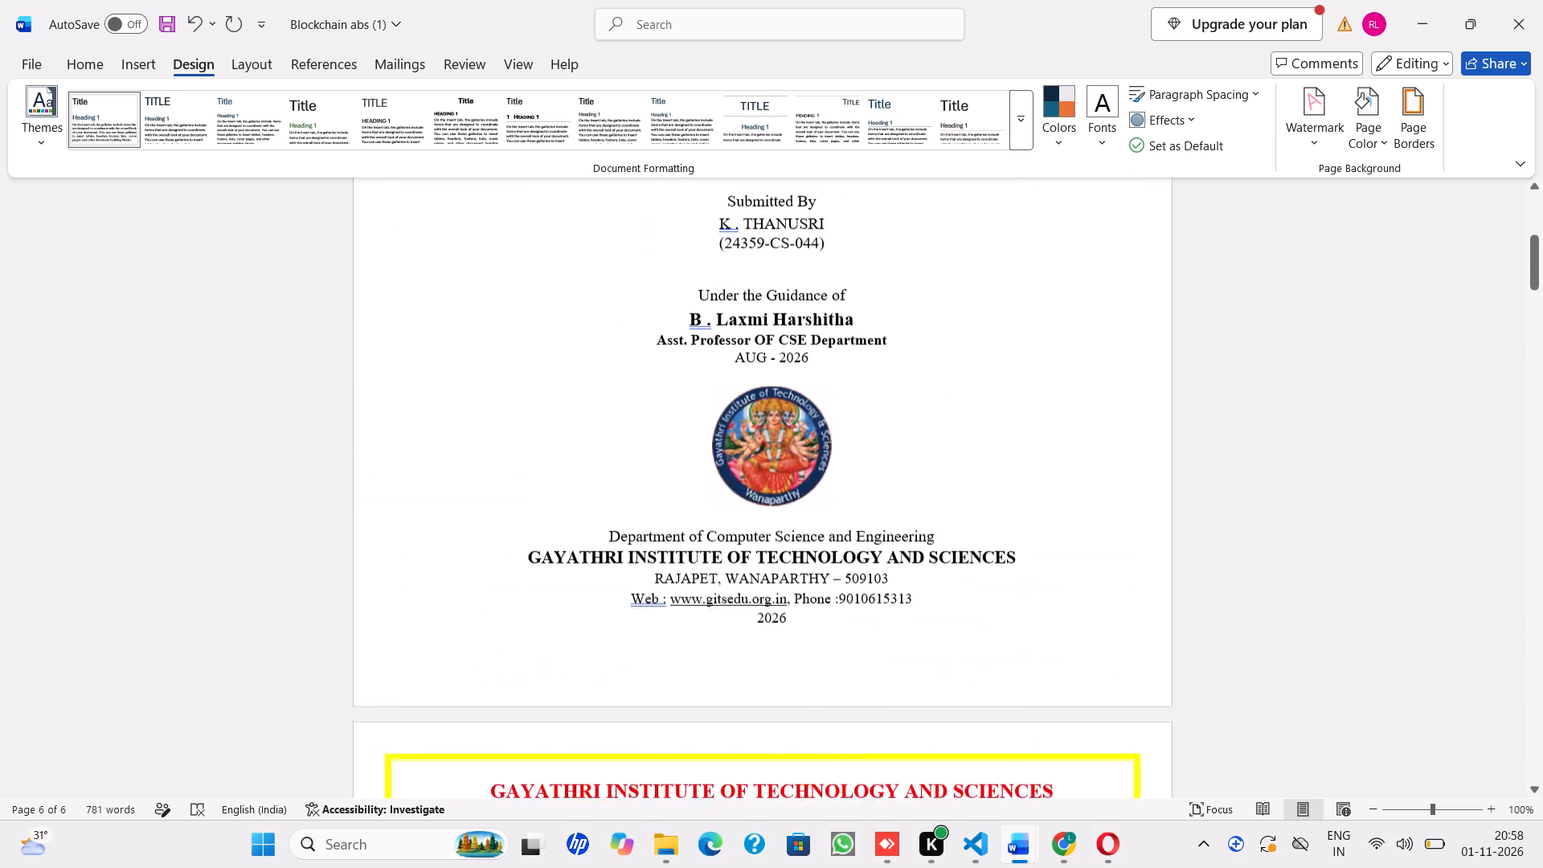
scroll(1132, 429, "up", 3)
scroll(1128, 440, "down", 19)
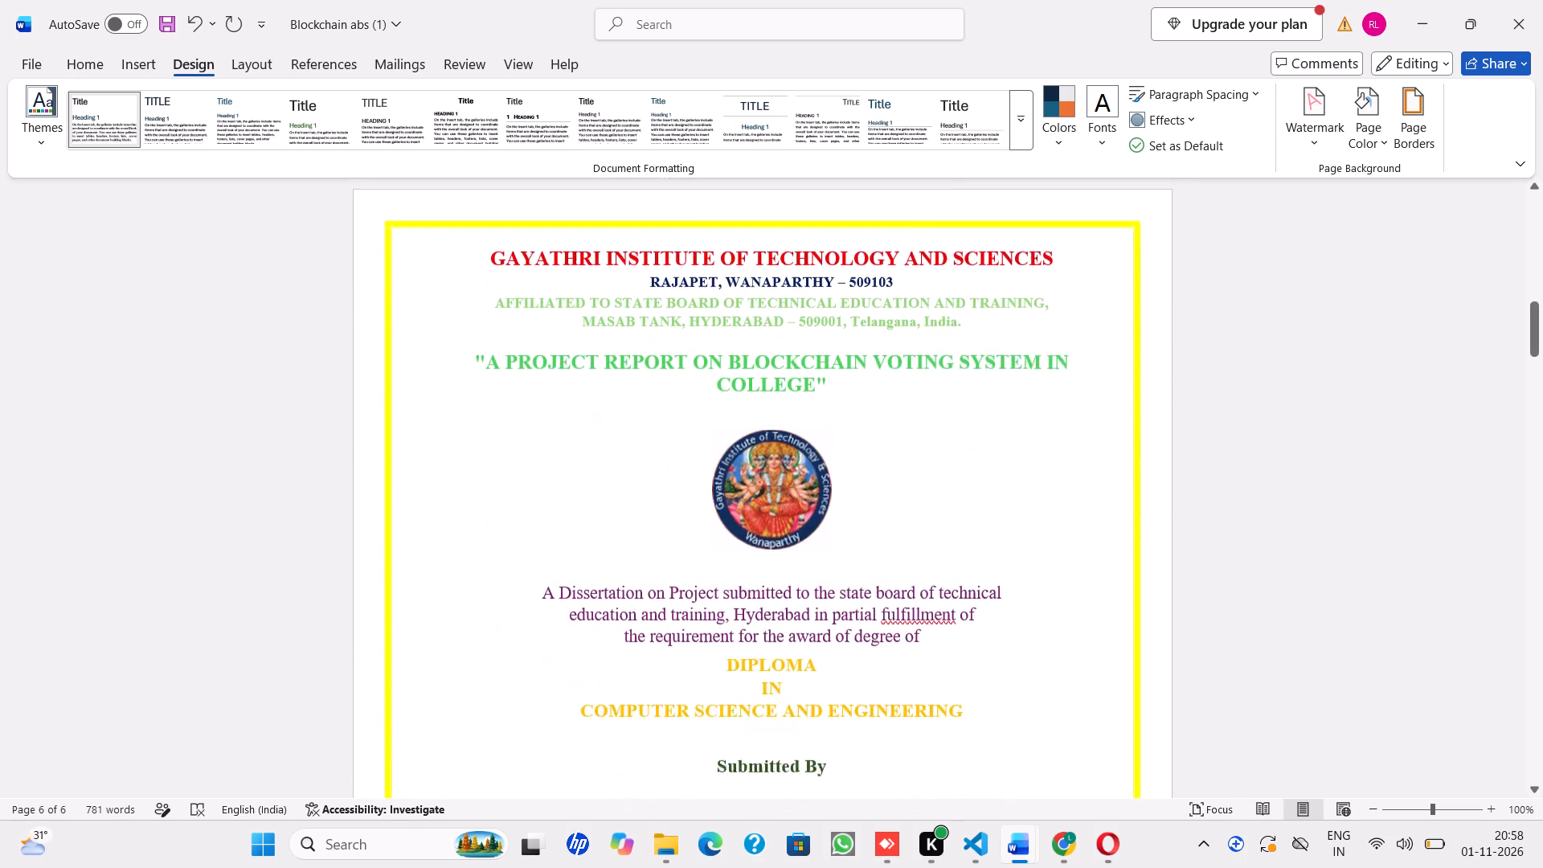
scroll(1123, 502, "down", 4)
scroll(1119, 609, "down", 17)
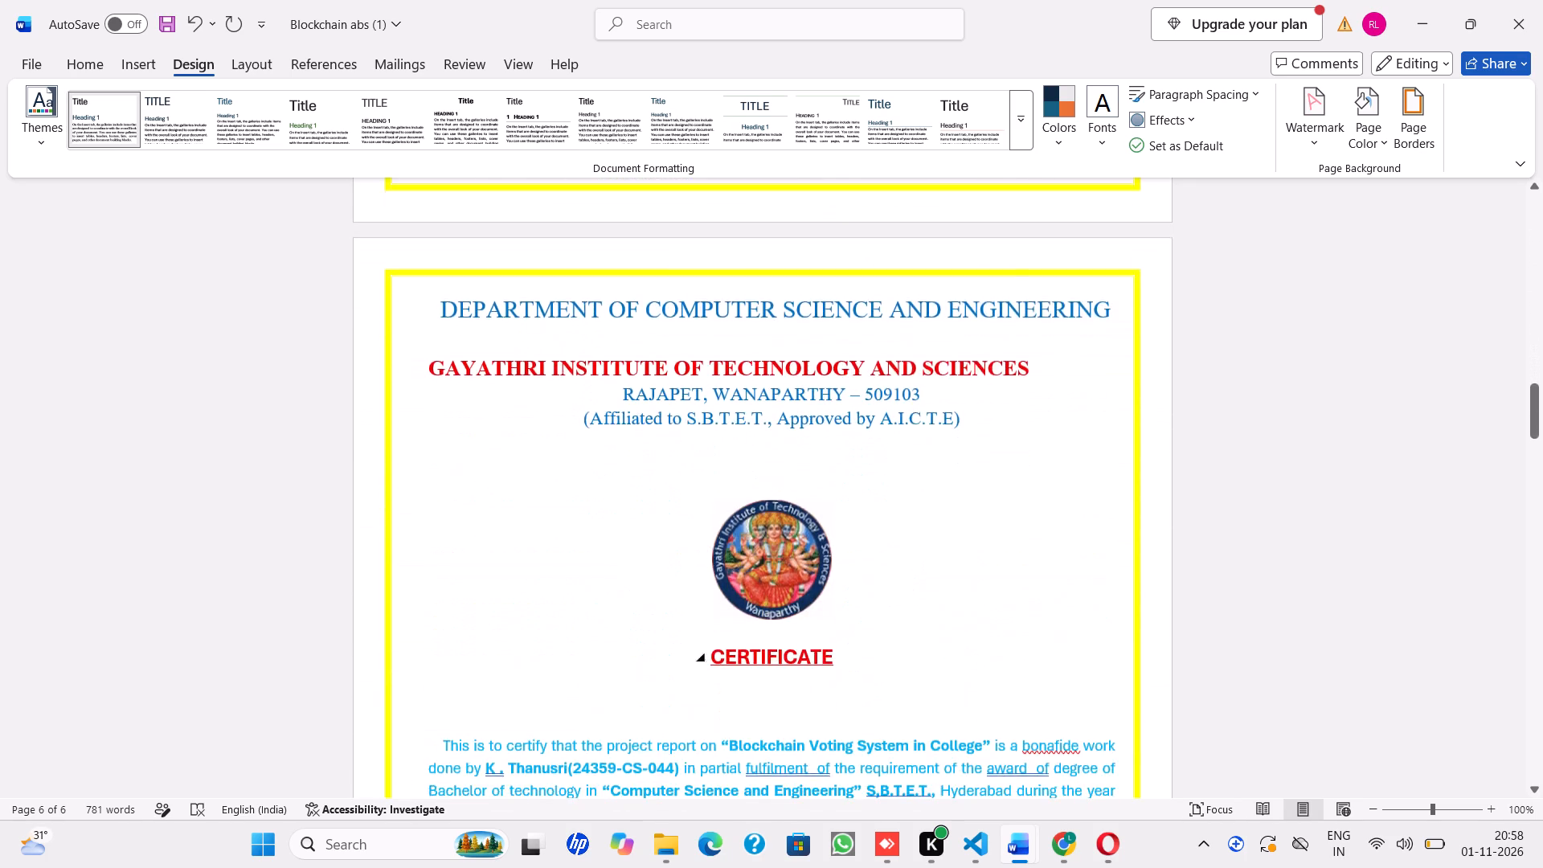
scroll(1118, 618, "down", 19)
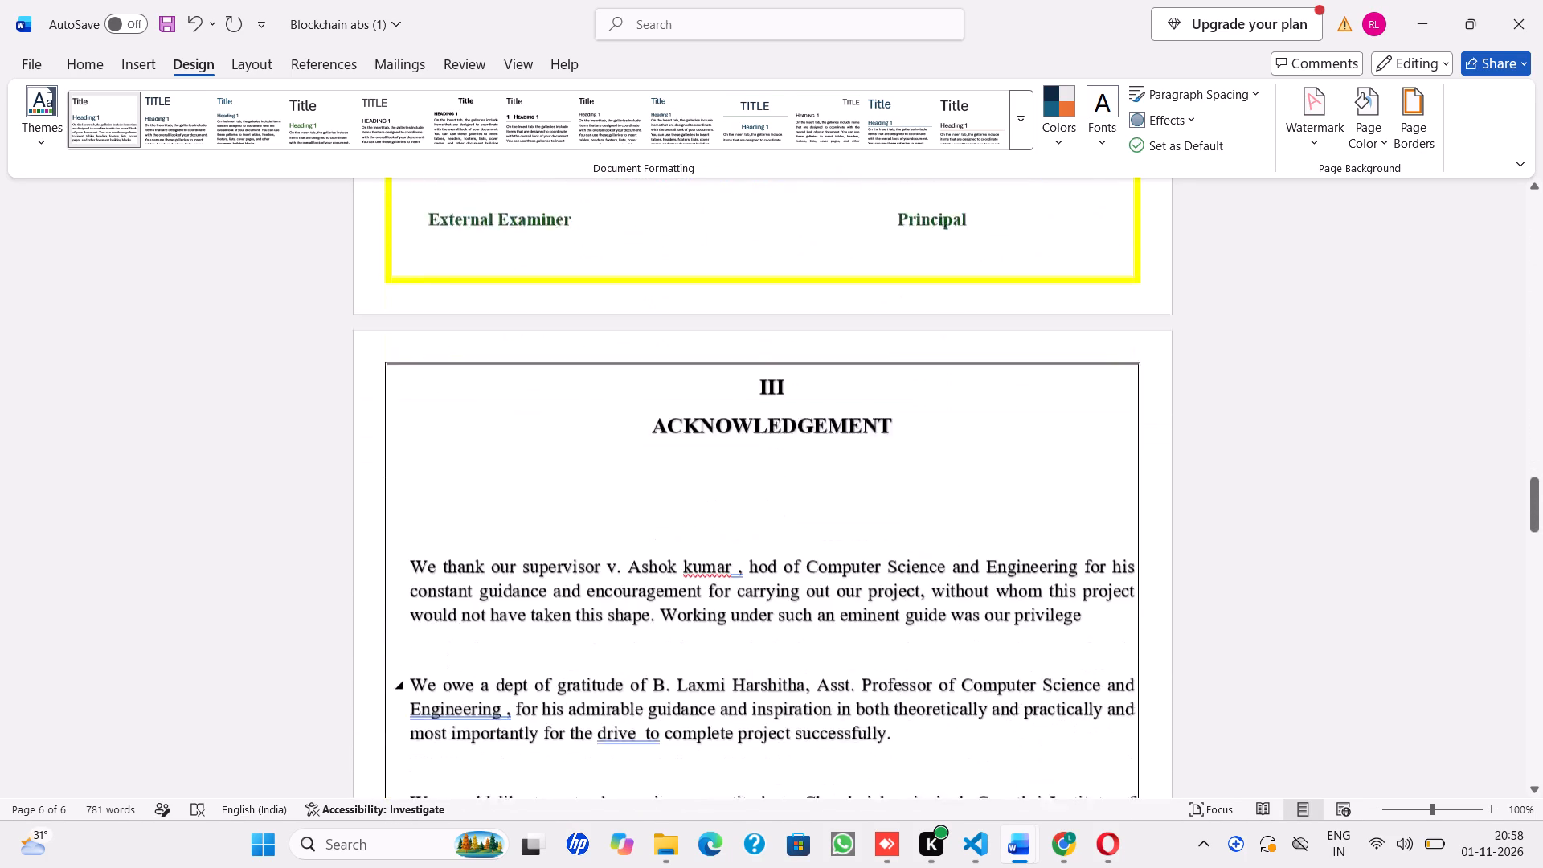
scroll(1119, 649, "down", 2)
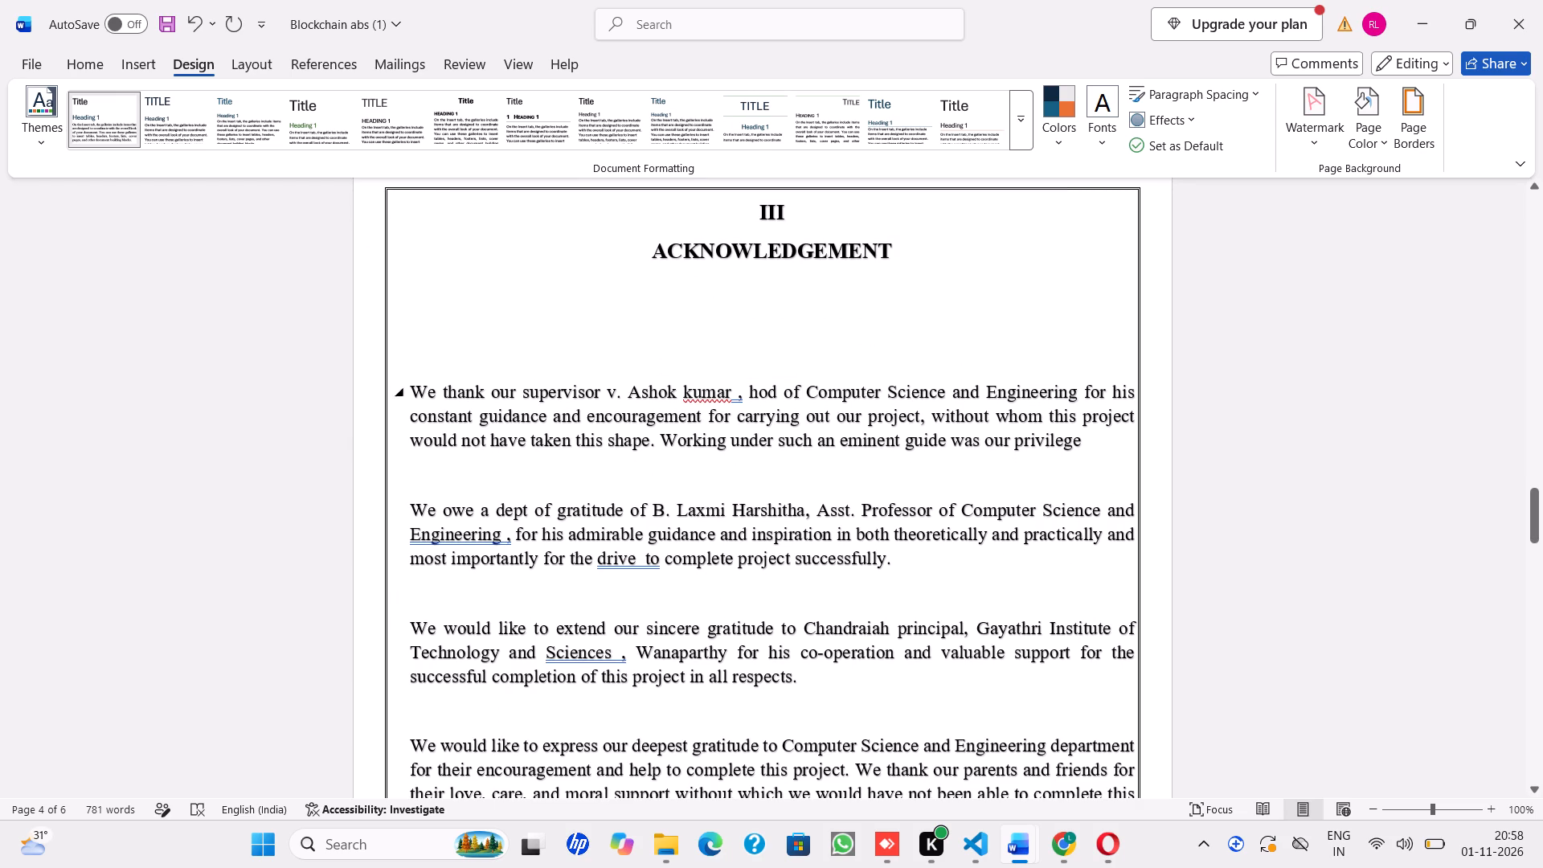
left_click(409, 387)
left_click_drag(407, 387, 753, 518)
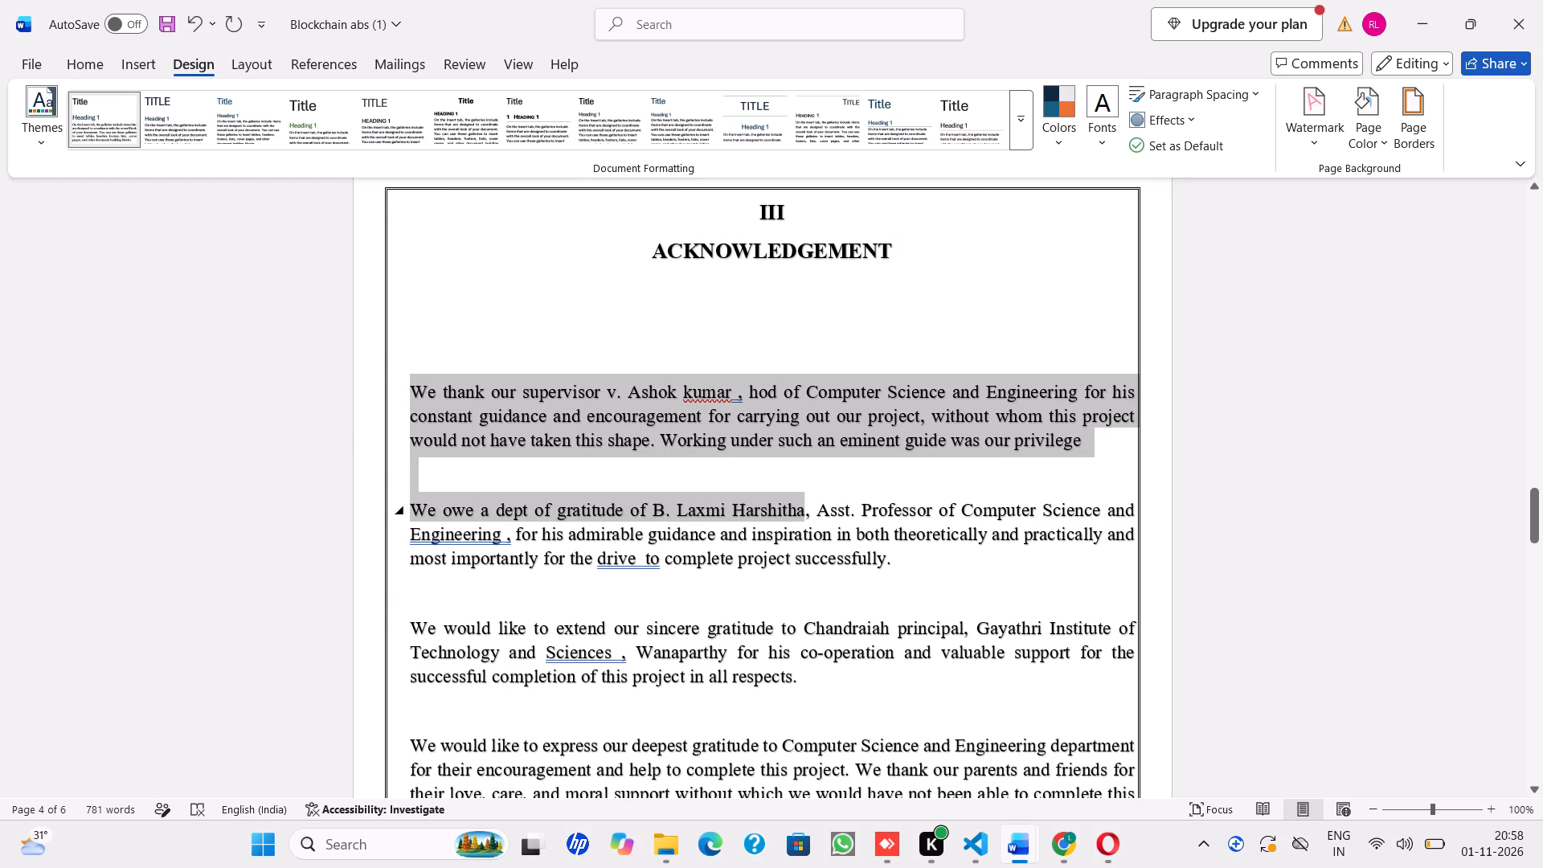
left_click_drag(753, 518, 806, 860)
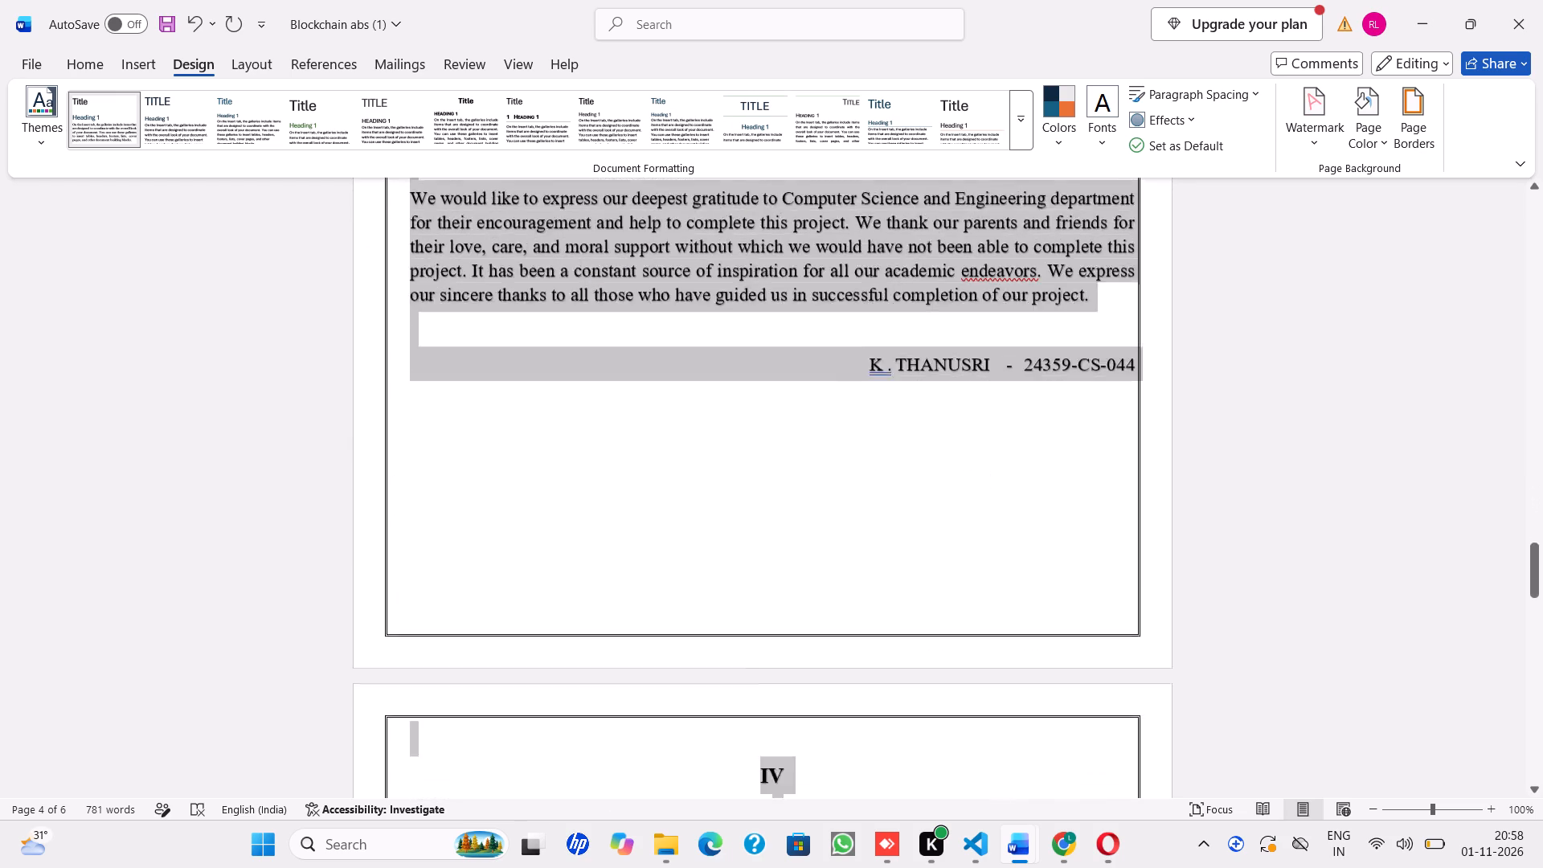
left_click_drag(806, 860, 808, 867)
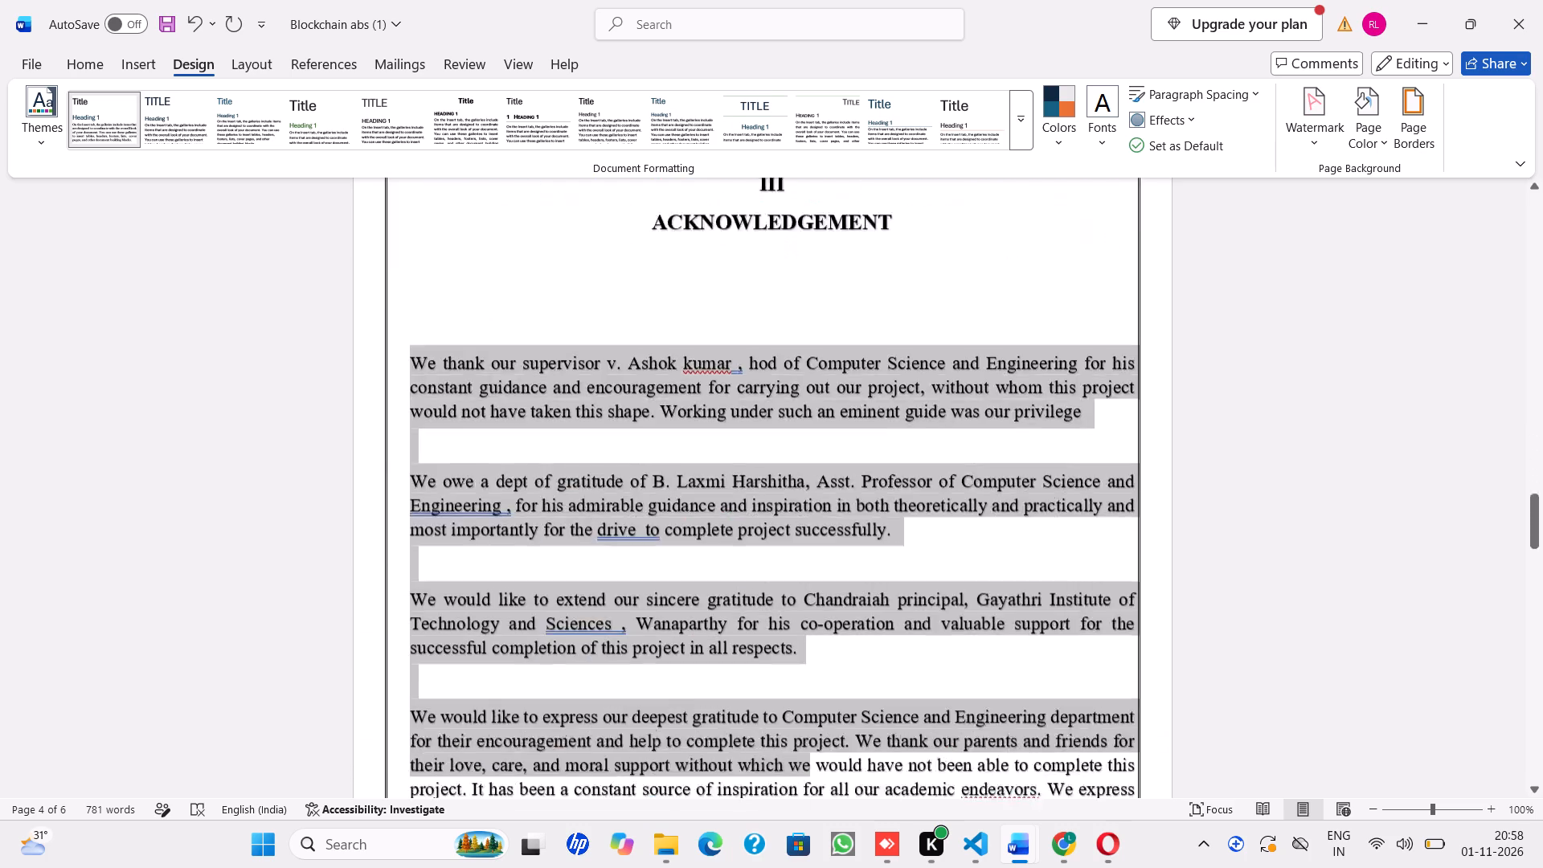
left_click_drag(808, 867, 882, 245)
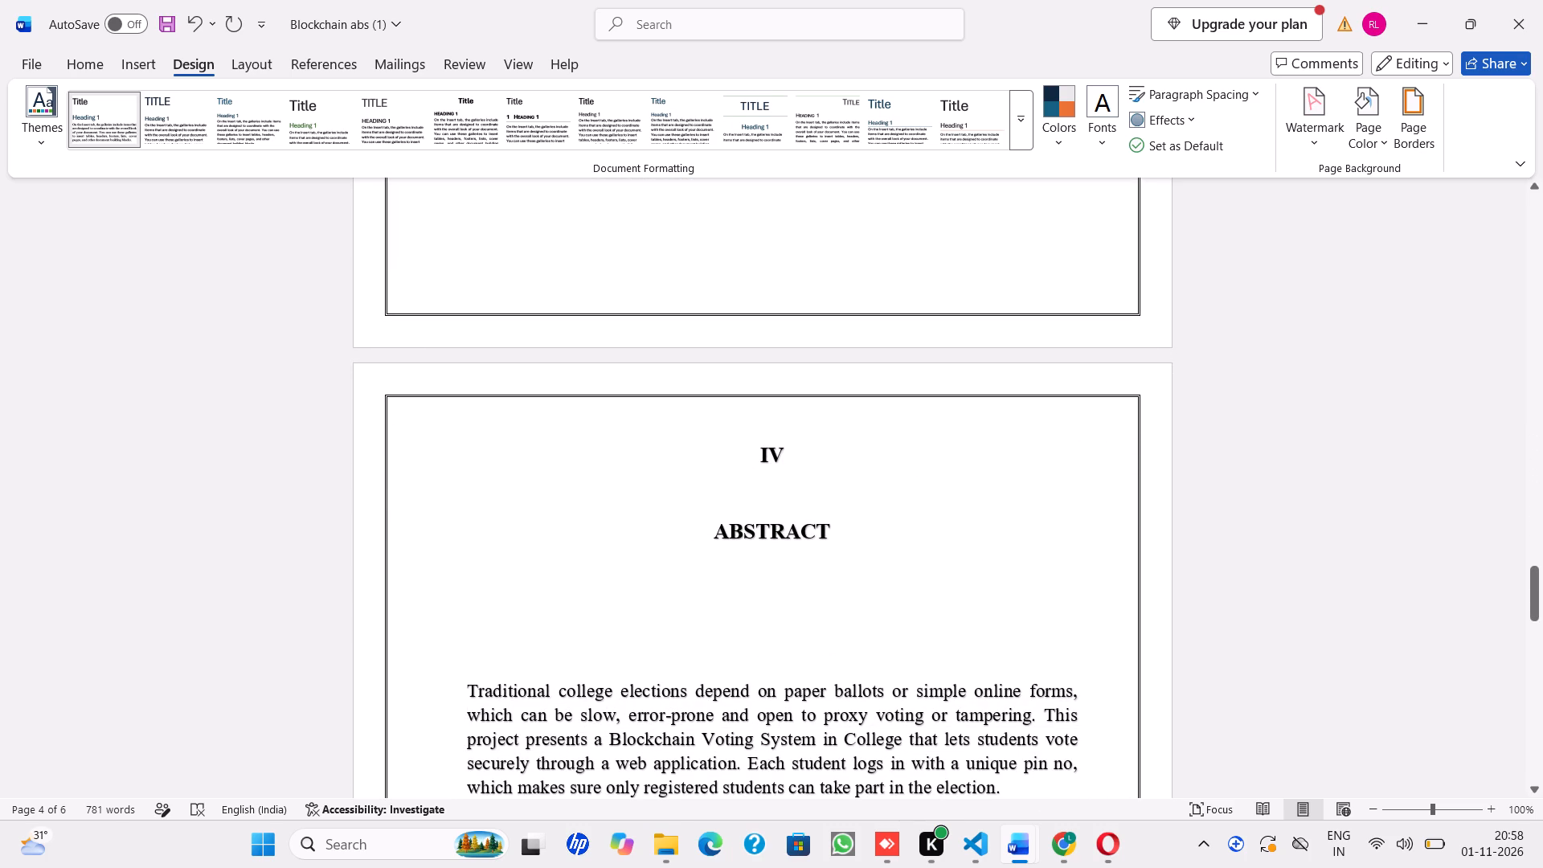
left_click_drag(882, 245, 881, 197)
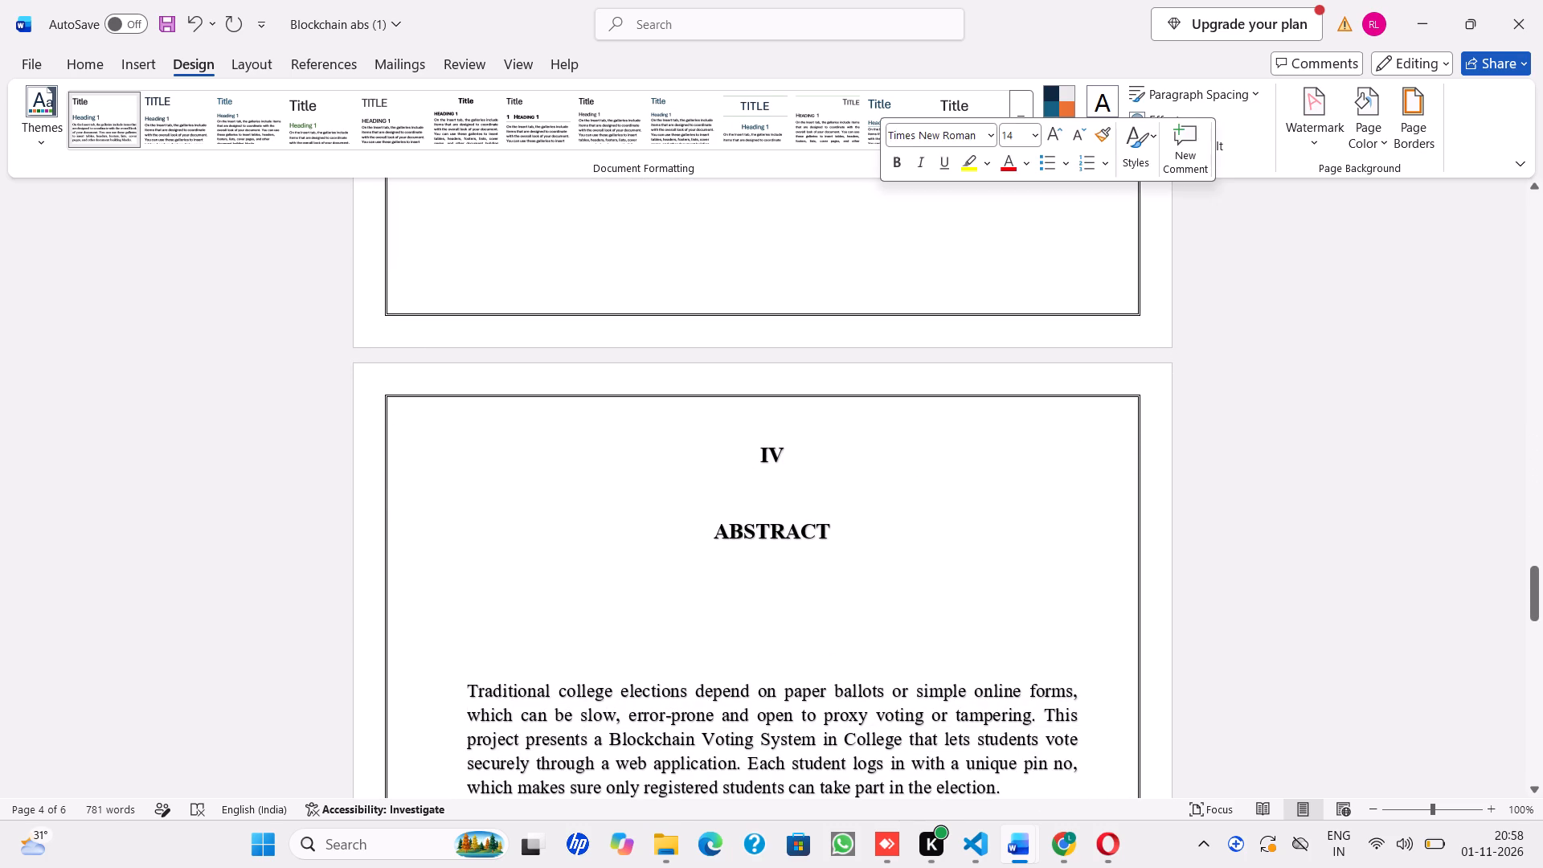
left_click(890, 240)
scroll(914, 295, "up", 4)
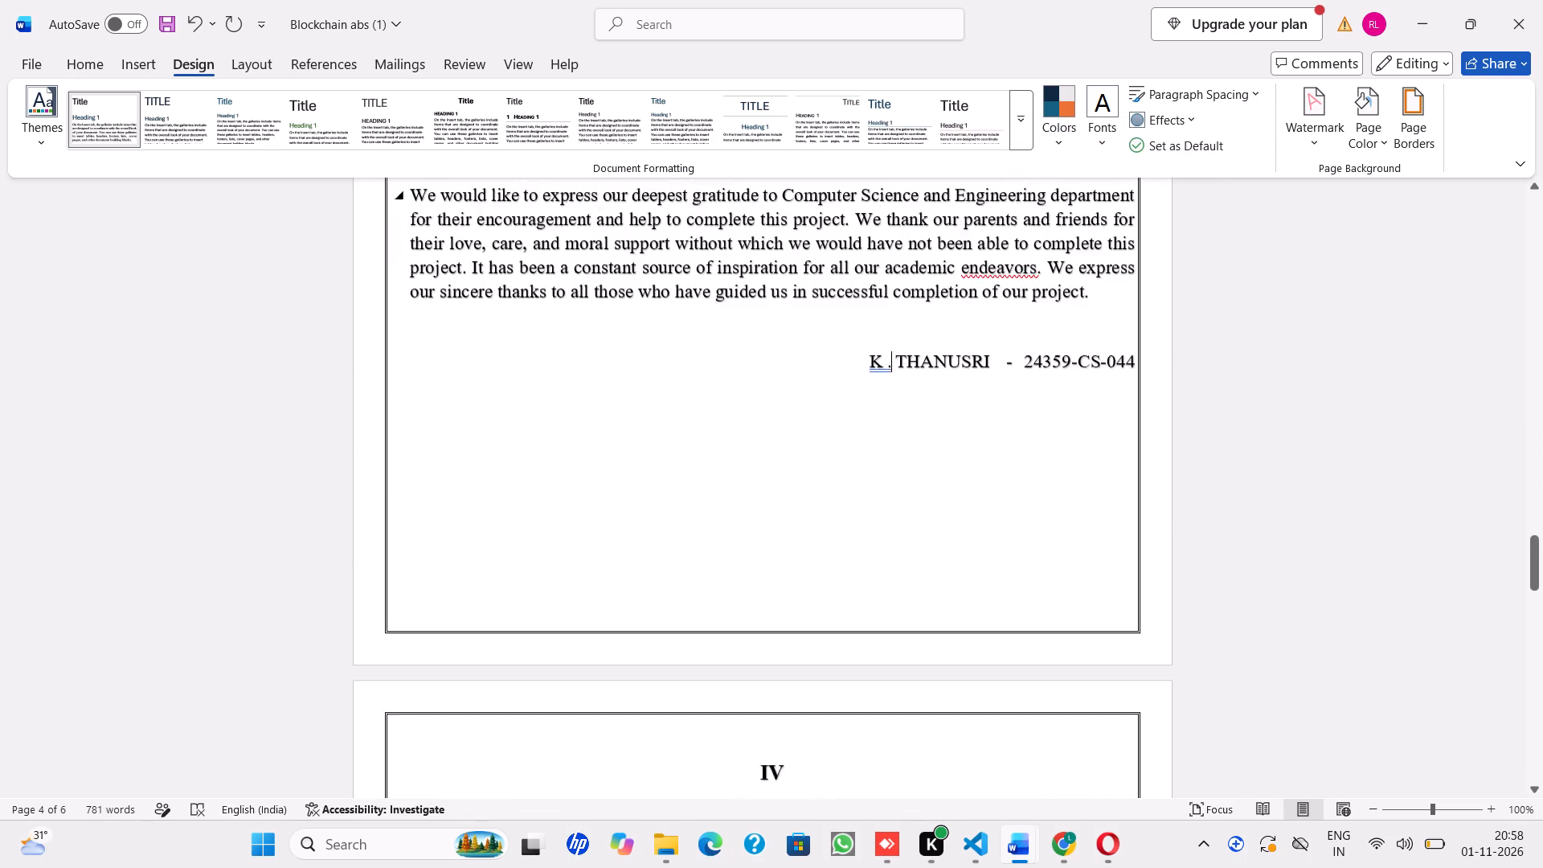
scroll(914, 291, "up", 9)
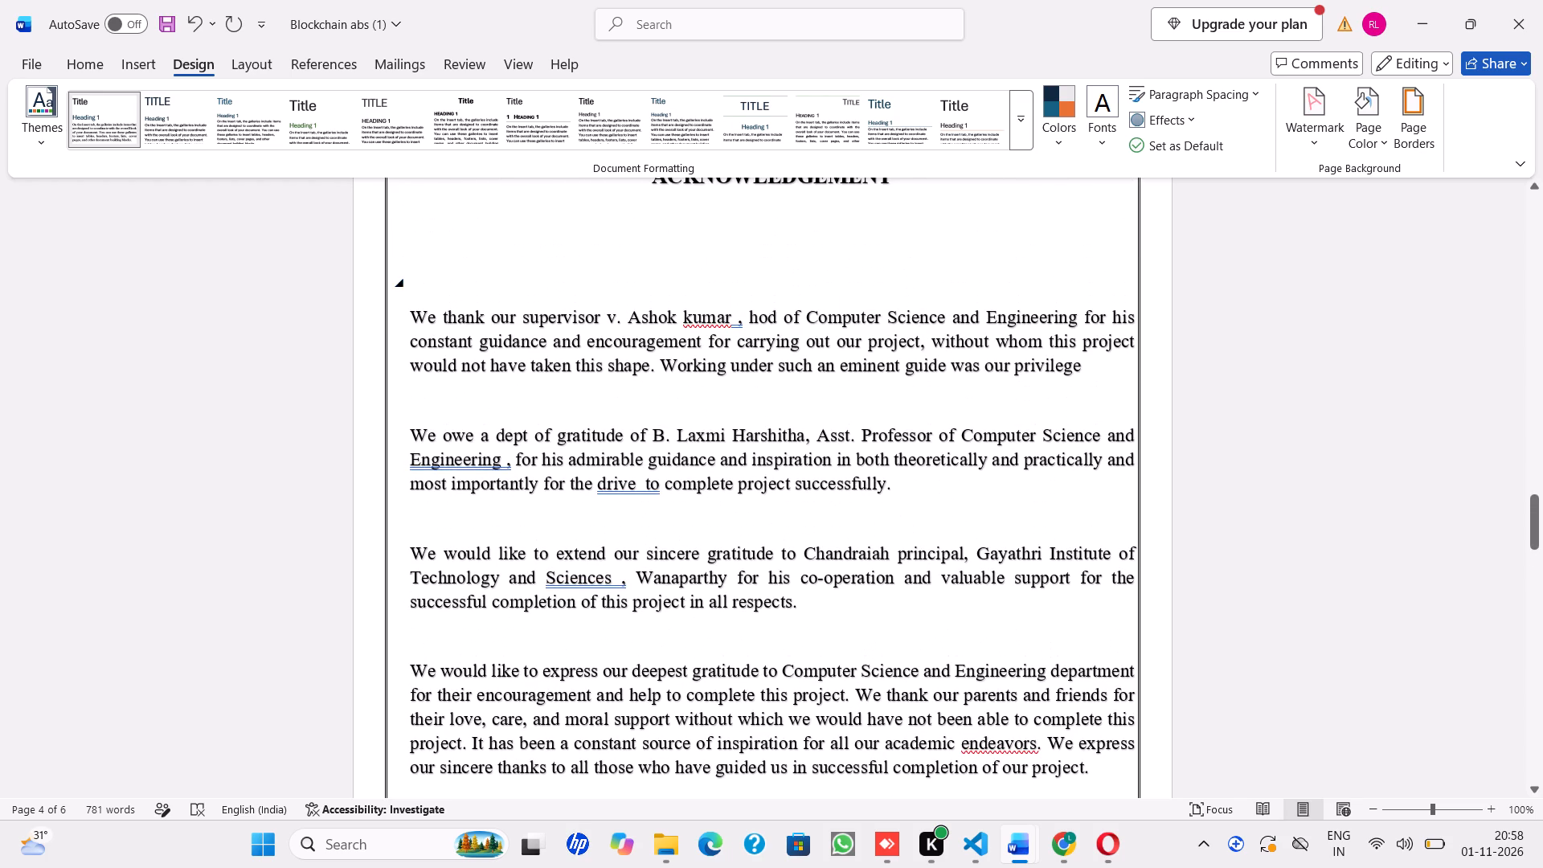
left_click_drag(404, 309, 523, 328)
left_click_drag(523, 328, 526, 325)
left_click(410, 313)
Select all four body paragraphs of the ACKNOWLEDGEMENT page, leaving out the student signature line.
left_click_drag(407, 316, 878, 602)
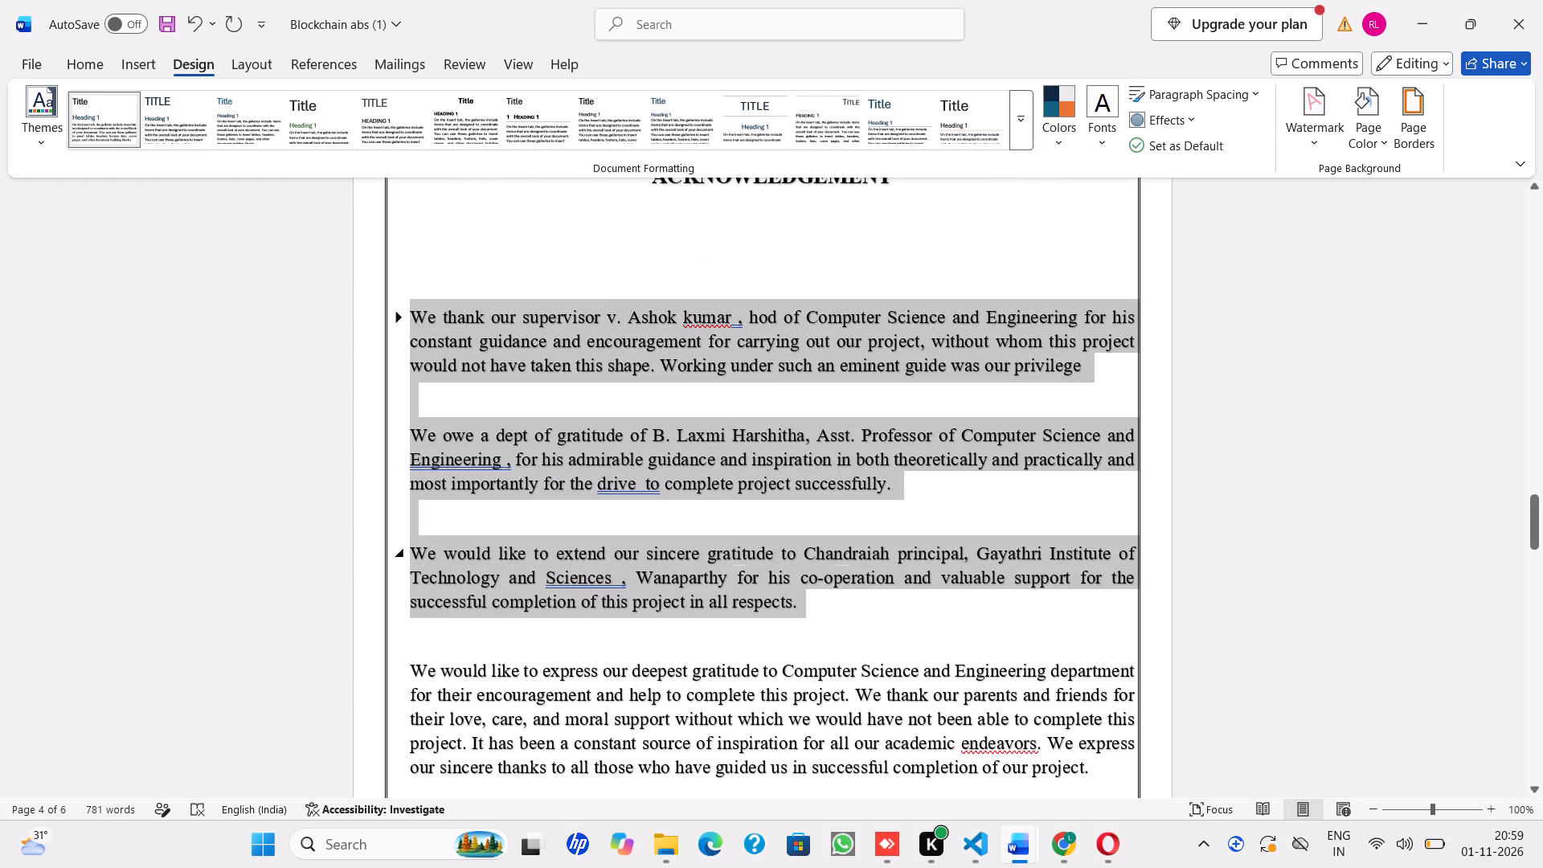
left_click_drag(878, 602, 995, 788)
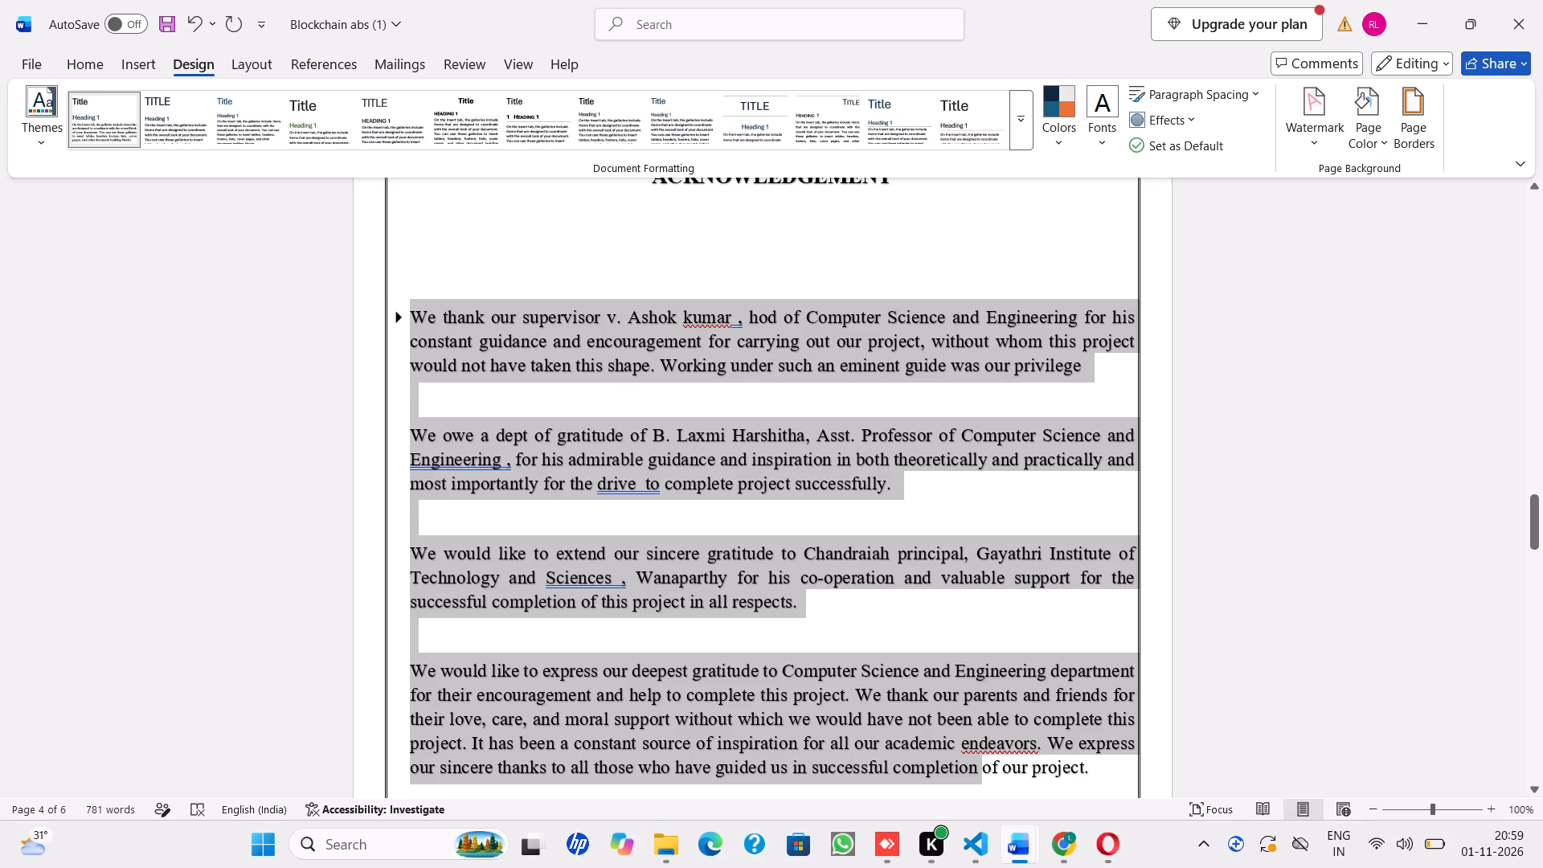
left_click_drag(995, 788, 1009, 679)
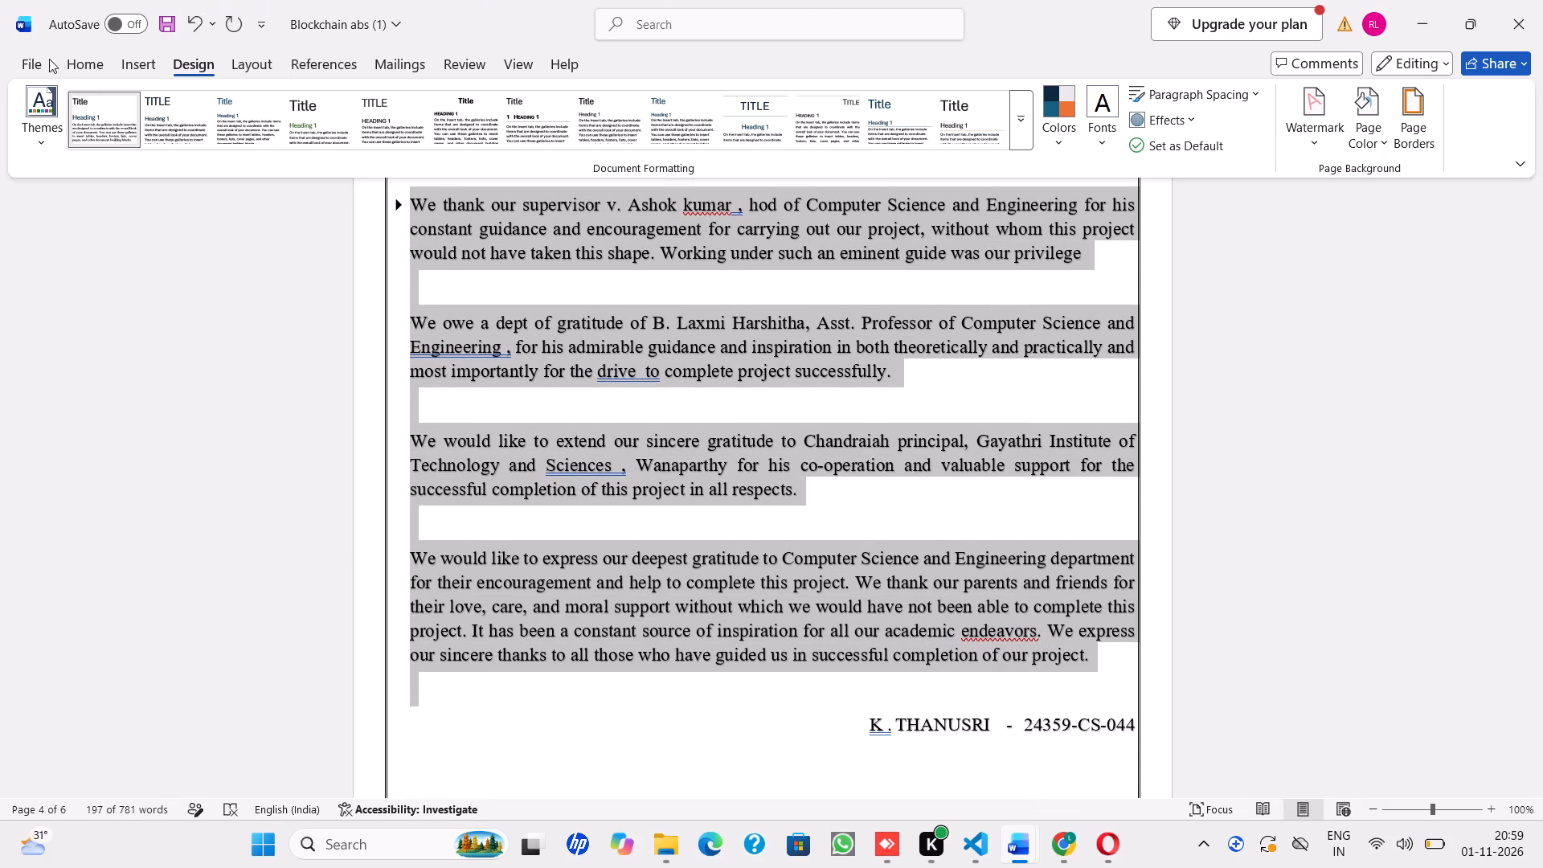
left_click(89, 59)
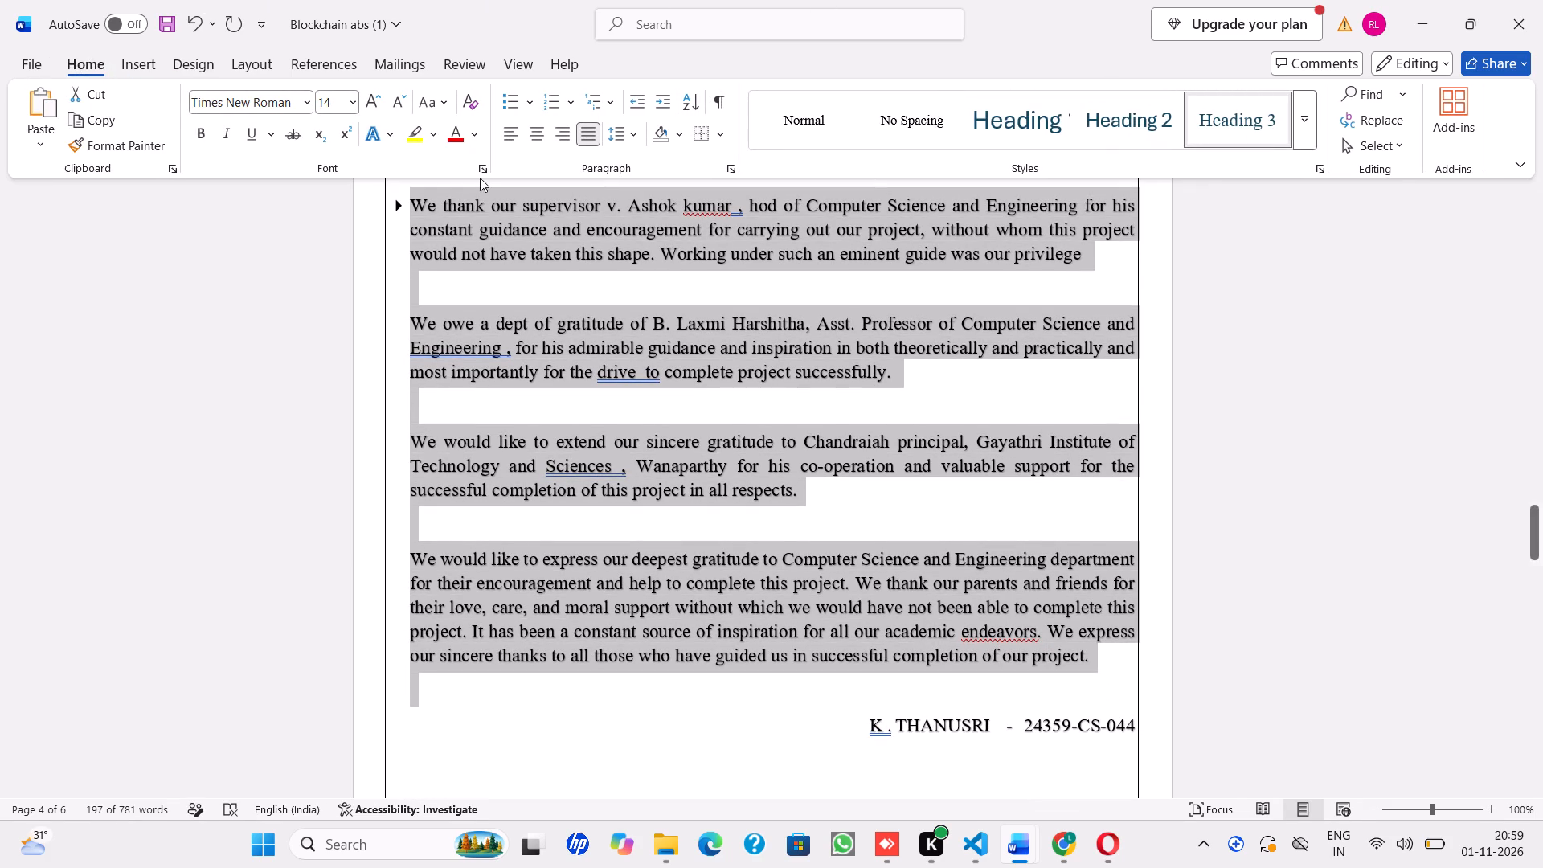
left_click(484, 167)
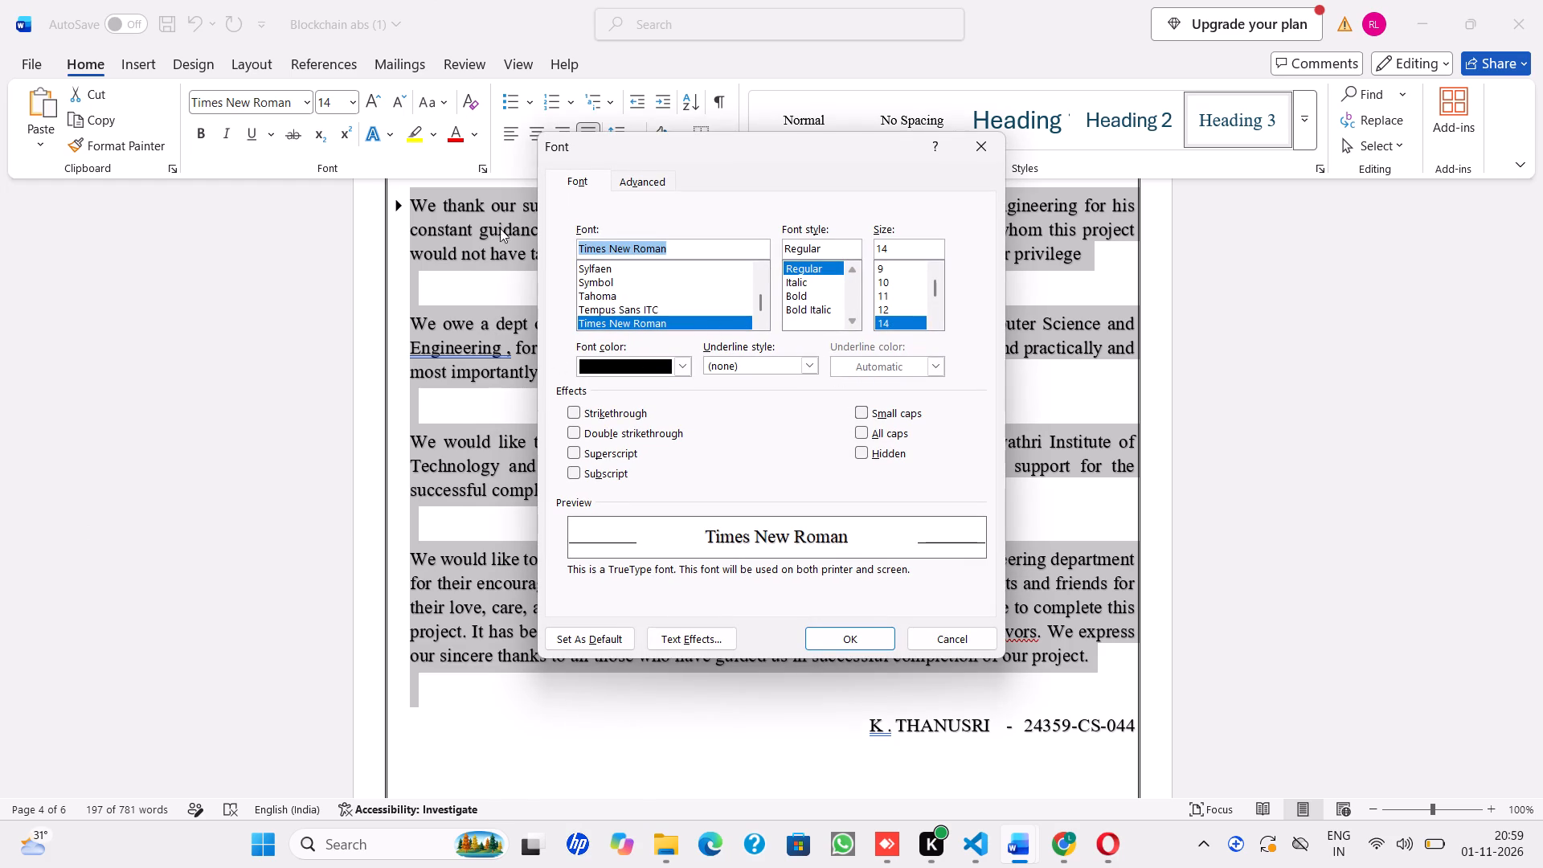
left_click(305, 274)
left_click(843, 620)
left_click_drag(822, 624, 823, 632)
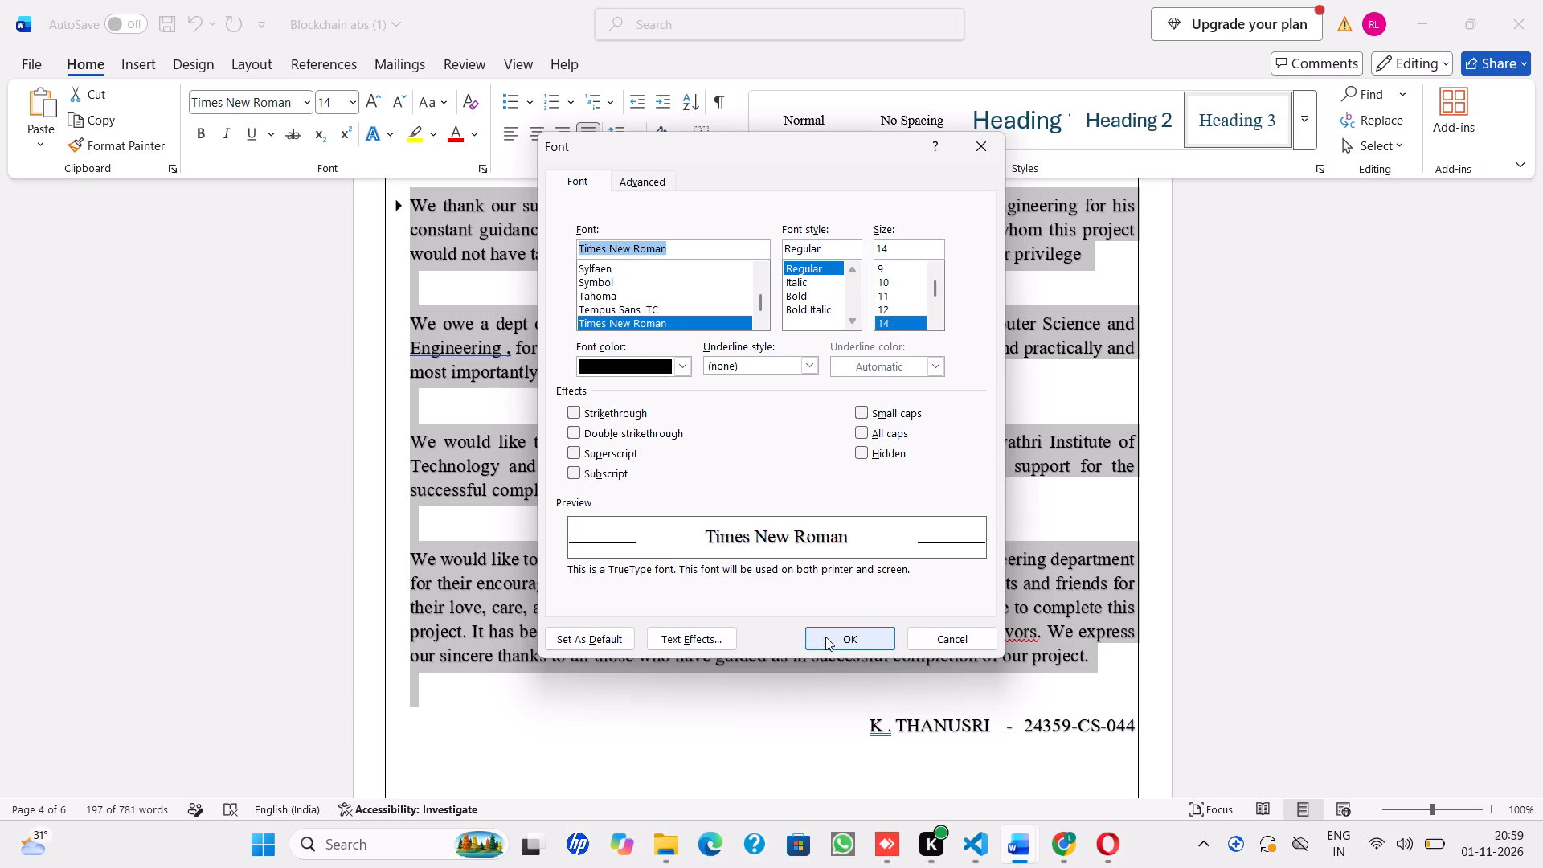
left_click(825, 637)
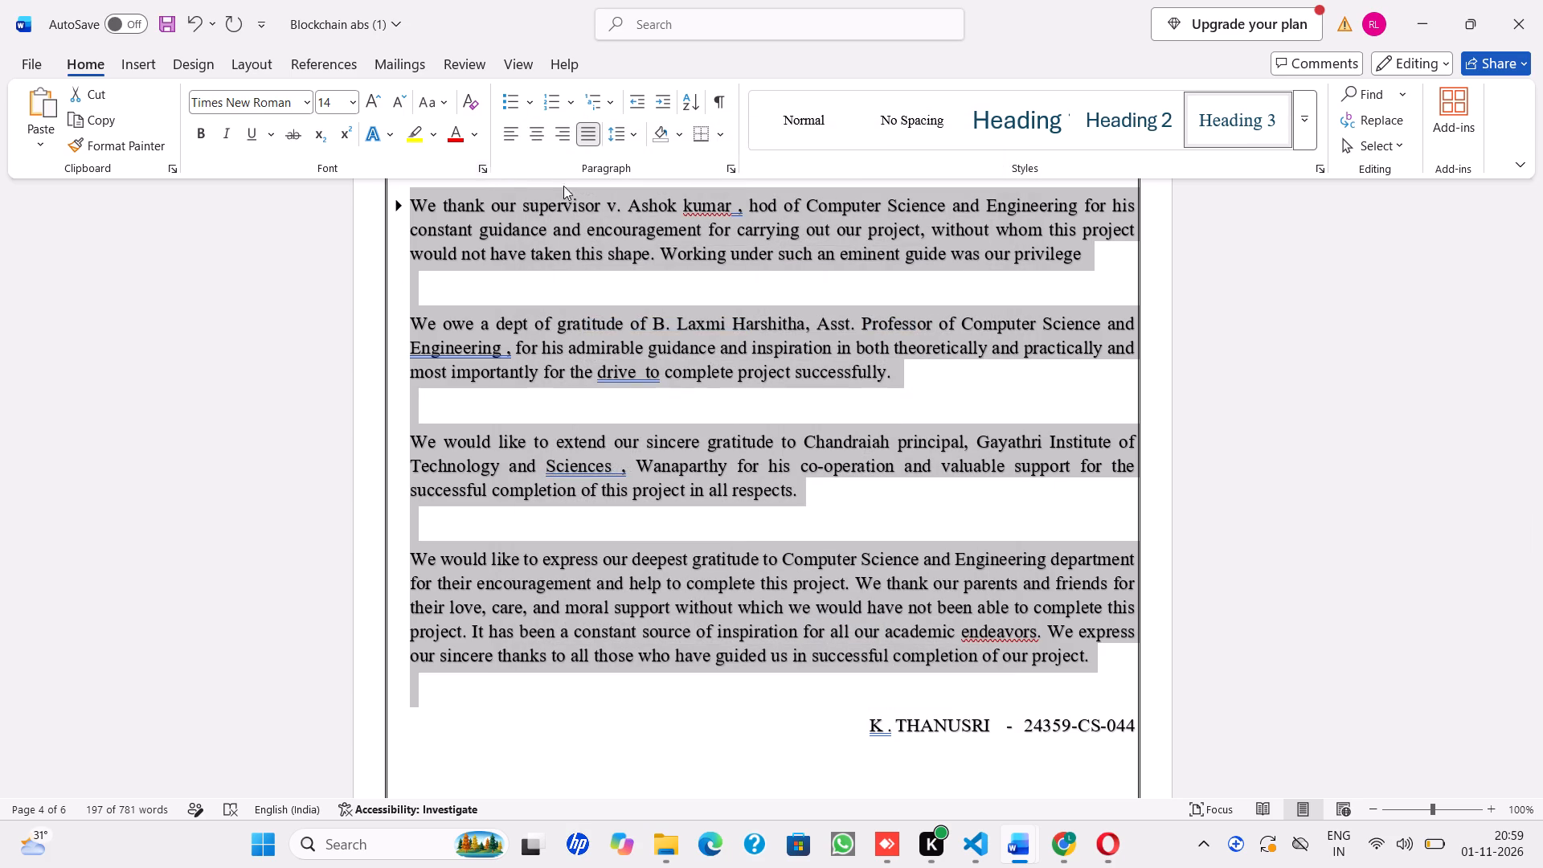
Set the left indentation of the selected ACKNOWLEDGEMENT paragraphs to 1.5 cm.
left_click(730, 173)
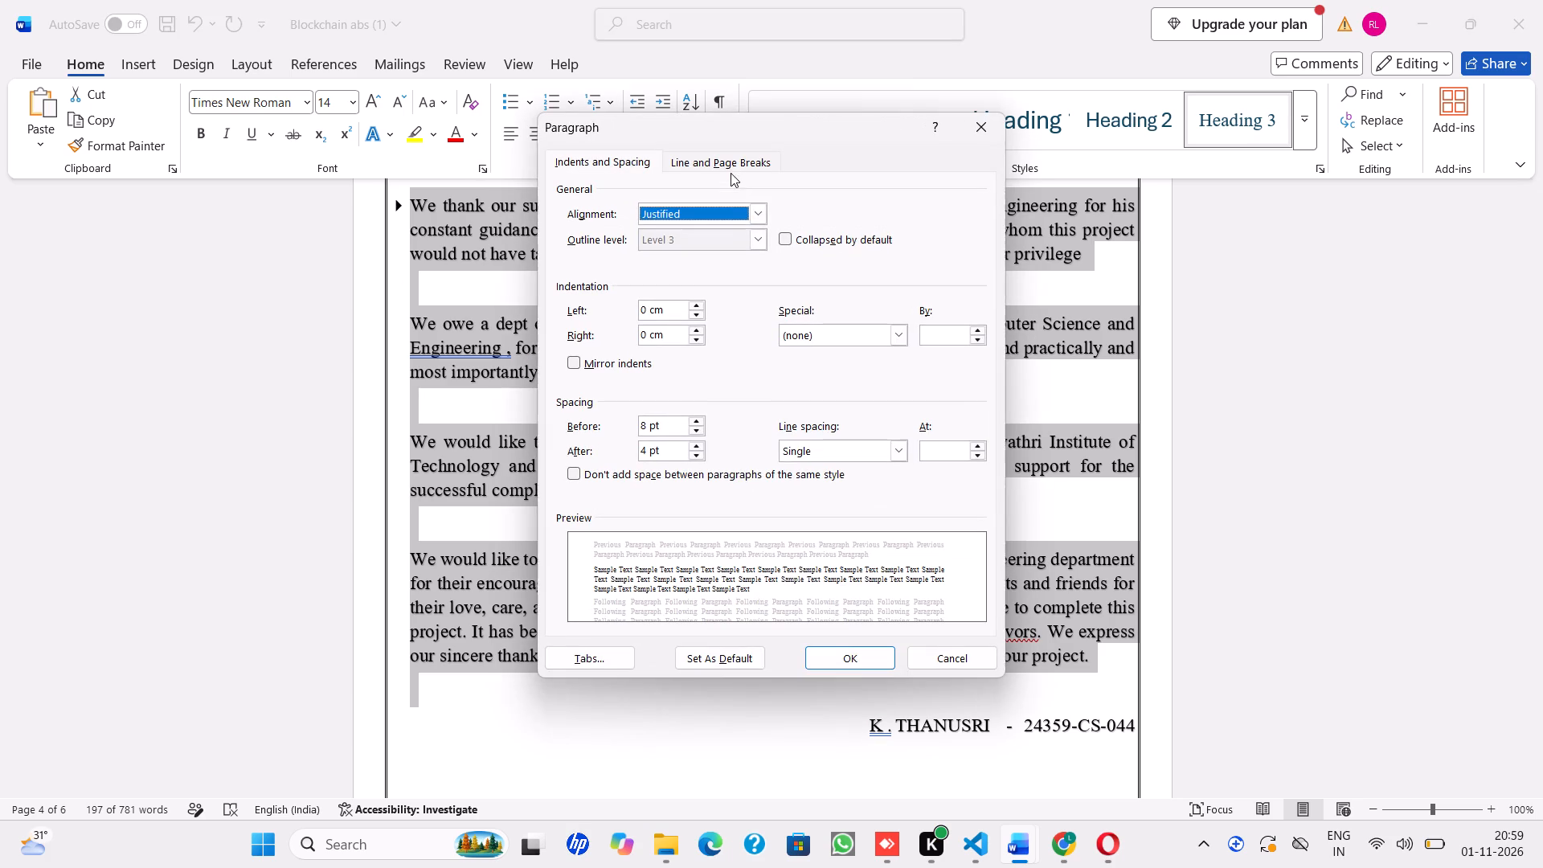
left_click(699, 305)
triple_click(699, 305)
left_click(699, 305)
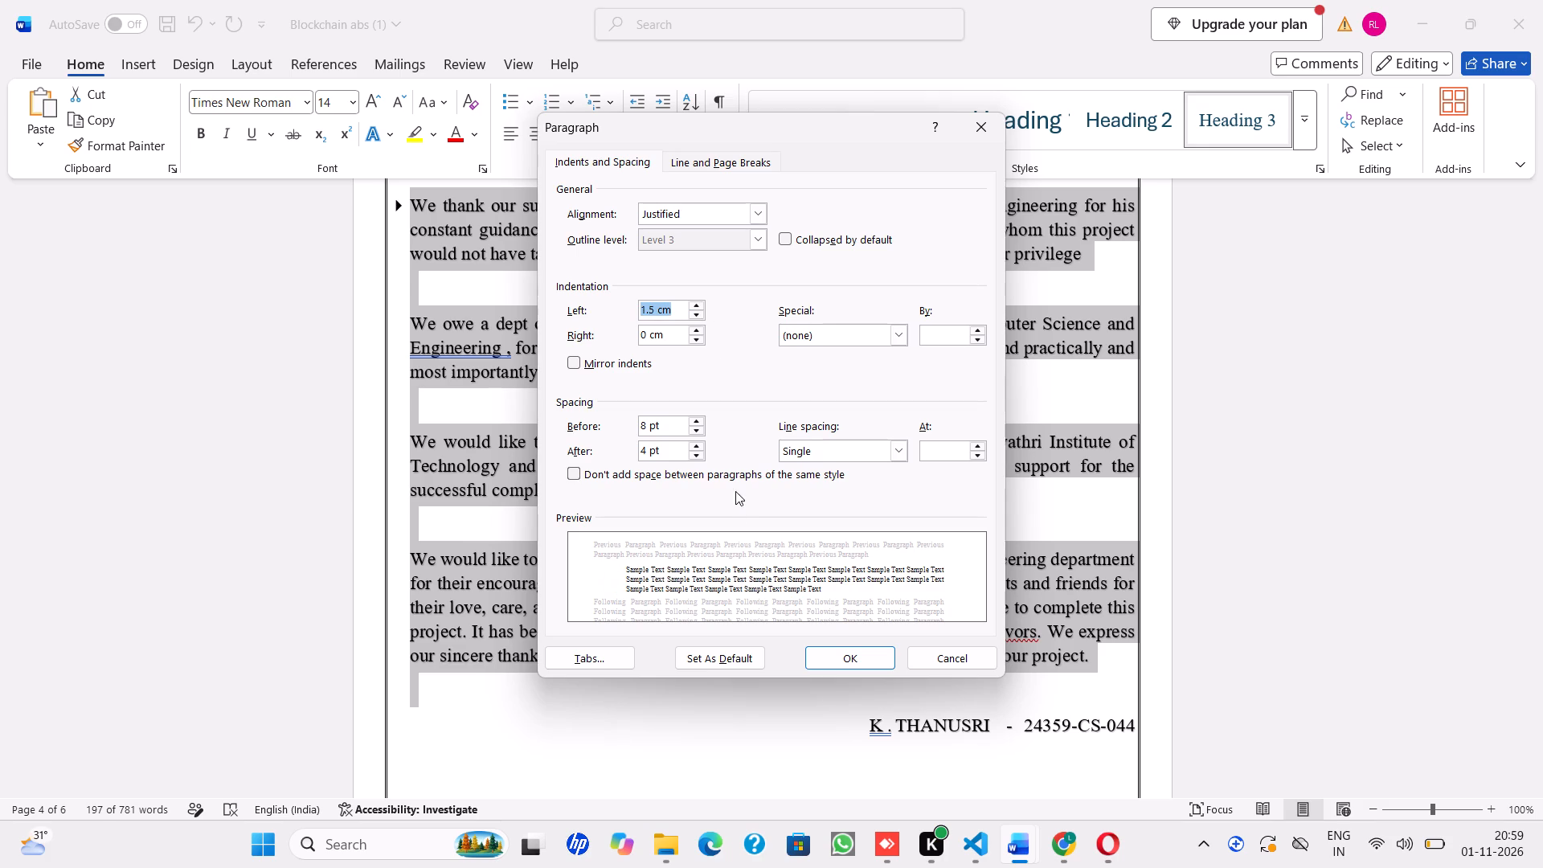
left_click(826, 656)
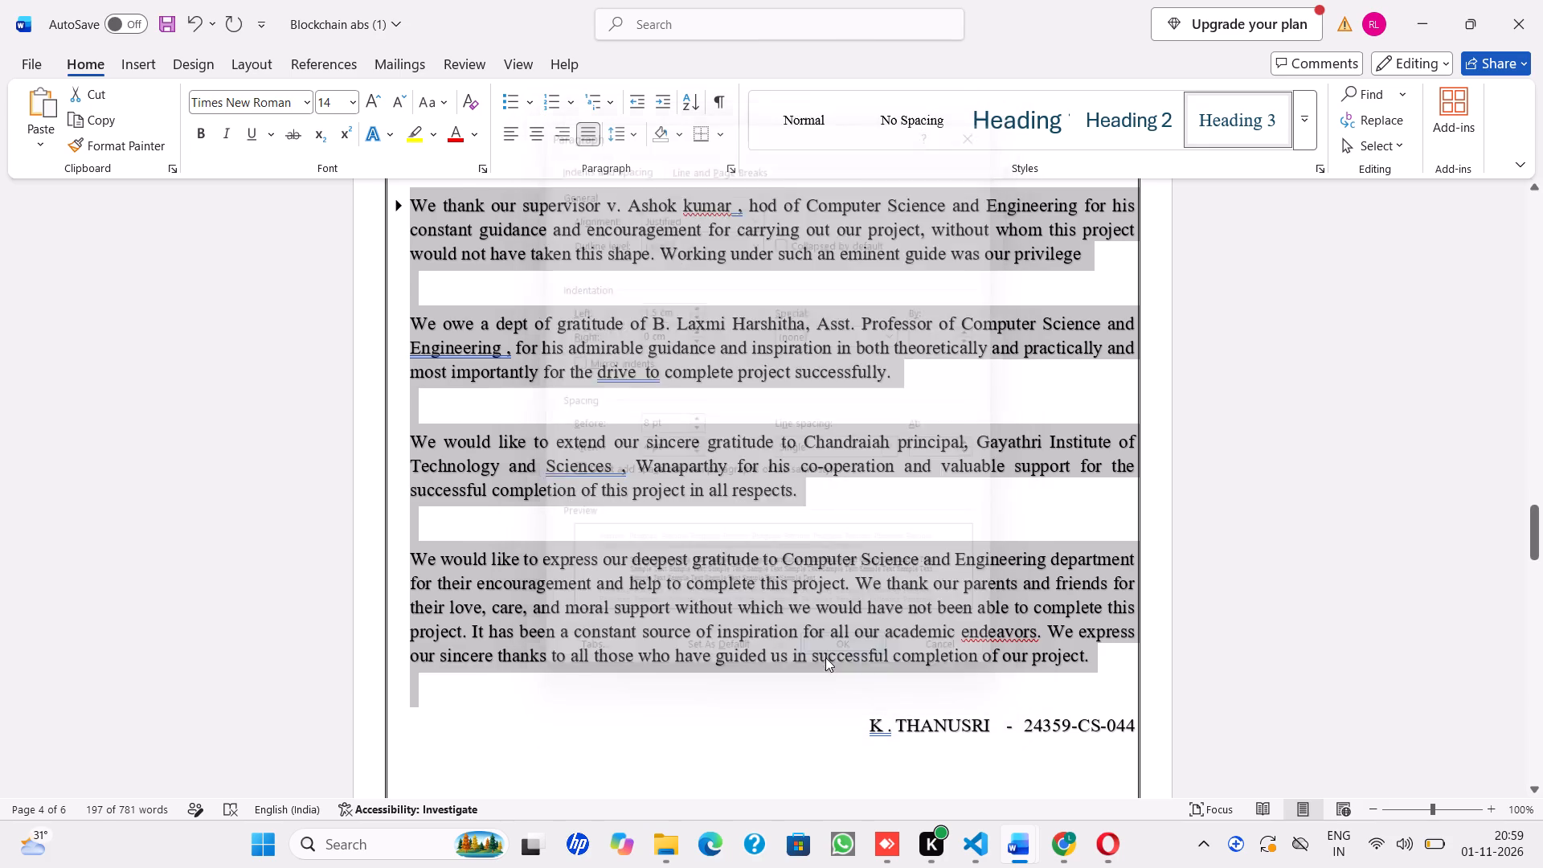
Review the page layout from ACKNOWLEDGEMENT through ABSTRACT to the CONTENT page, and back to the CERTIFICATE page.
scroll(1045, 524, "down", 5)
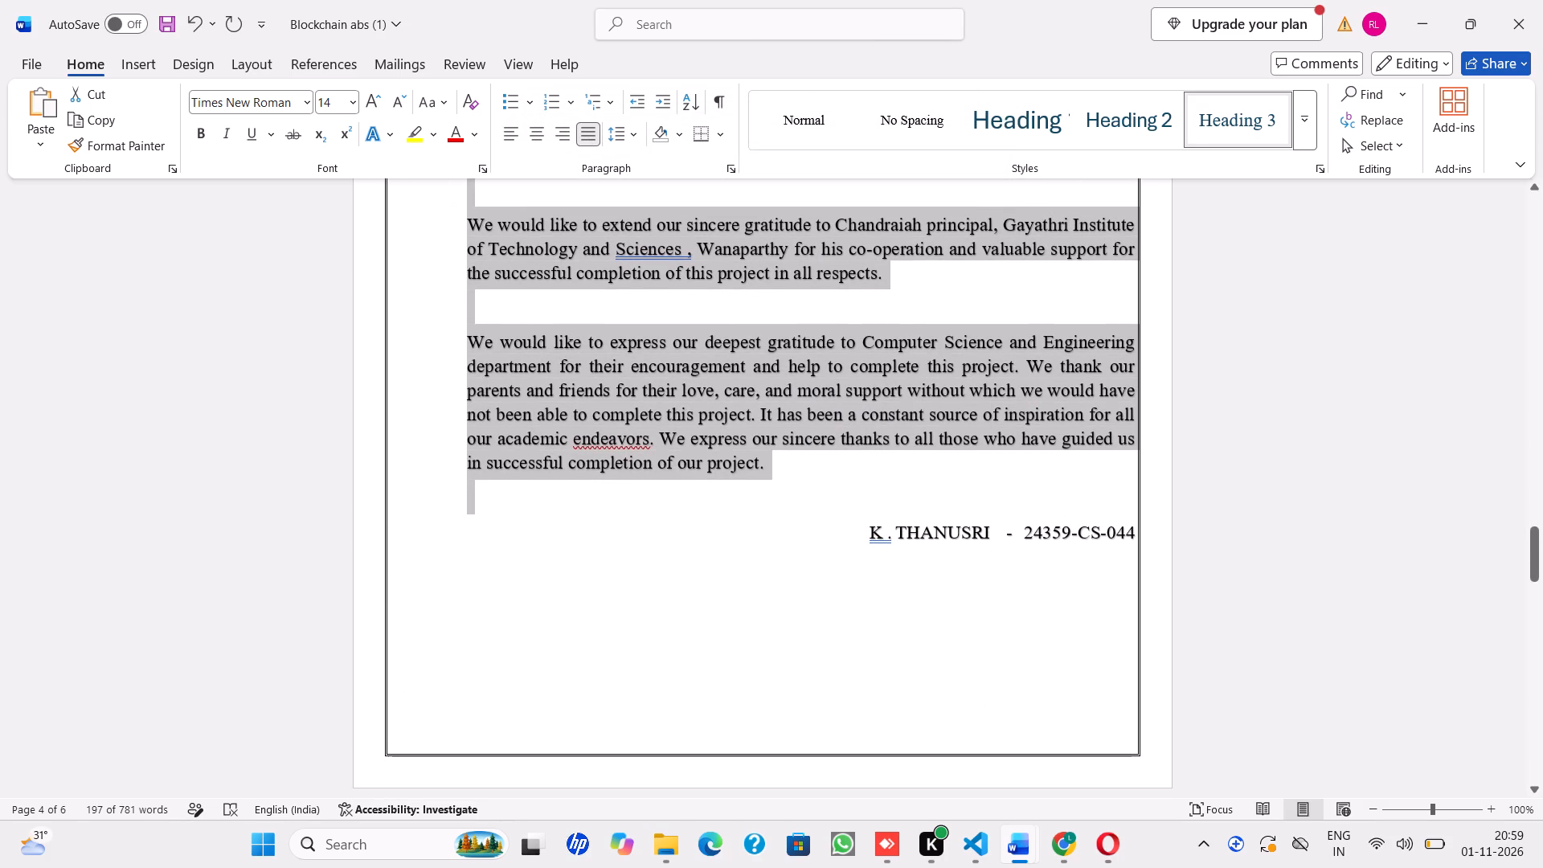
left_click(770, 553)
scroll(936, 502, "down", 17)
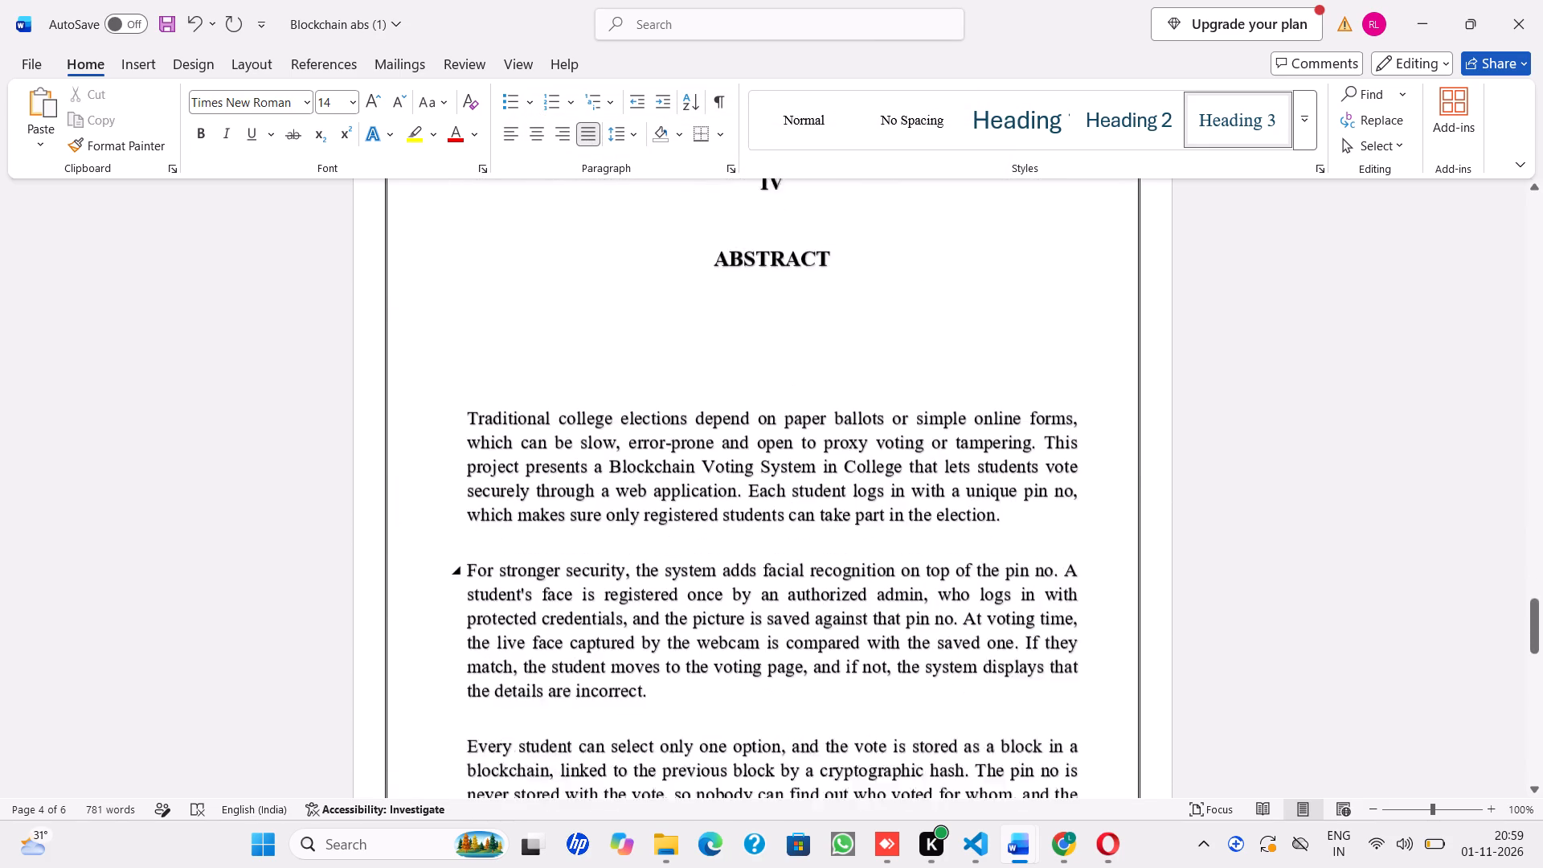
scroll(943, 478, "up", 3)
scroll(946, 459, "down", 20)
scroll(946, 459, "down", 2)
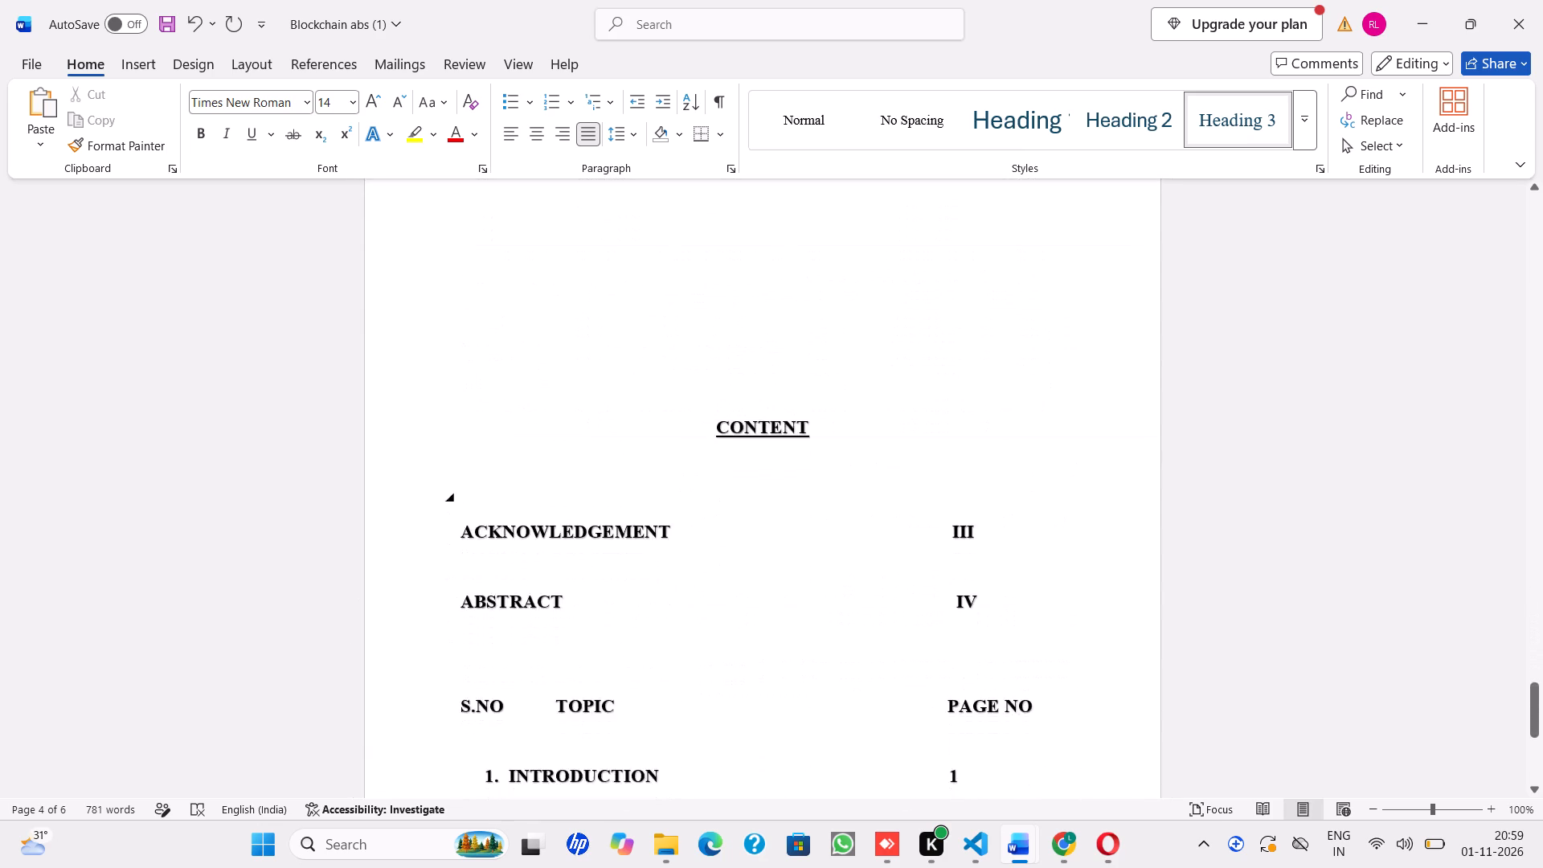
scroll(947, 454, "up", 6)
scroll(947, 448, "up", 20)
scroll(947, 448, "up", 3)
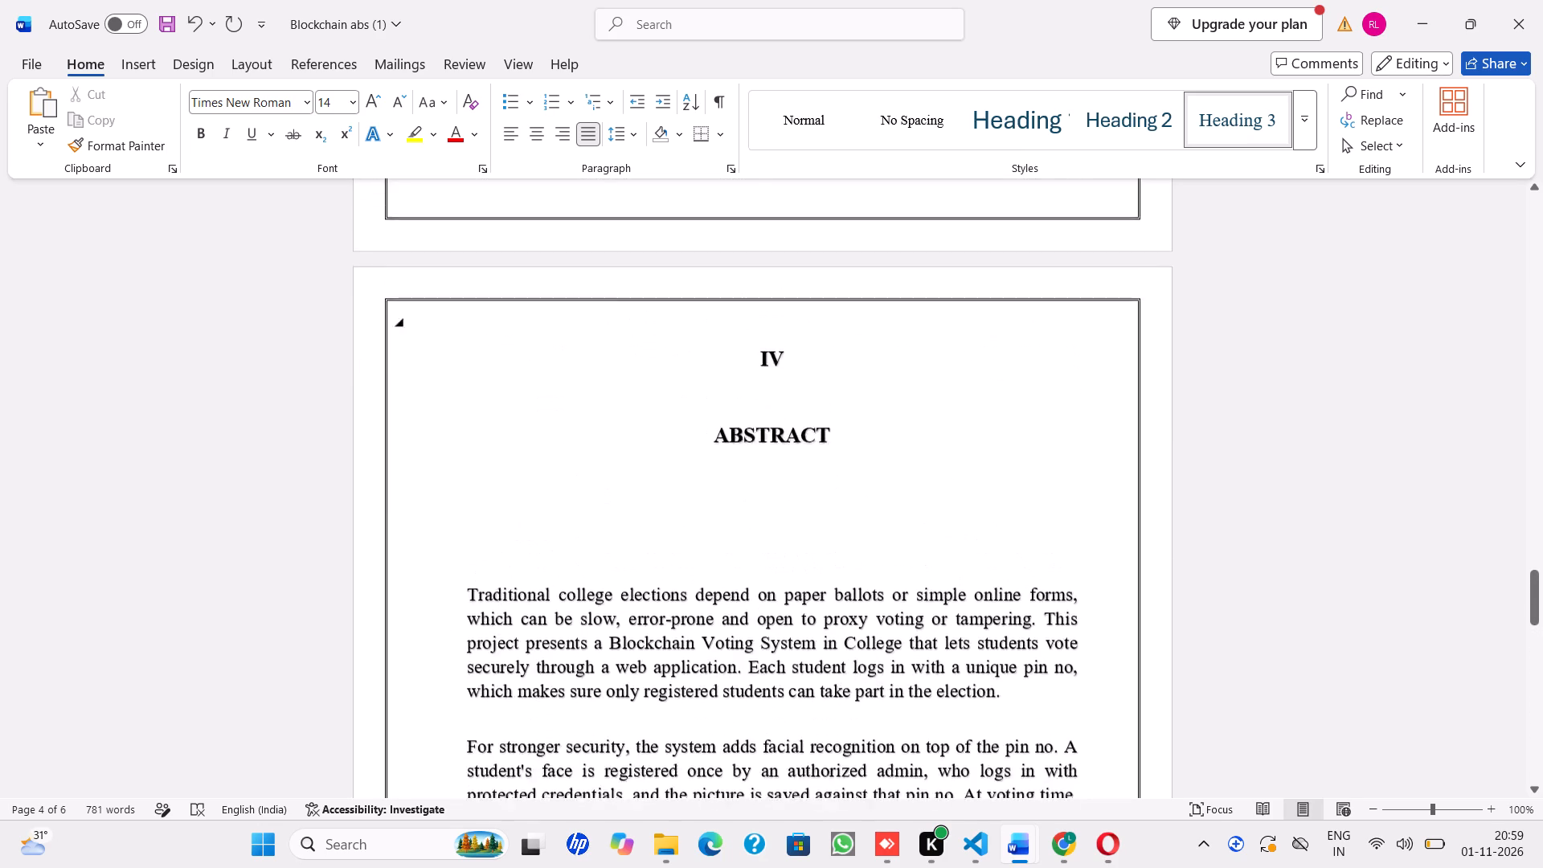
scroll(953, 423, "up", 20)
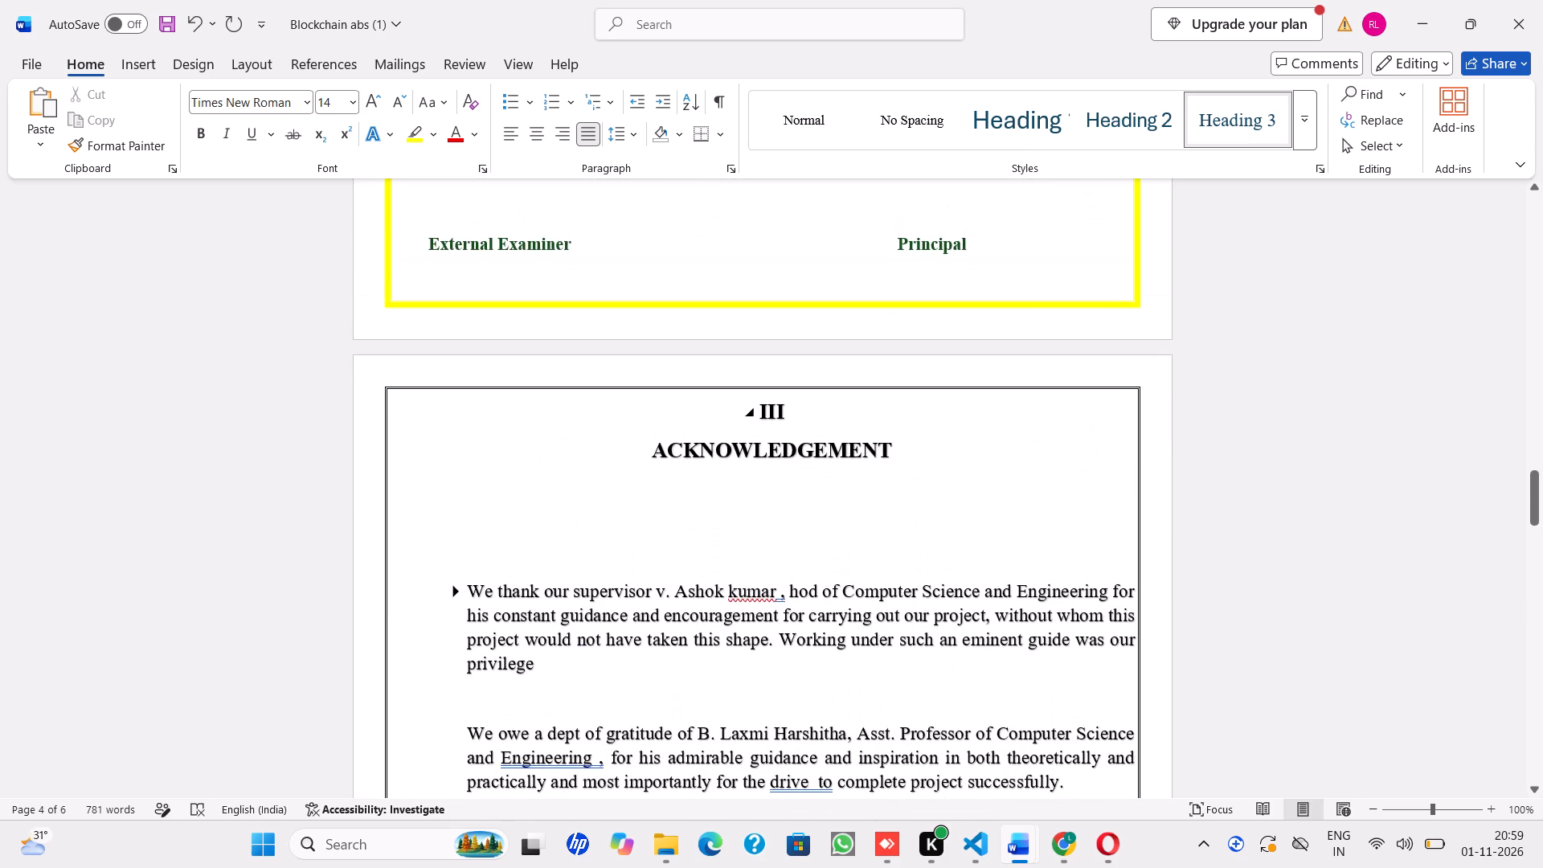
scroll(953, 417, "up", 17)
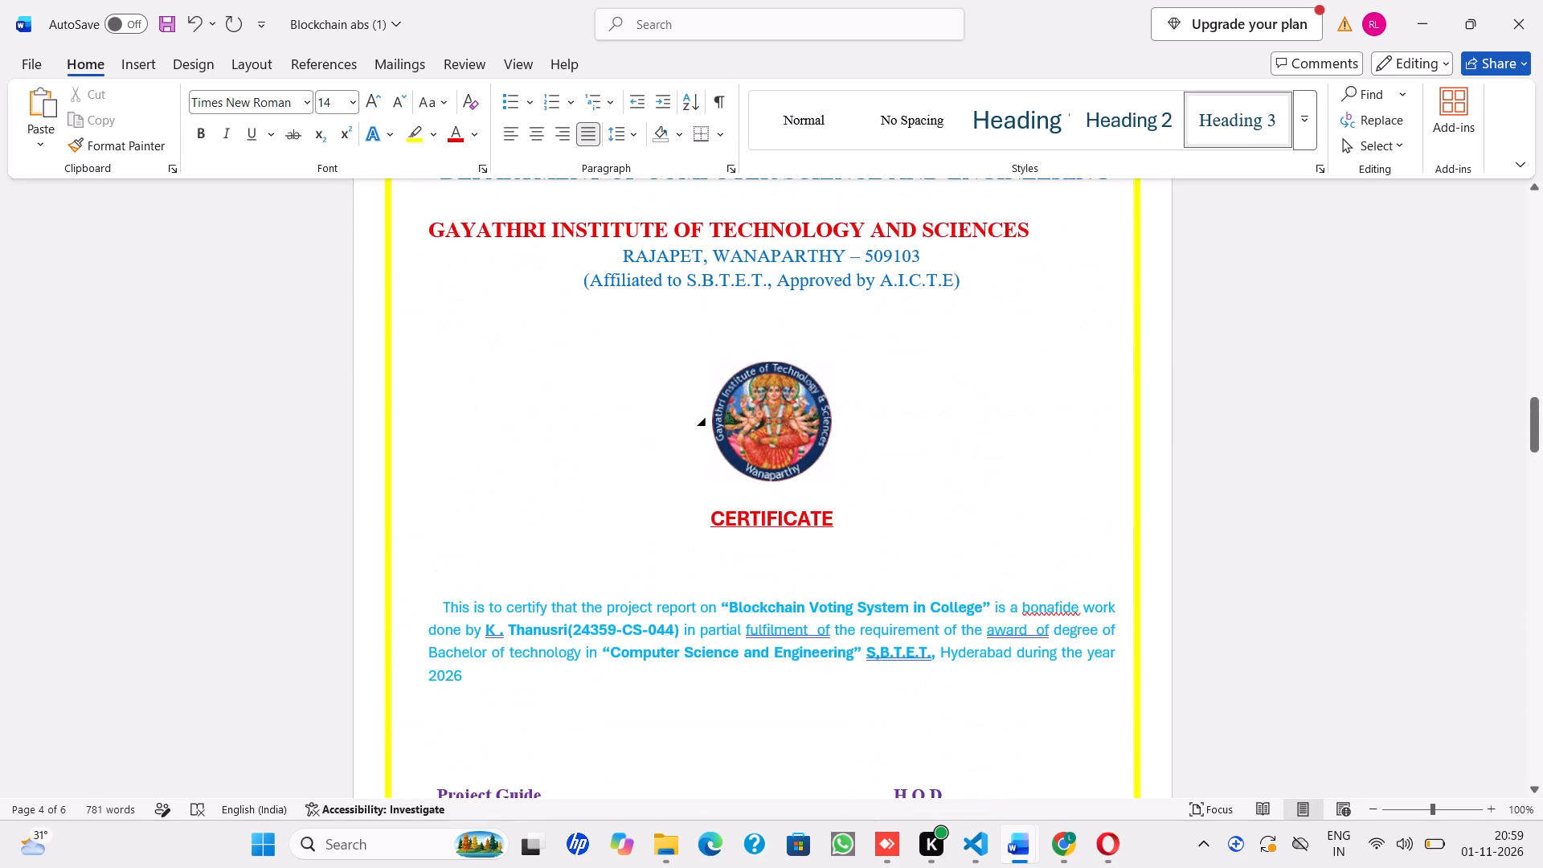
scroll(953, 414, "up", 6)
Indent the Project Guide and H.O.D. line on the CERTIFICATE page with eight leading spaces.
scroll(953, 414, "down", 14)
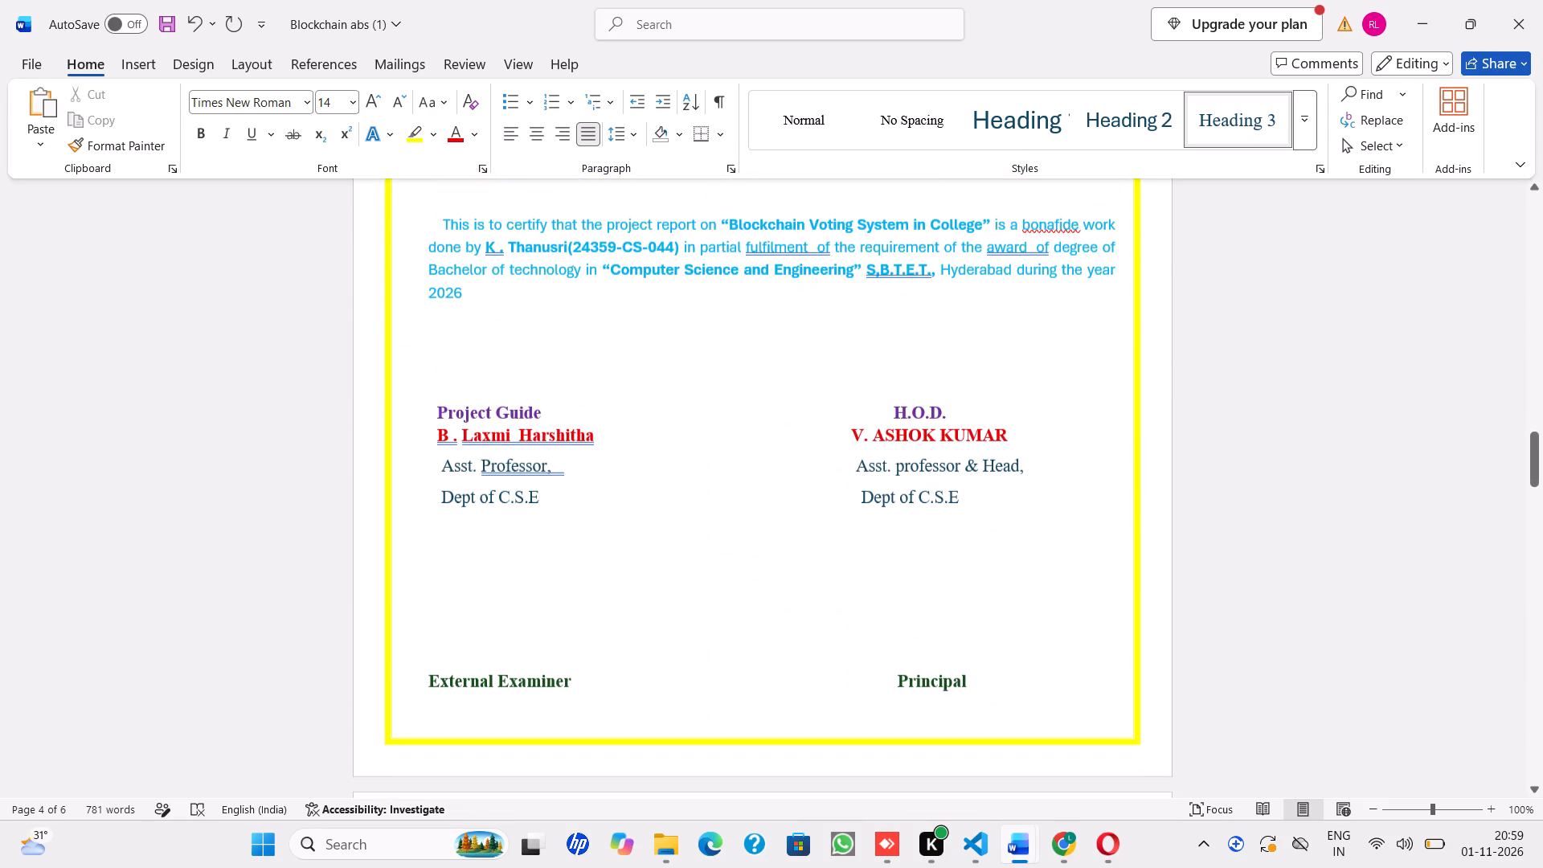
left_click(432, 404)
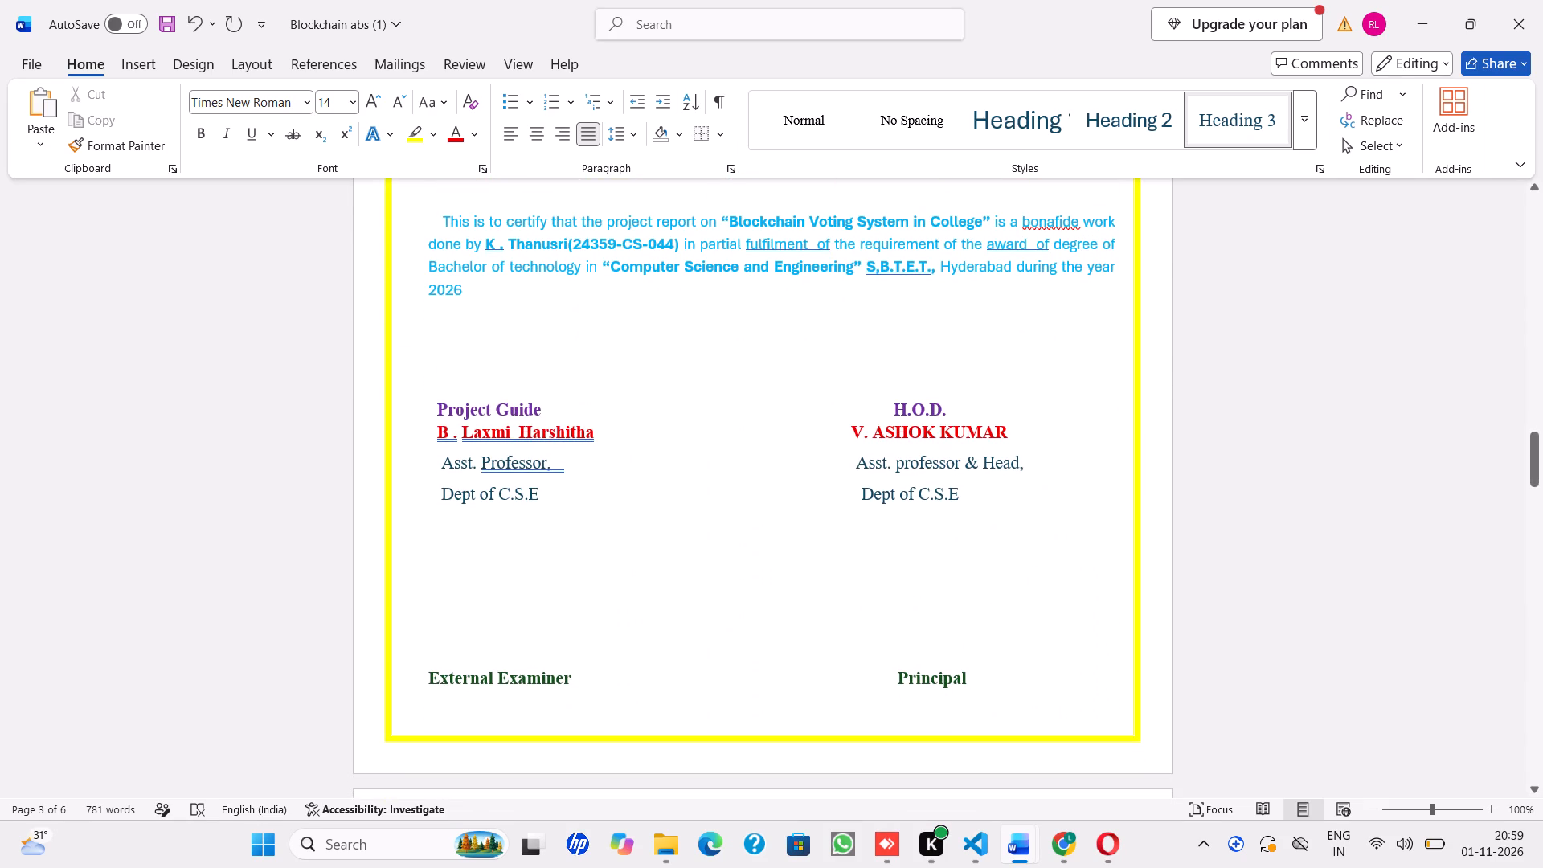
key("space")
key("space")
key("space")
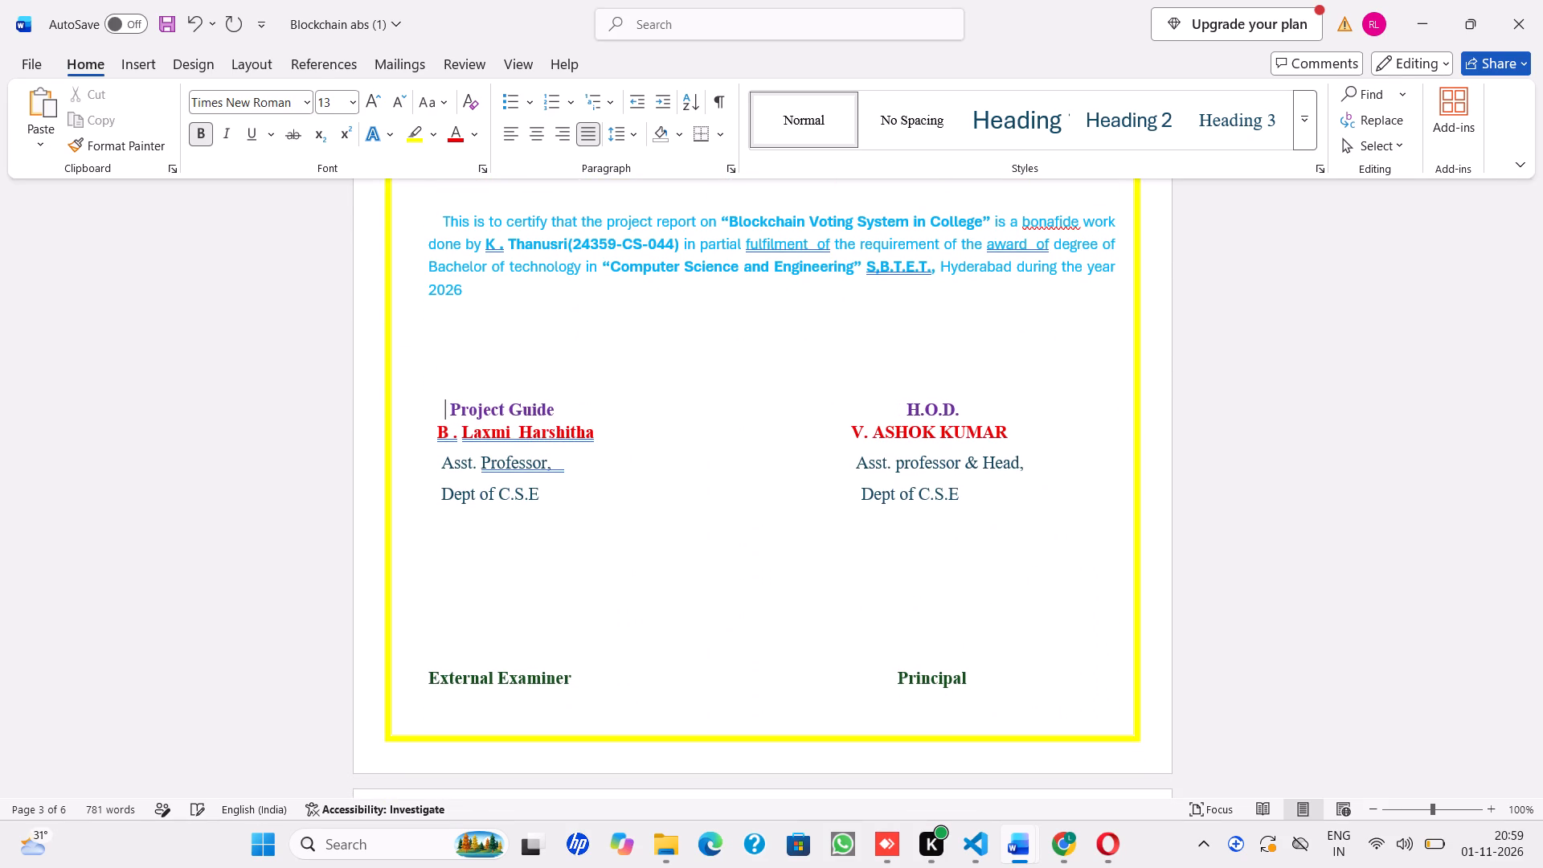
key("space")
key("space")
key("space")
key("space")
key("space")
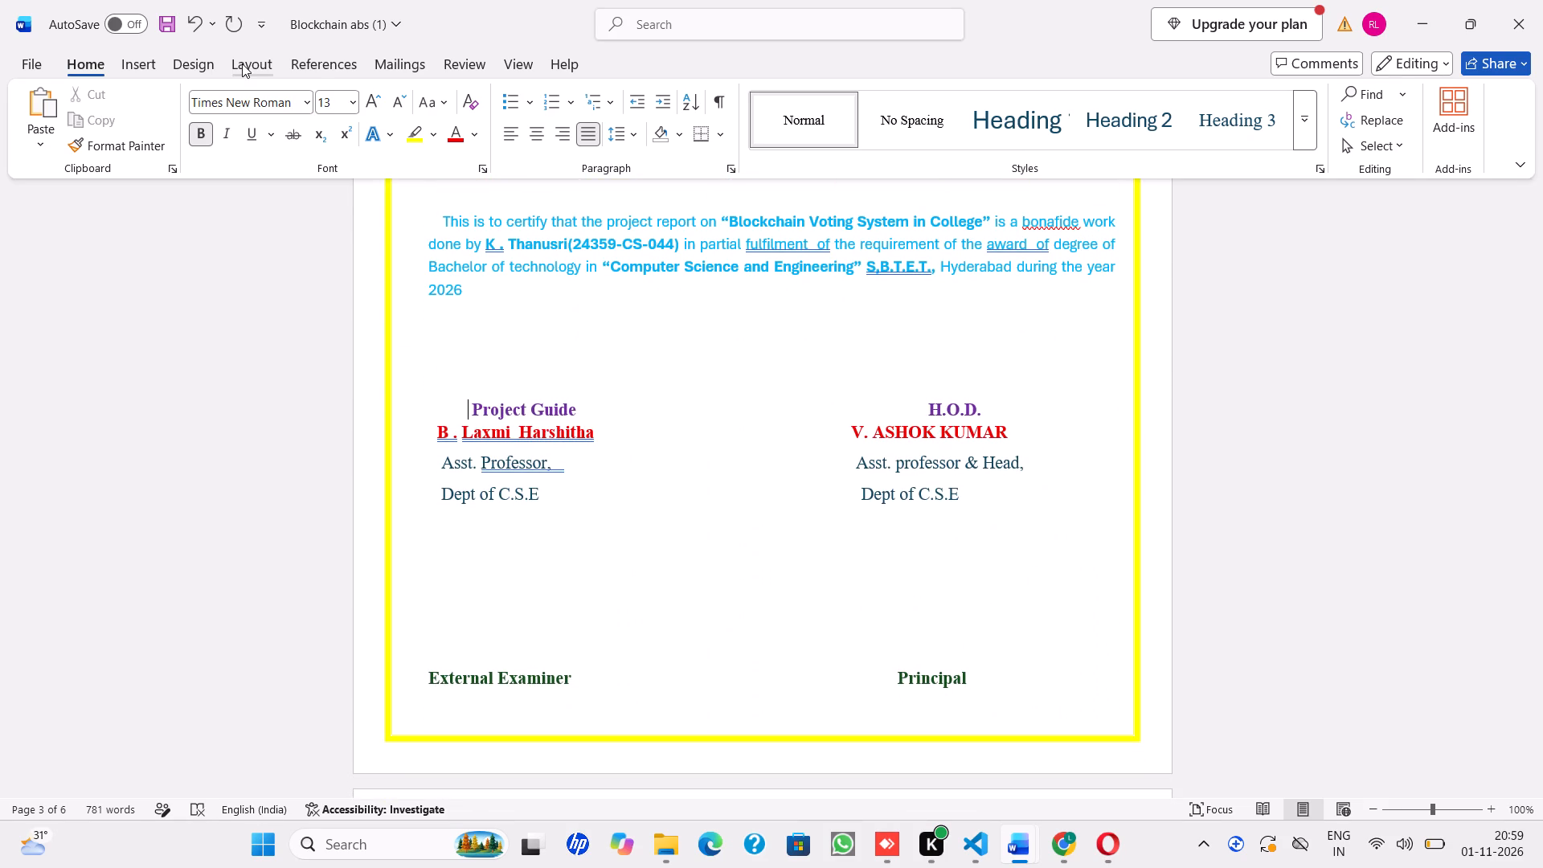
Indent the red line of guide and H.O.D. names with seven leading spaces to line it up under Project Guide.
left_click(435, 430)
key("space")
key("space")
key("space")
key("space")
key("space")
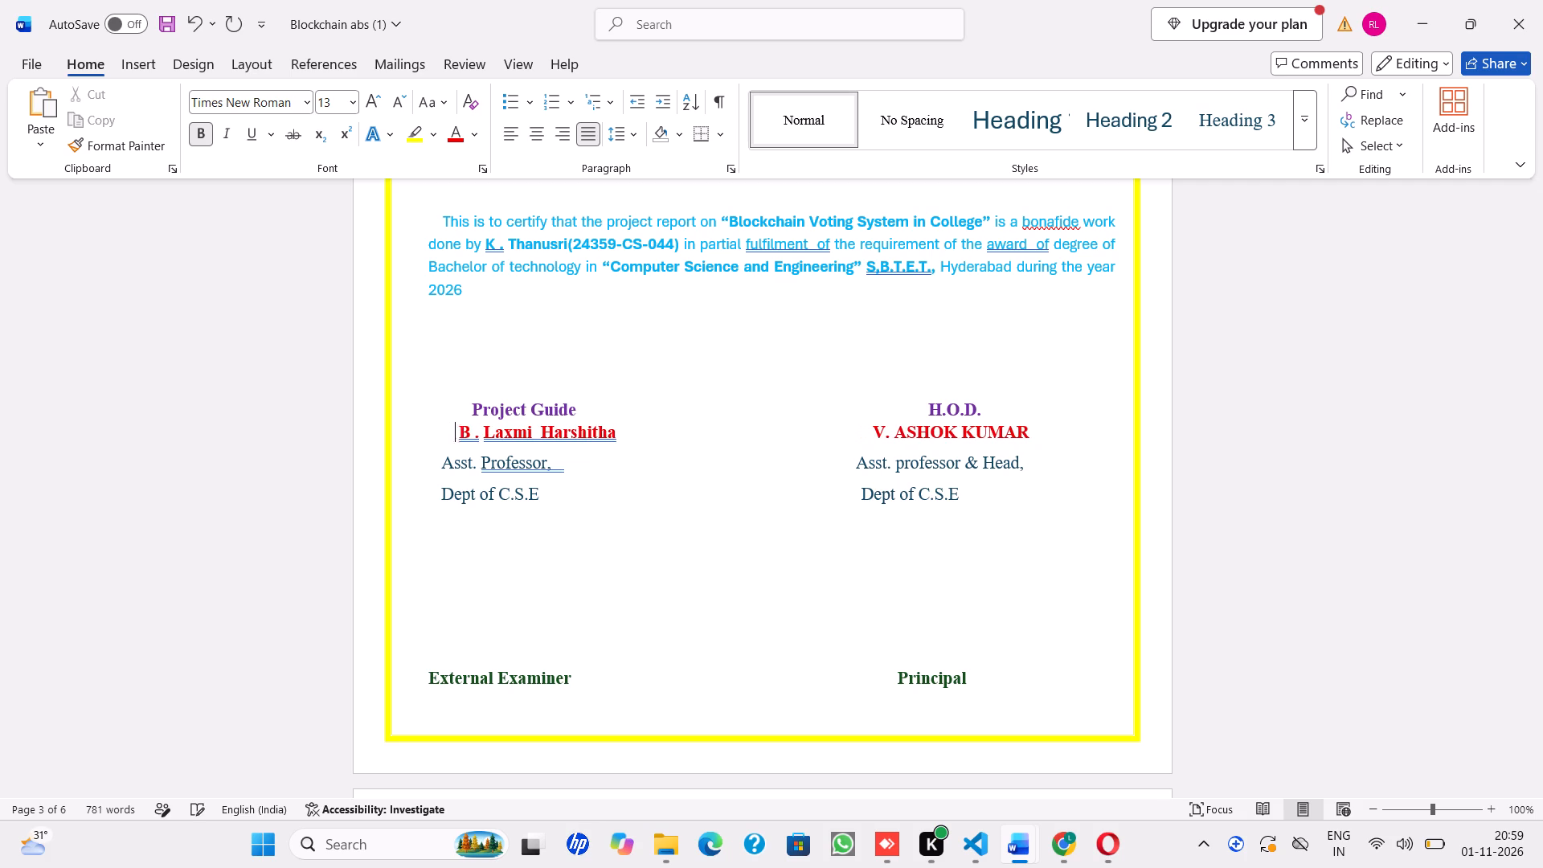
key("space")
key("space")
key("space")
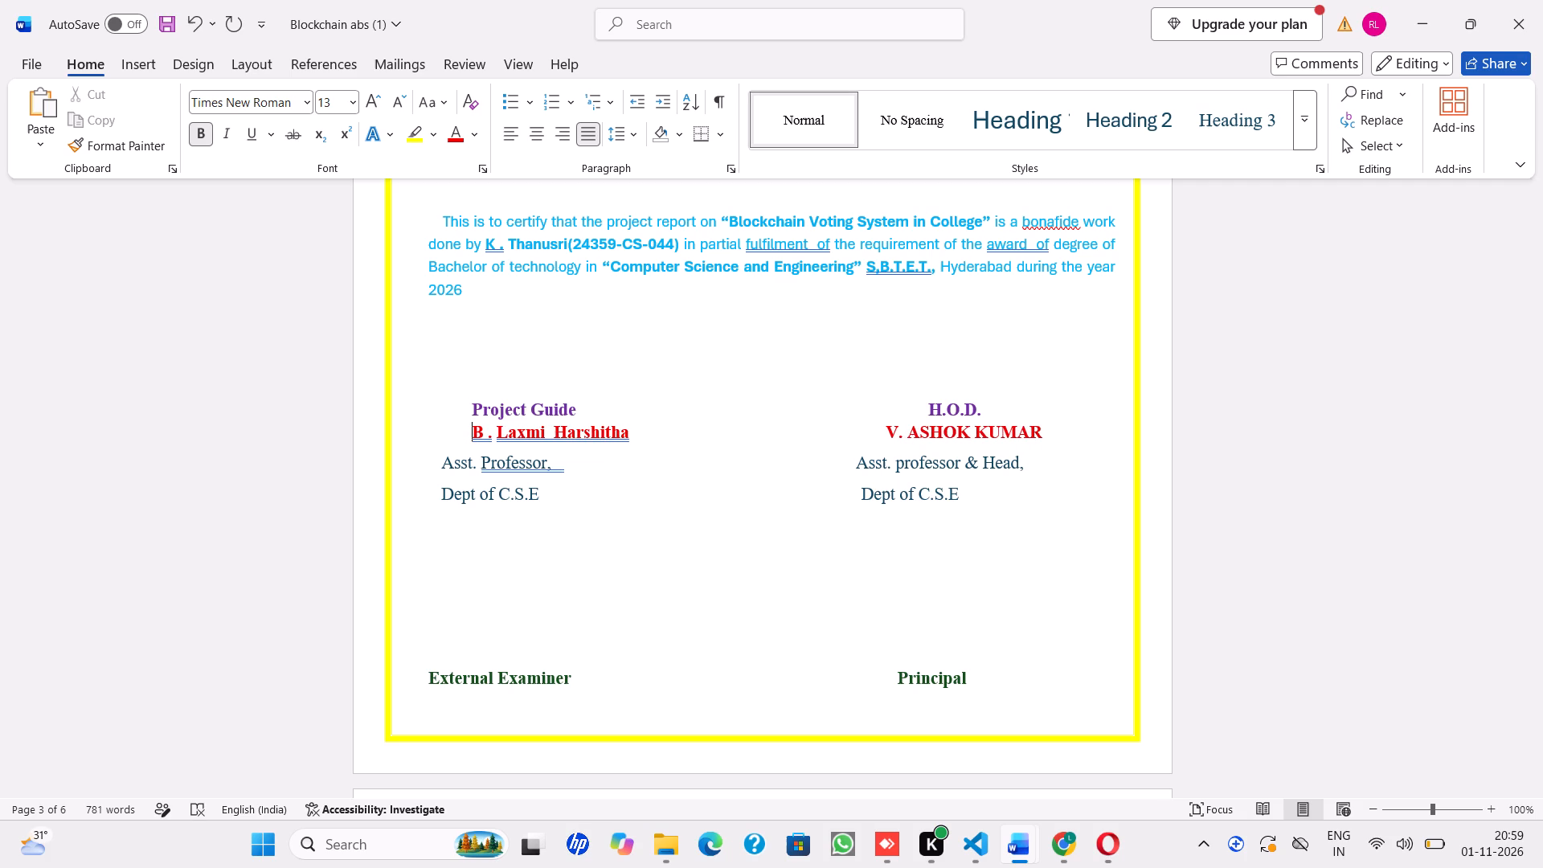
key("BackSpace")
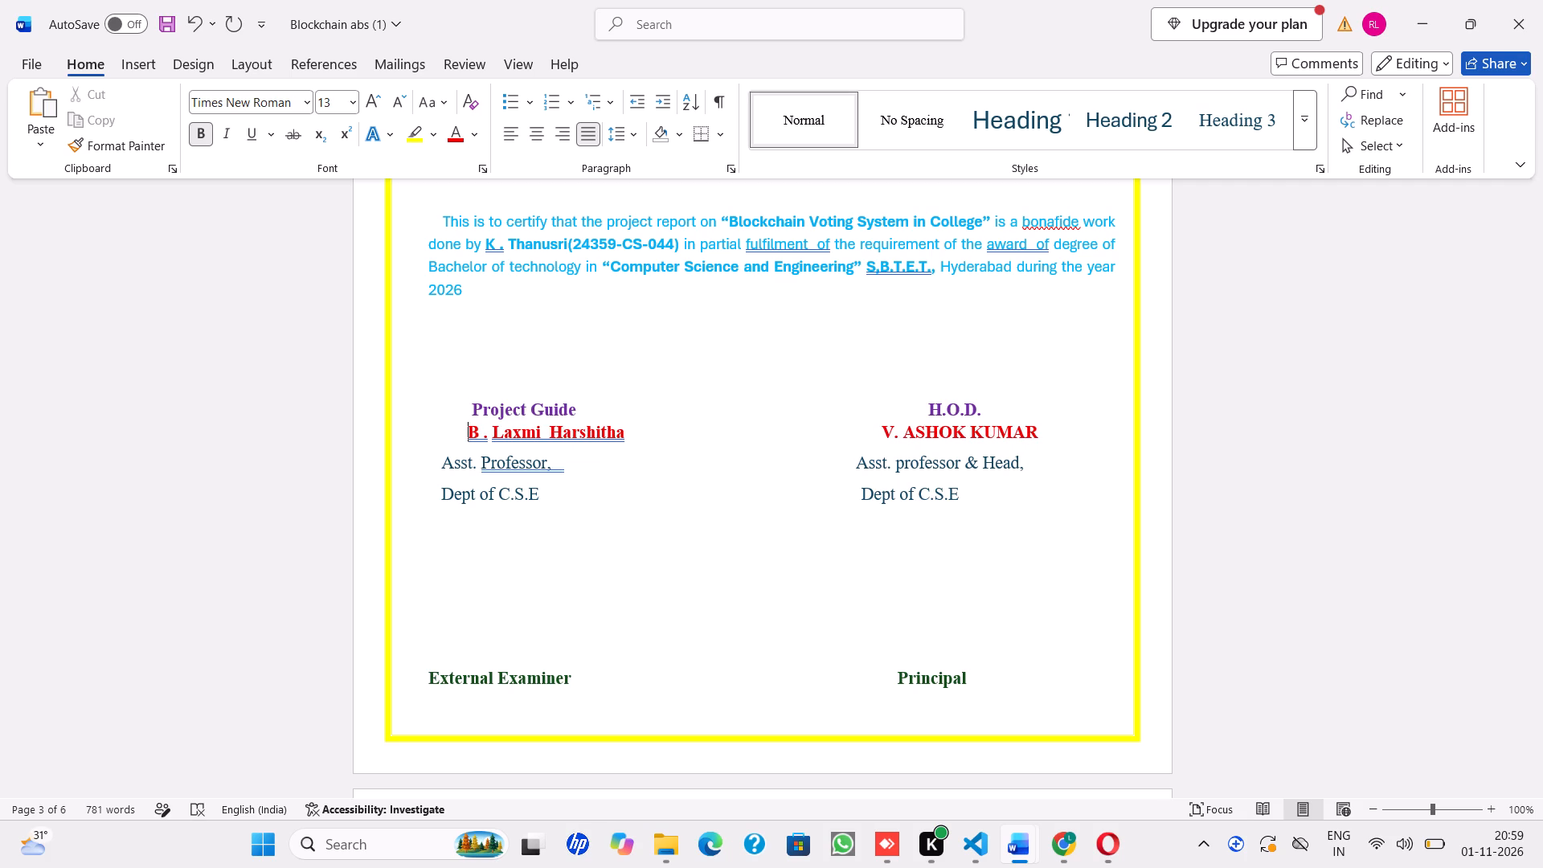
Indent the Asst. Professor line with six leading spaces to align it under the guide's name.
left_click(440, 461)
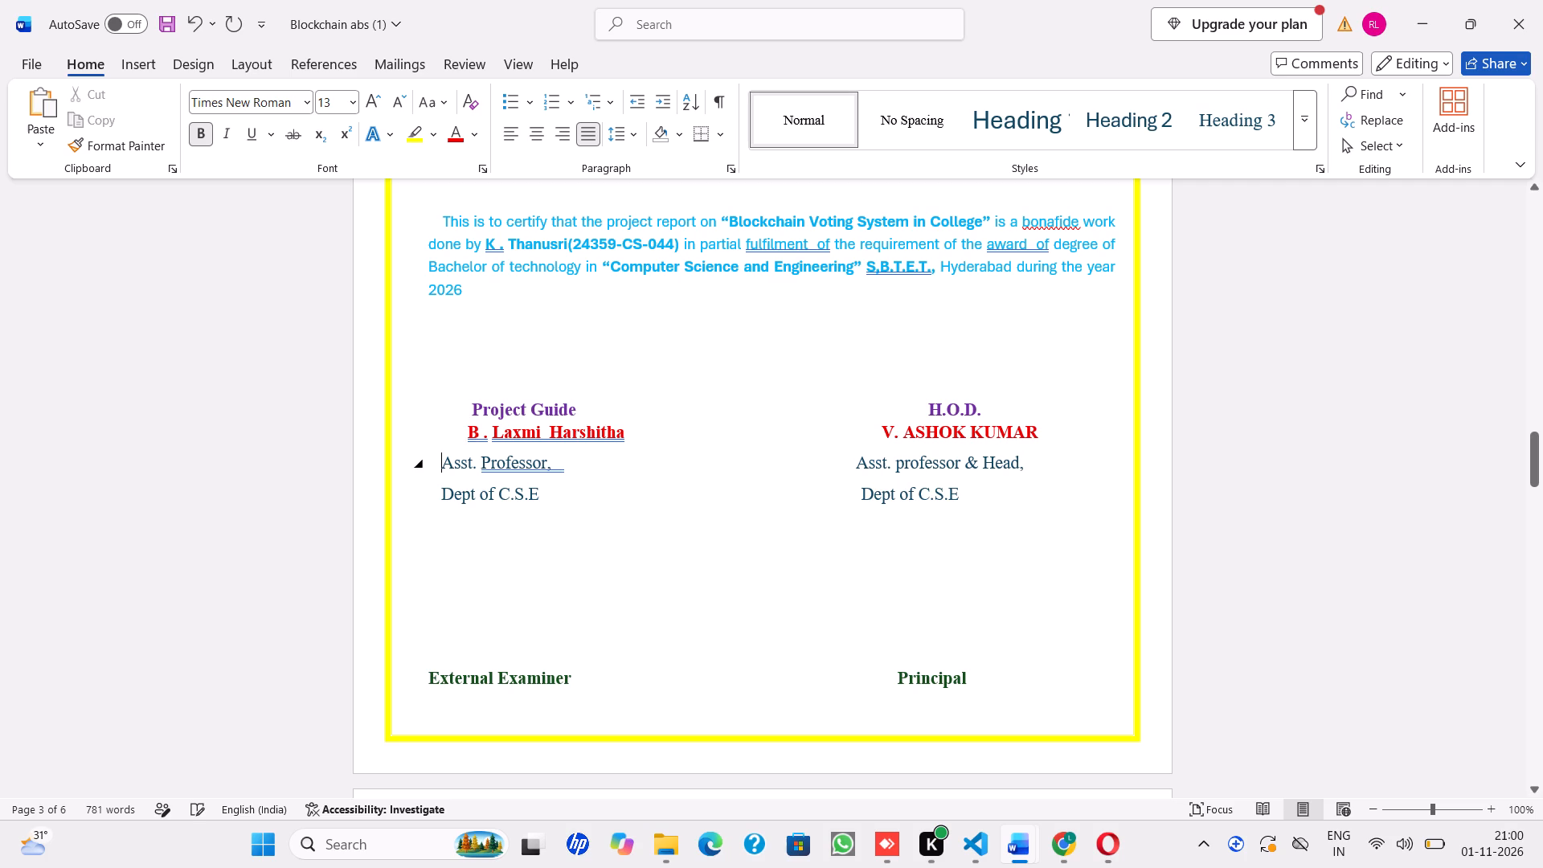
key("space")
key("space")
key("space")
key("space")
key("space")
key("space")
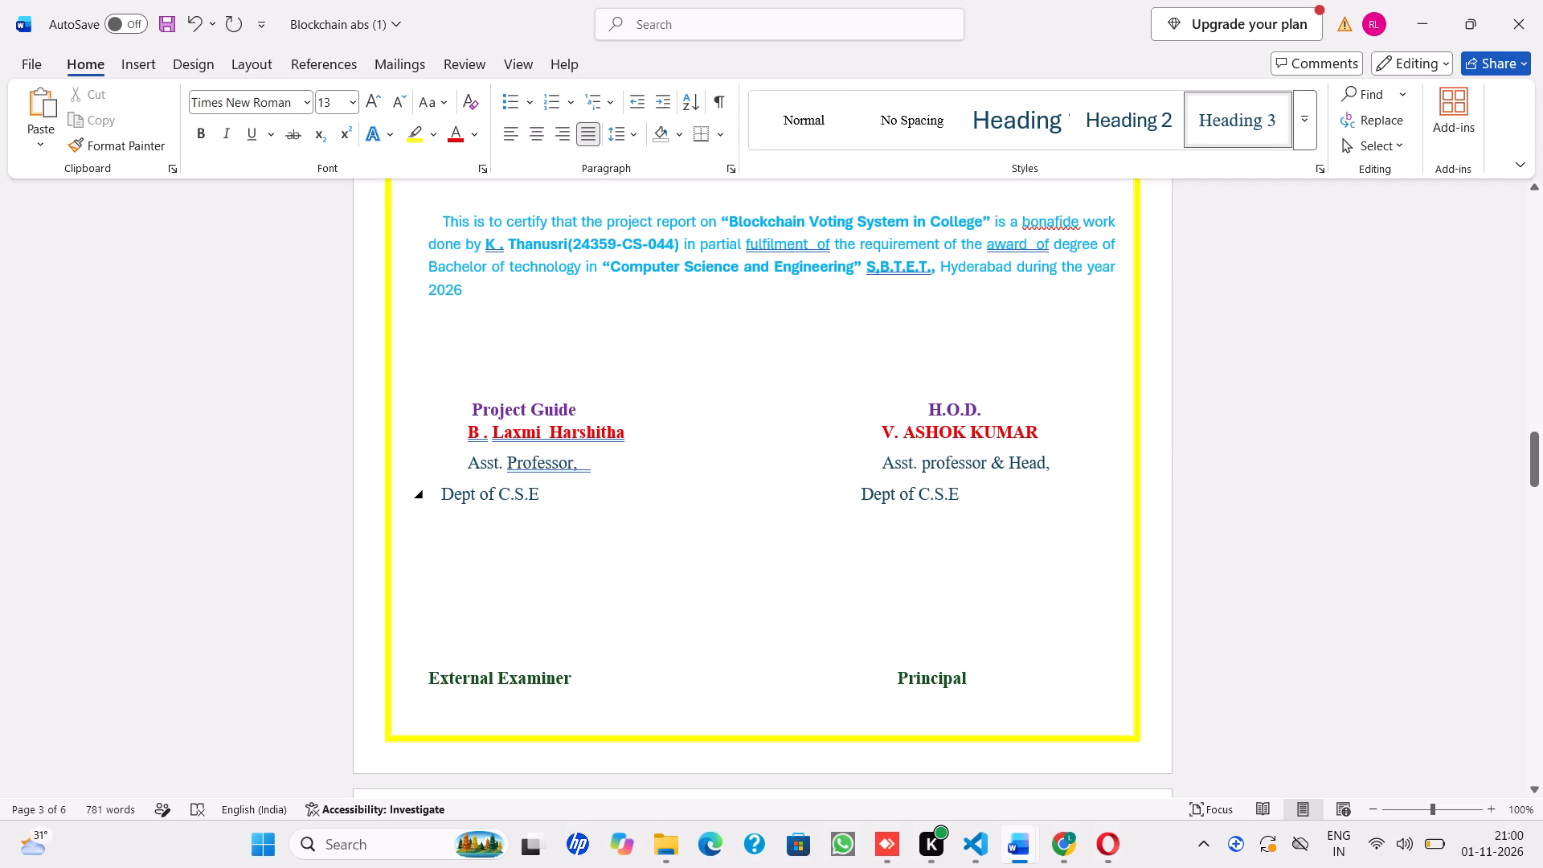
Indent the Dept of C.S.E line with six leading spaces to align it under the Asst. Professor line.
left_click(439, 496)
key("space")
key("space")
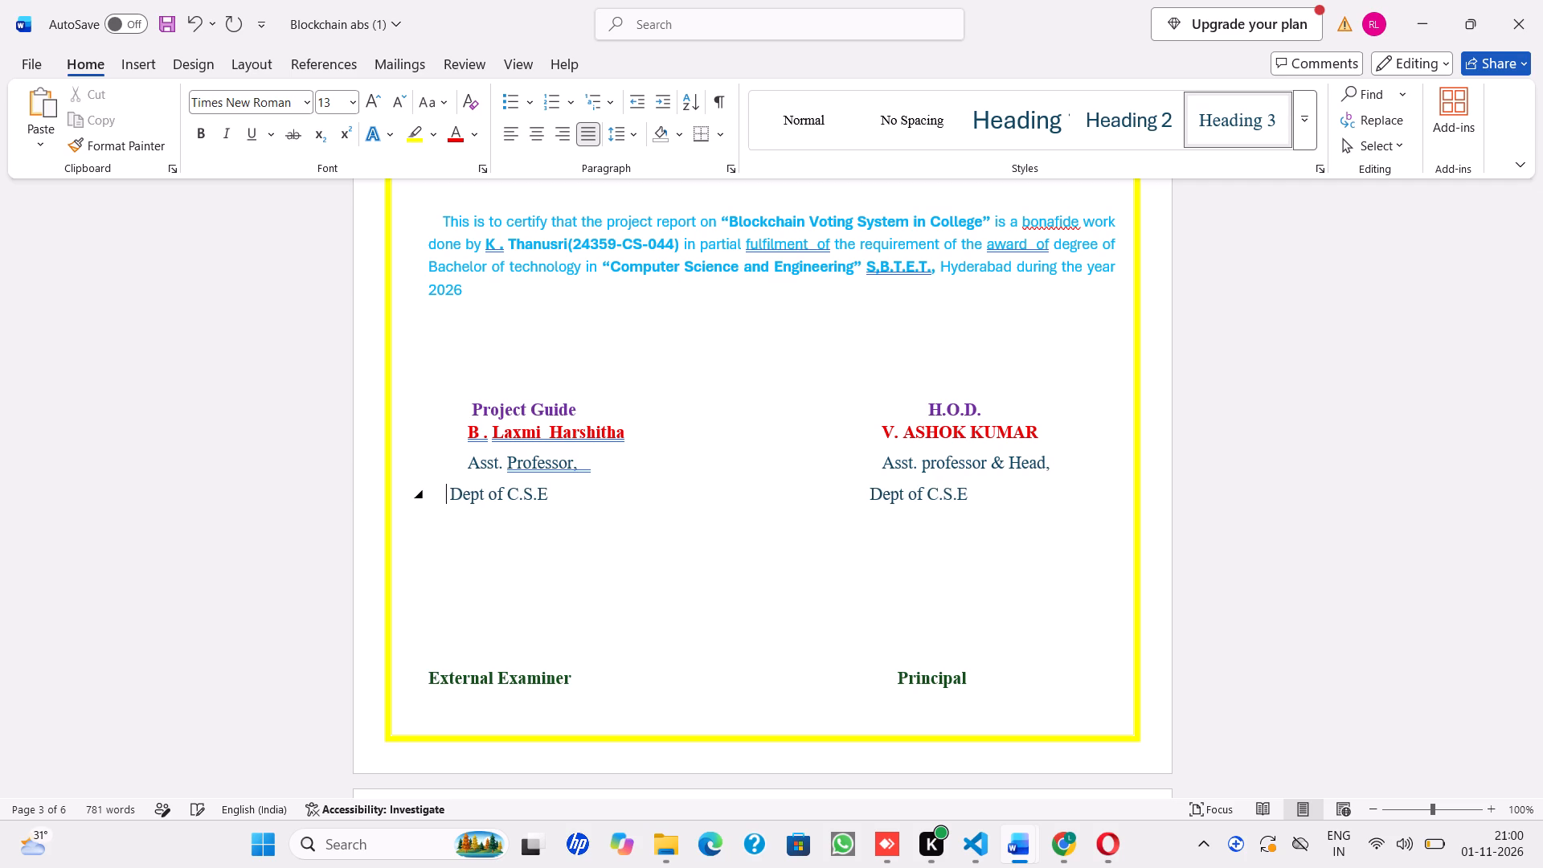
key("space")
key("space")
key("space")
key("space")
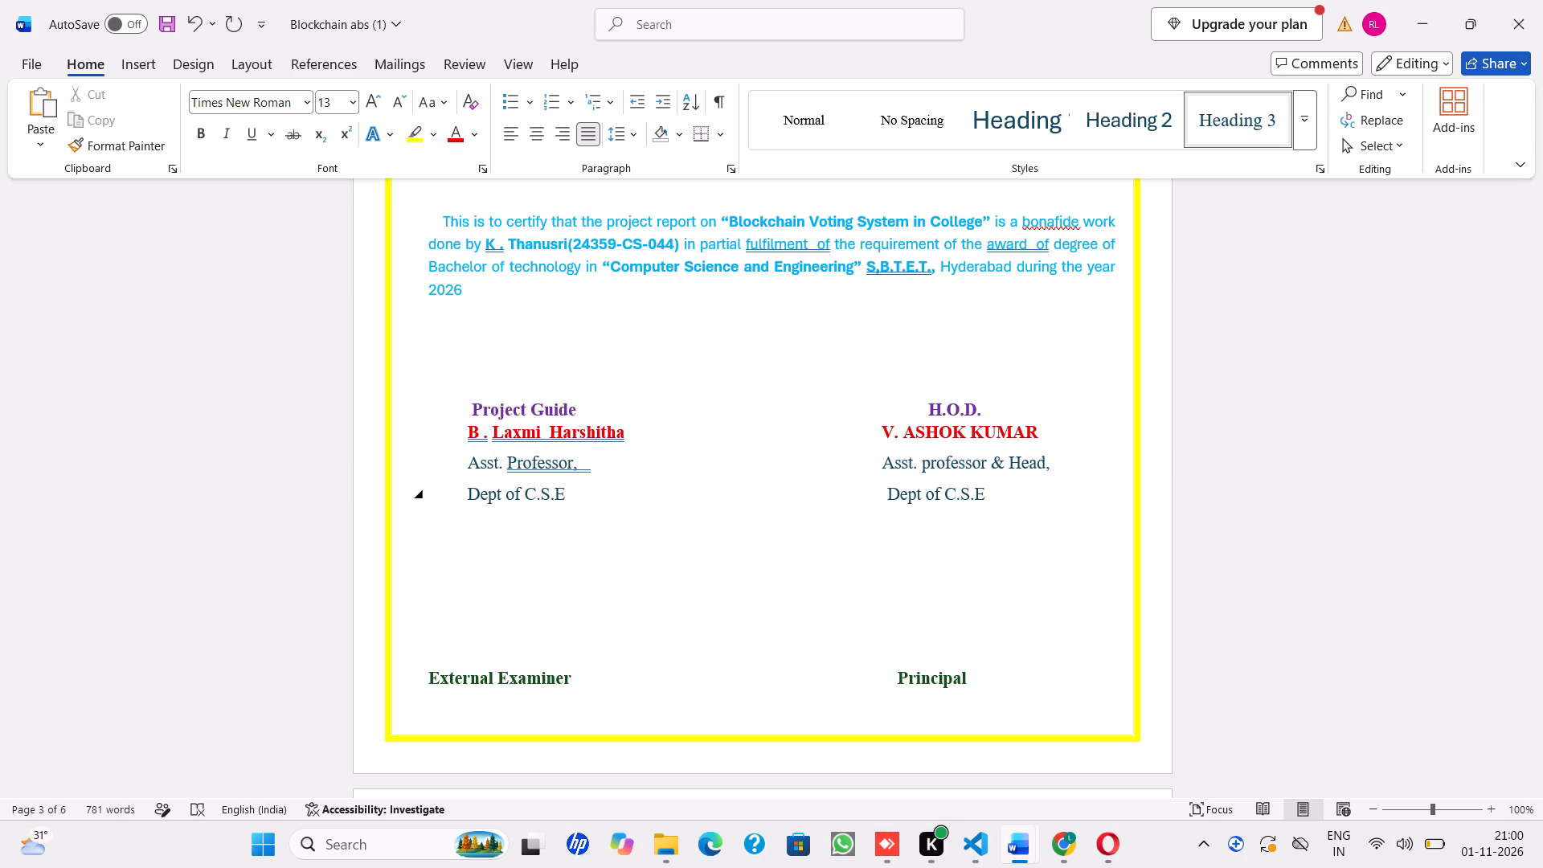
Indent the External Examiner and Principal line with leading spaces, moving it toward the alignment of the signature block above.
left_click(430, 675)
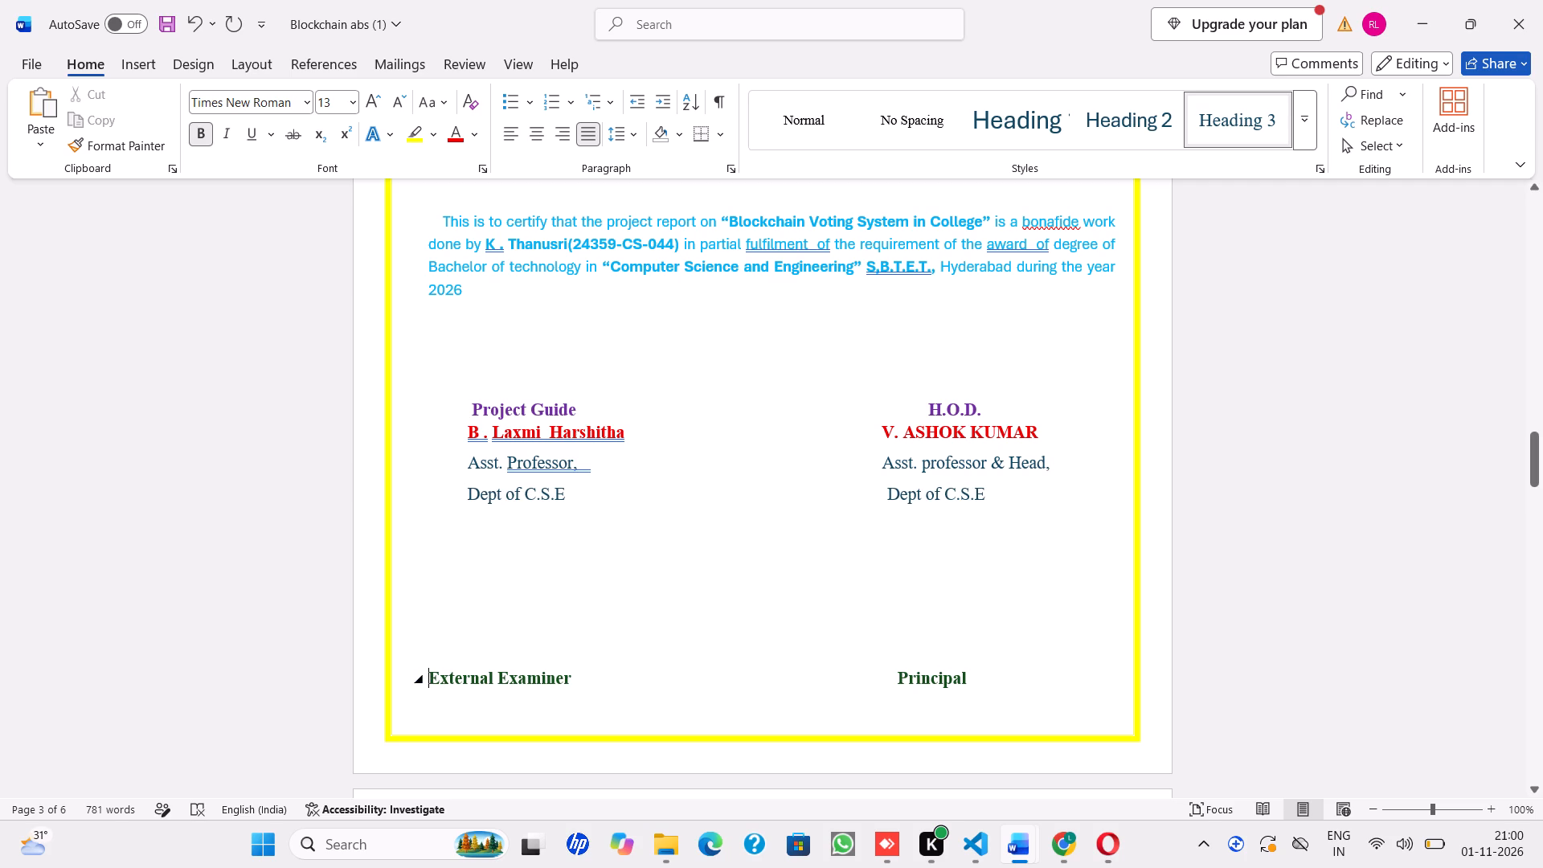
key("space")
key("space")
key("space")
key("space")
key("space")
key("space")
key("space")
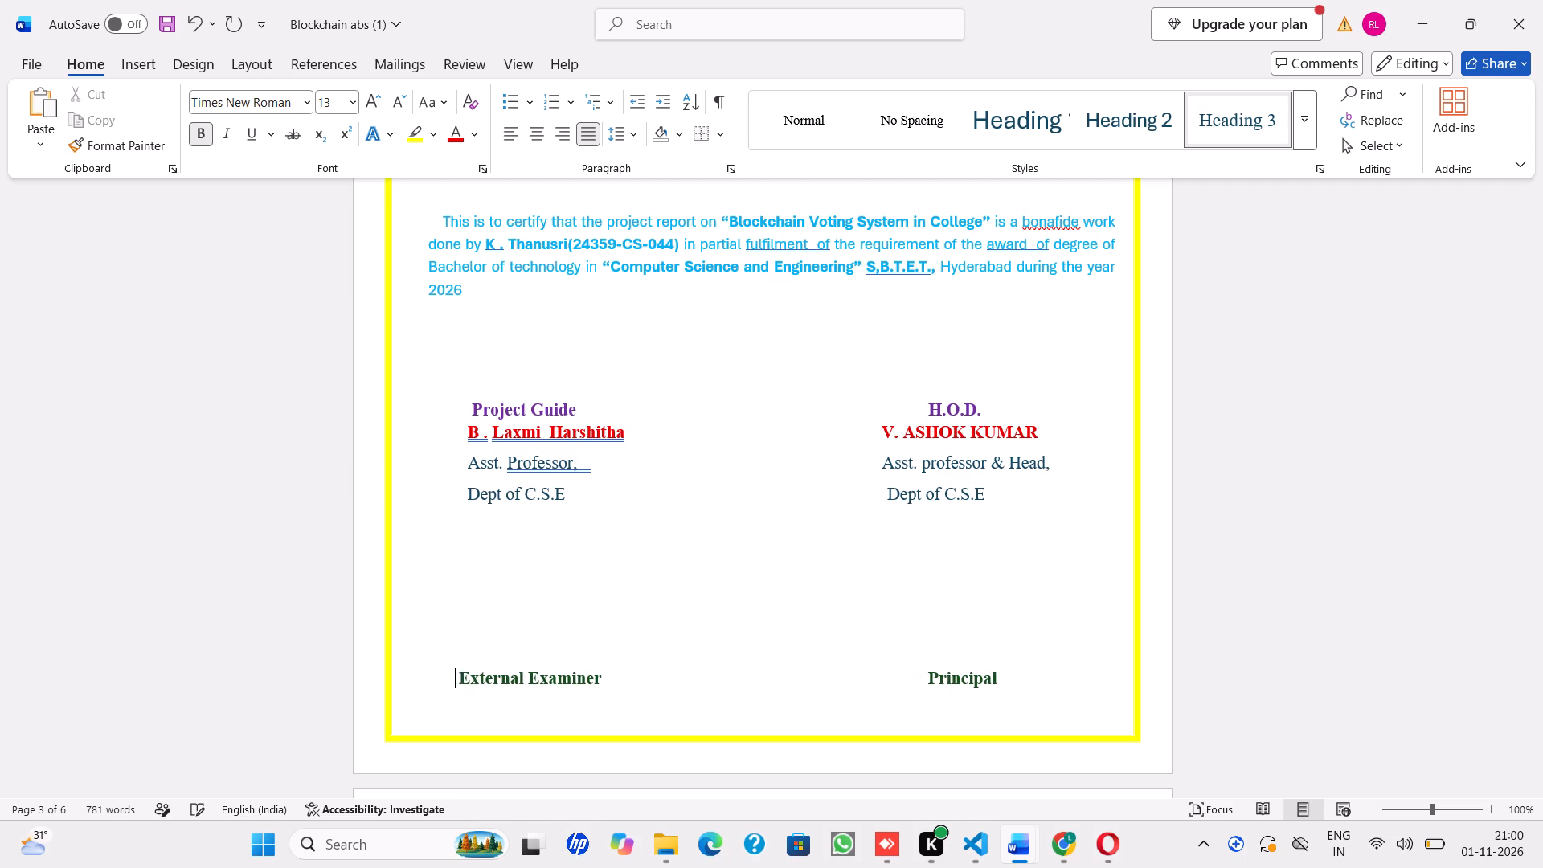
Add three more leading spaces to the External Examiner and Principal line to align it under the signature block above.
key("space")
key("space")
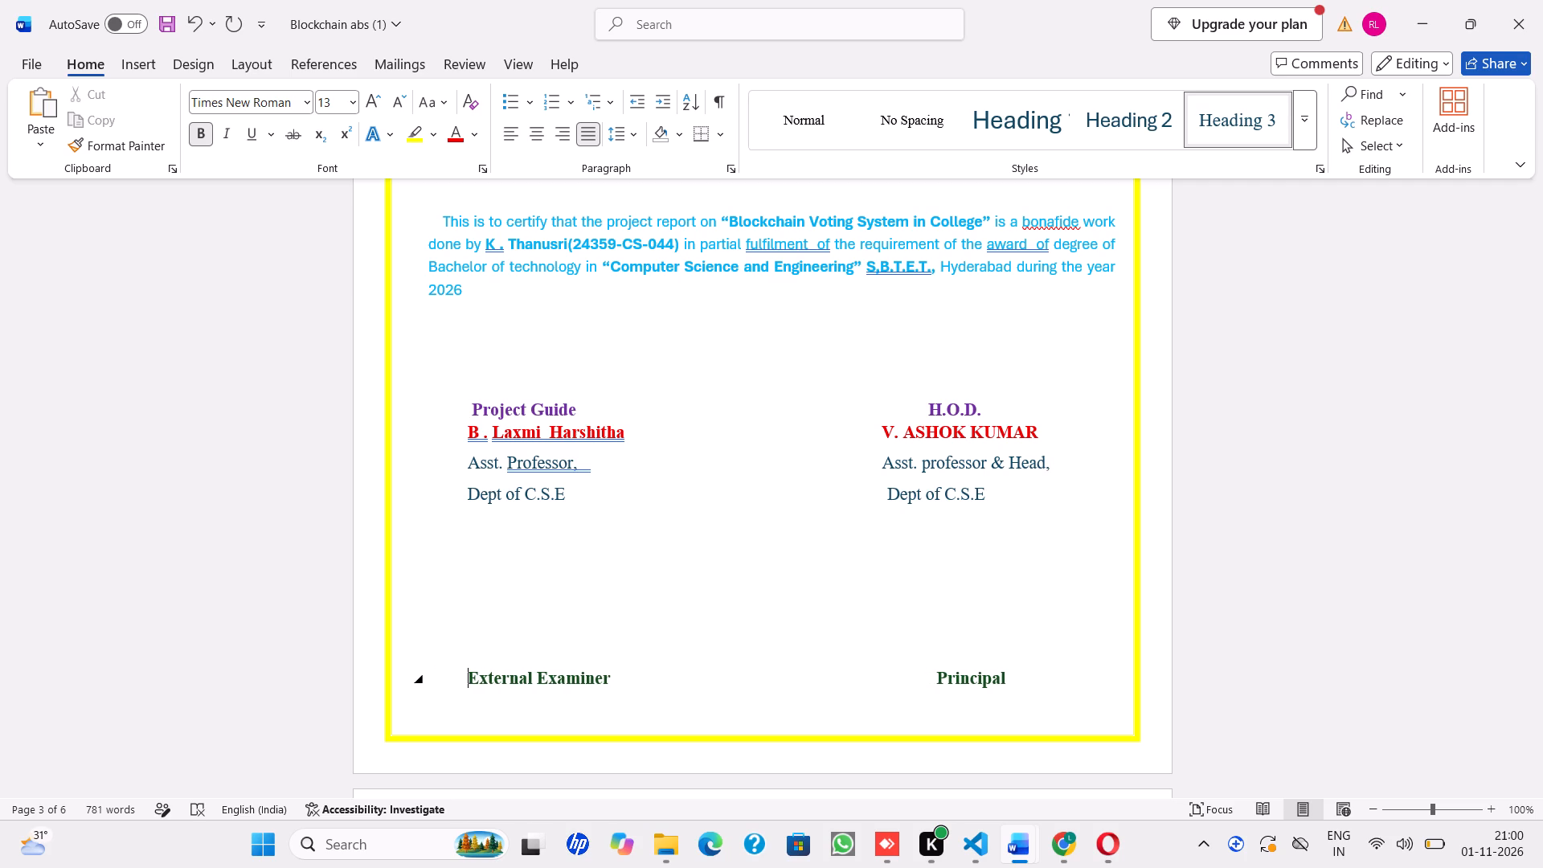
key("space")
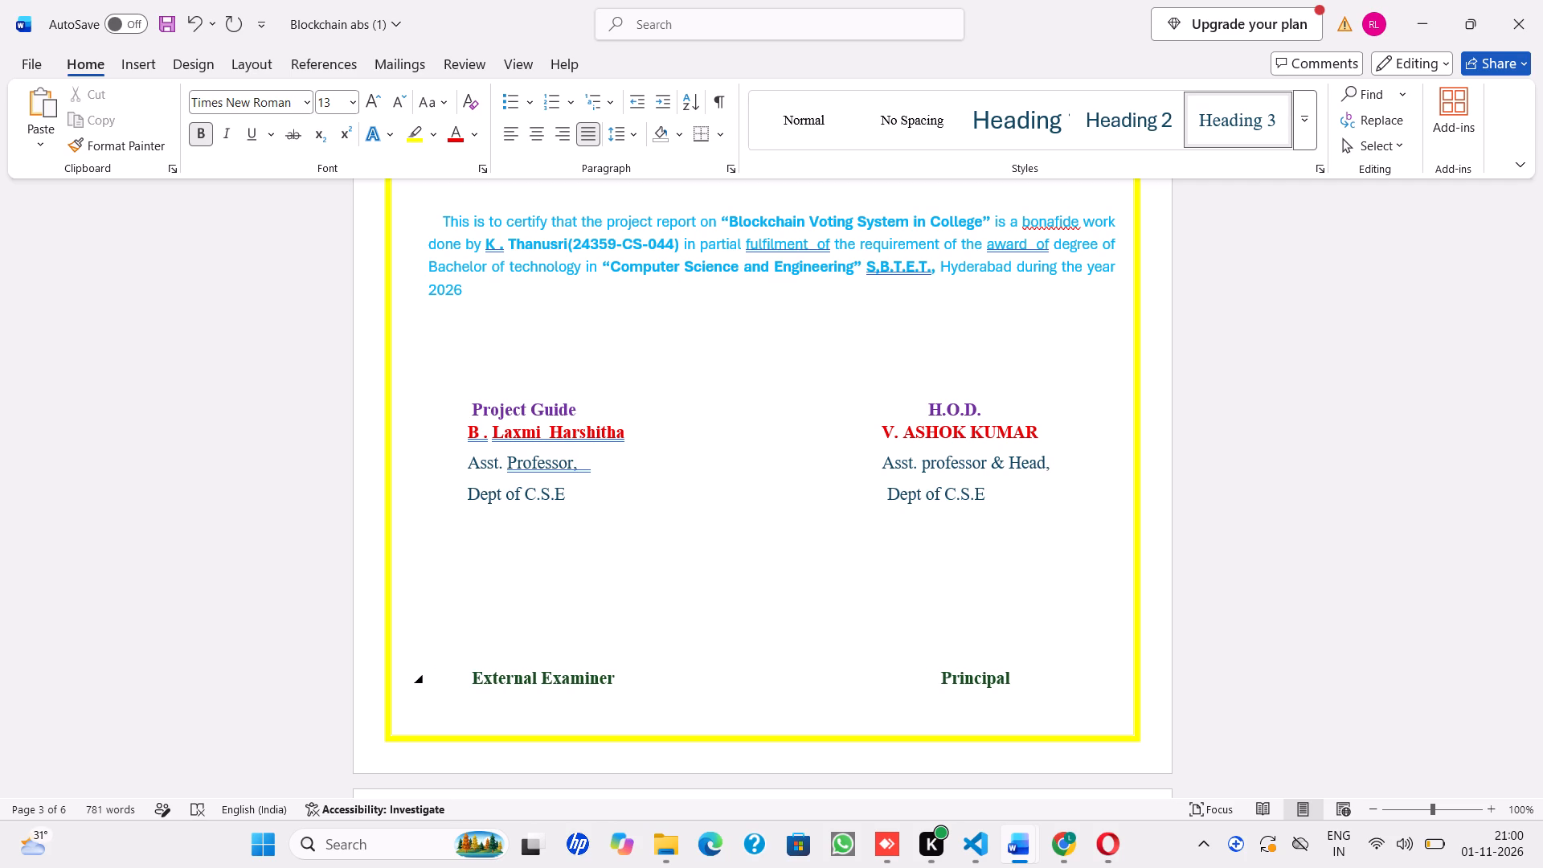
left_click(1283, 693)
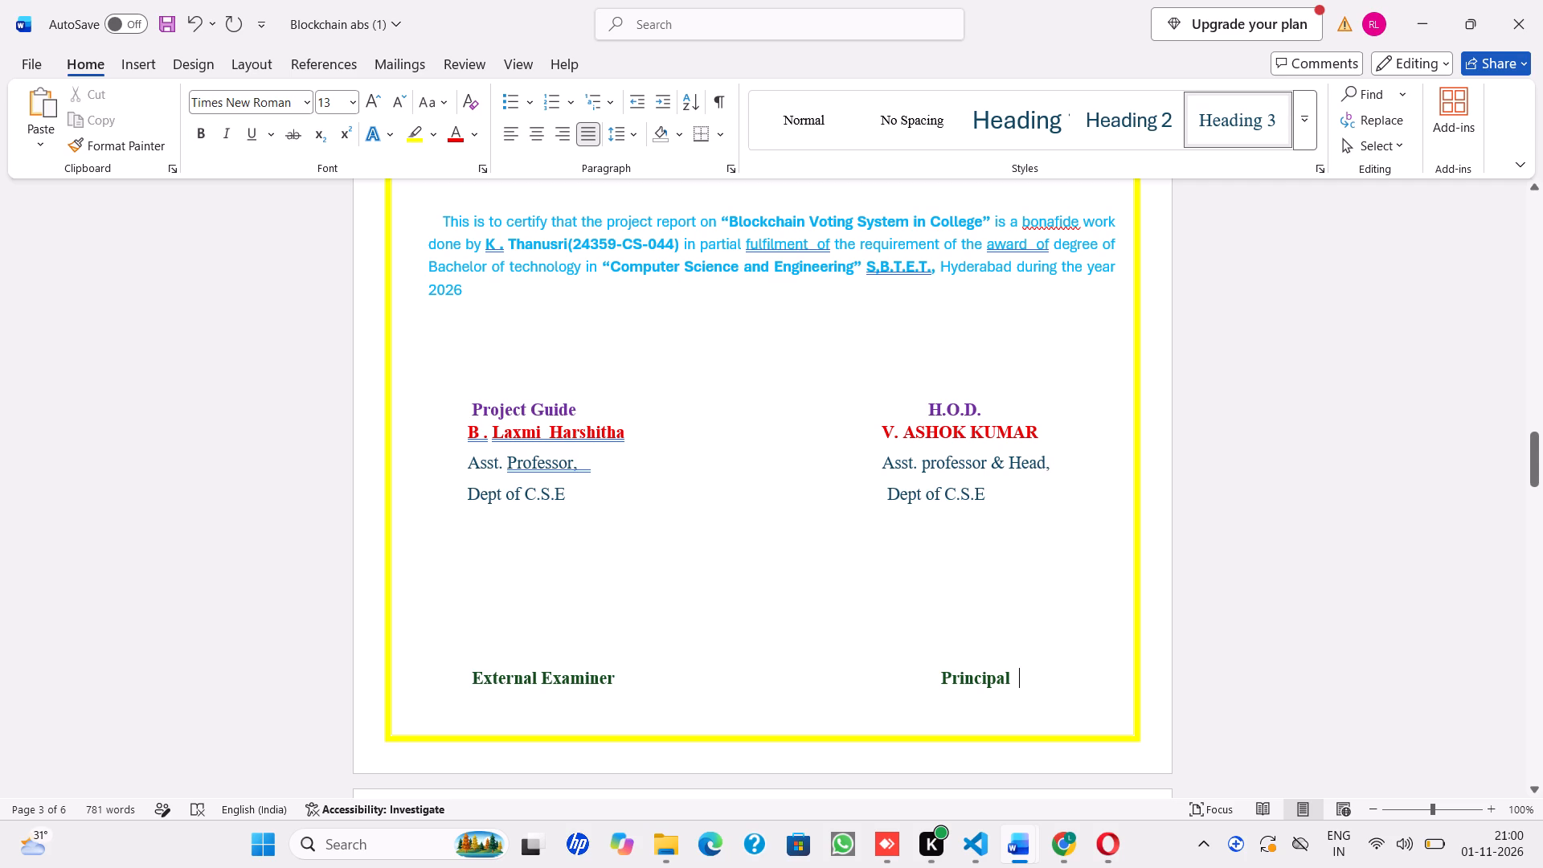
Look through the report's remaining pages to the end of the contents list, and switch to the project cover page abs document.
scroll(1283, 693, "up", 5)
scroll(1283, 697, "down", 20)
scroll(1283, 697, "down", 12)
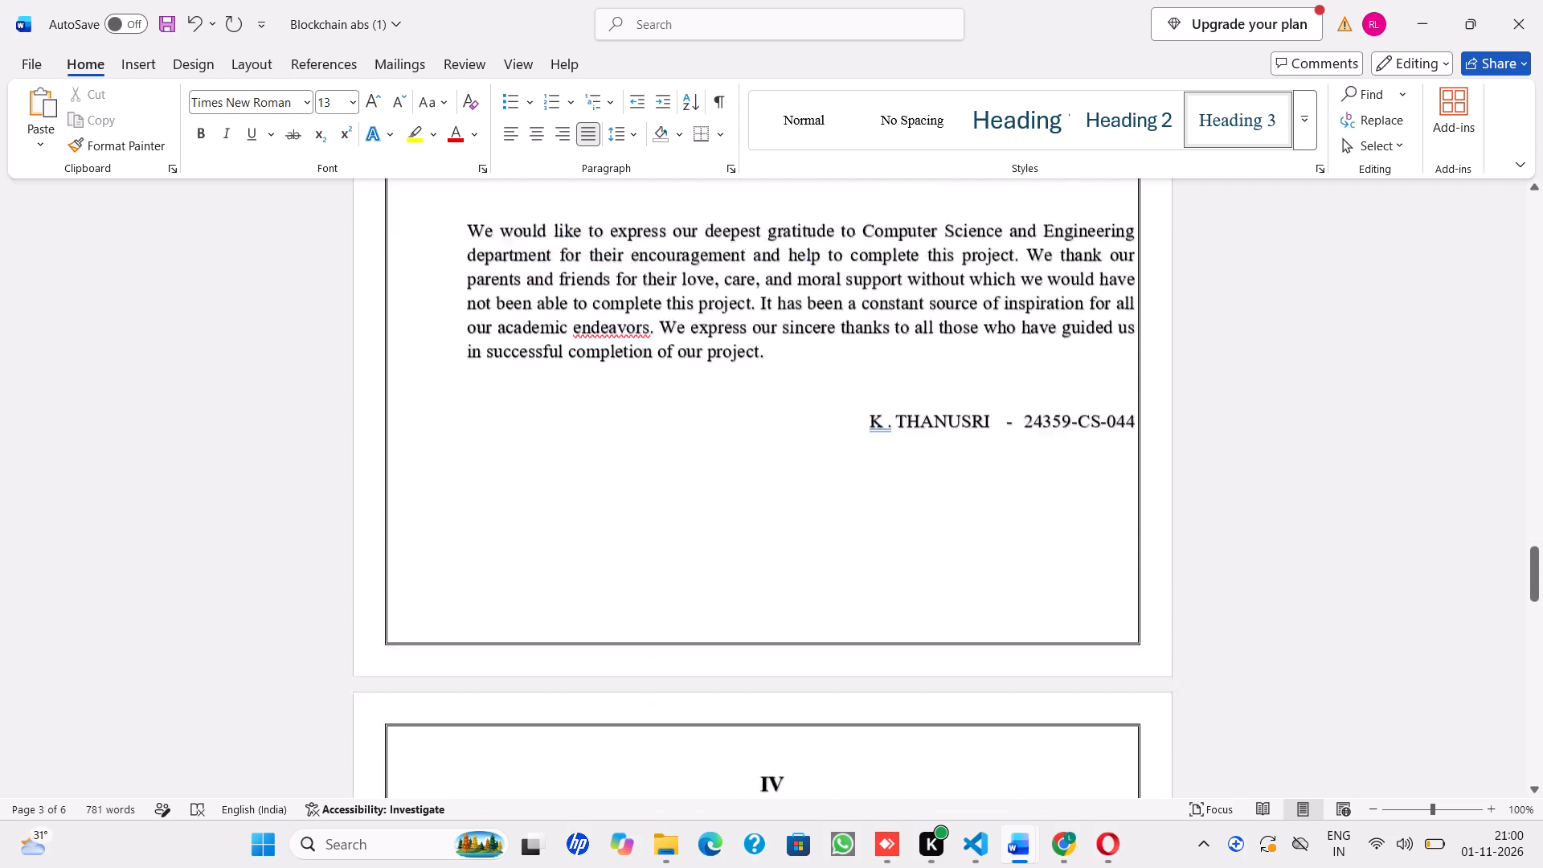
scroll(1286, 676, "down", 13)
scroll(1289, 667, "down", 20)
scroll(1289, 667, "down", 1)
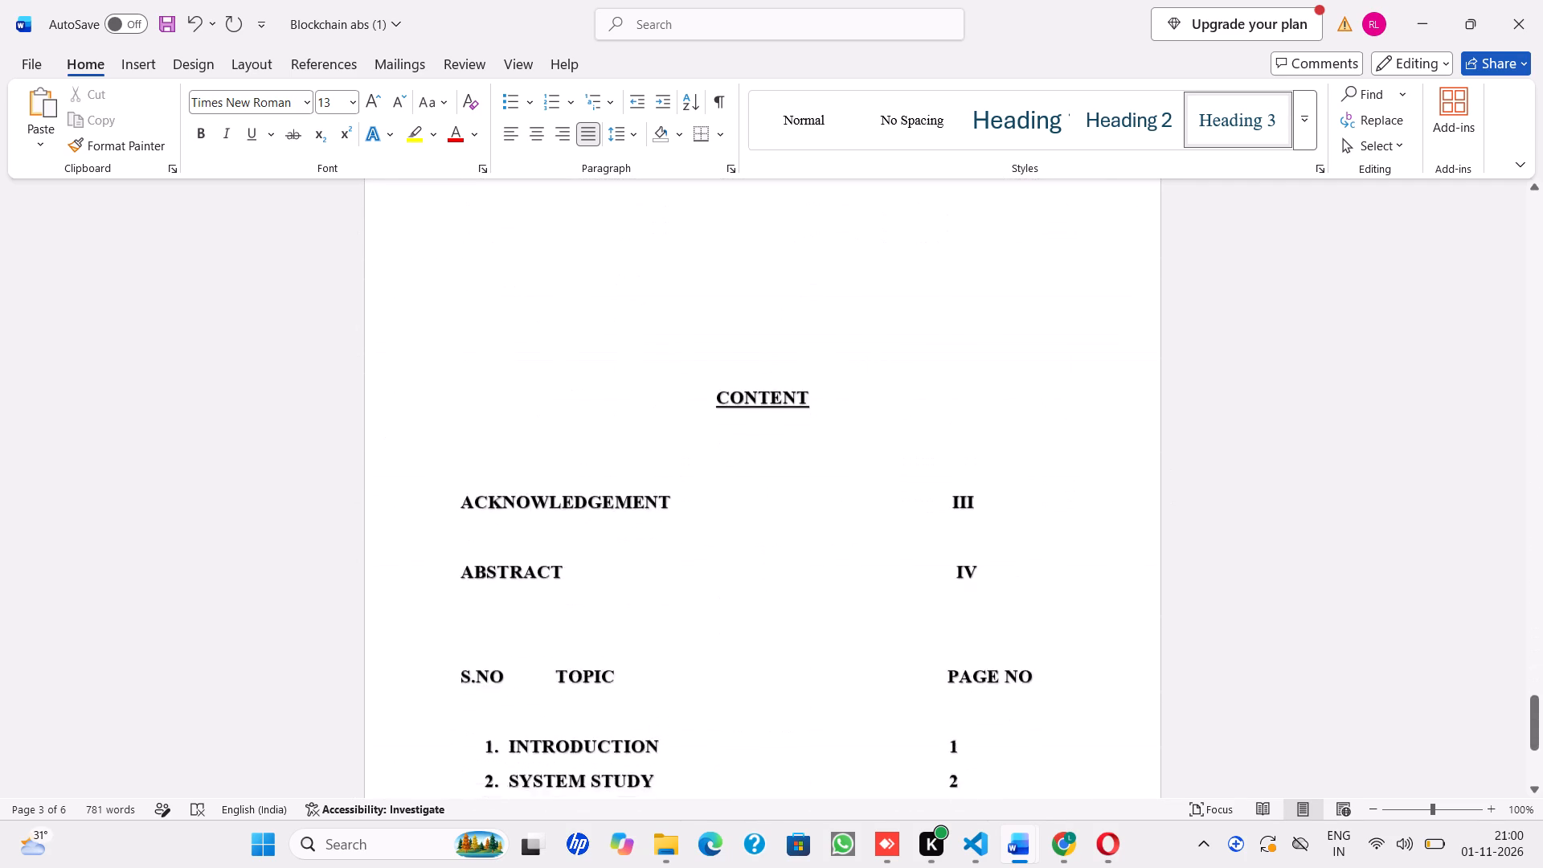
scroll(1290, 637, "down", 5)
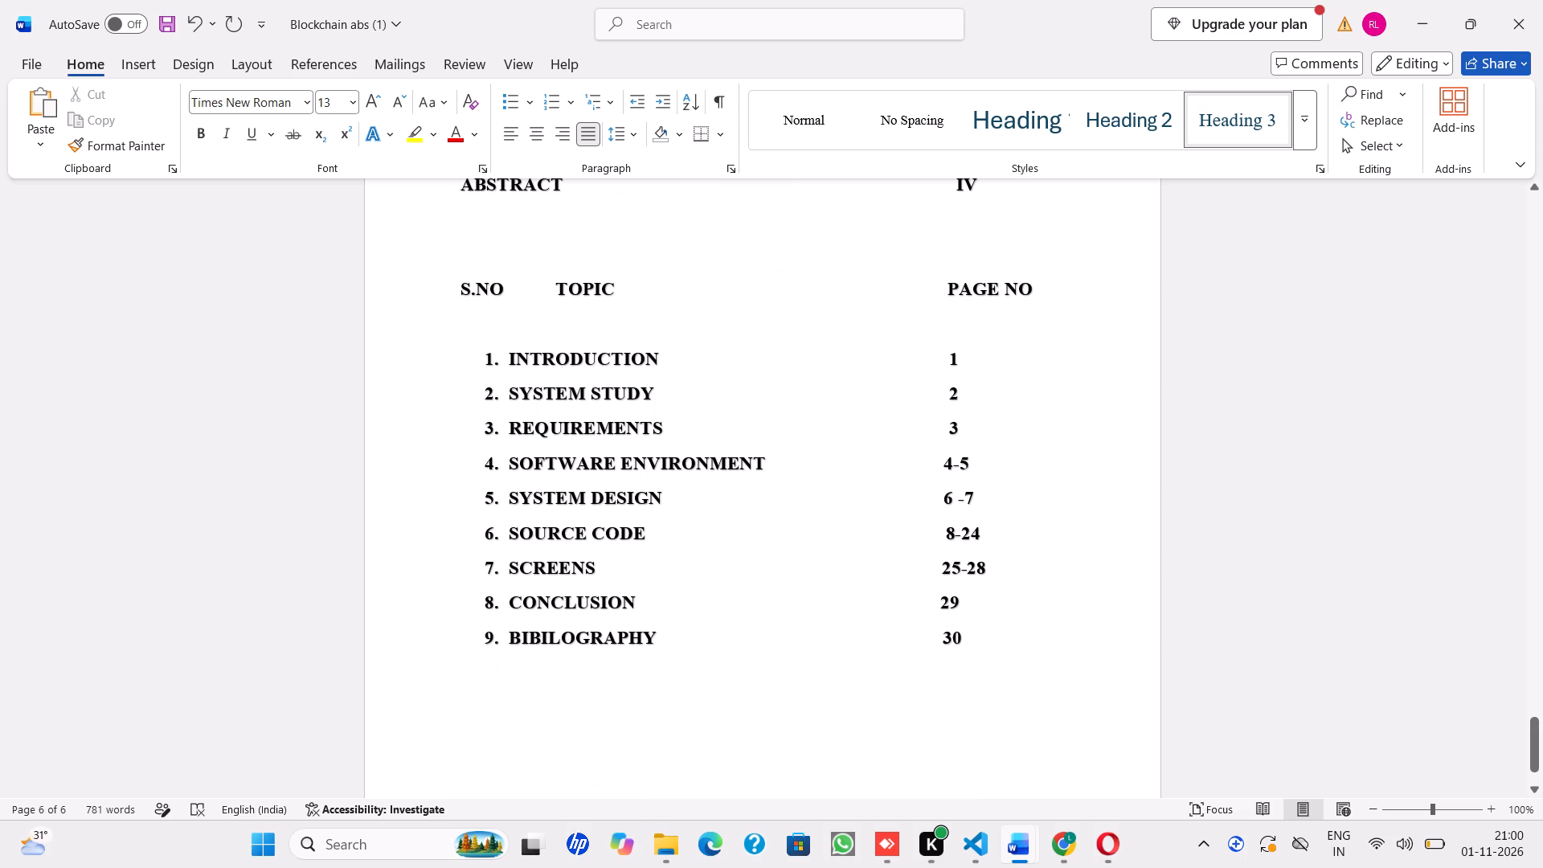
left_click(1416, 22)
left_click(1416, 22)
left_click(1416, 22)
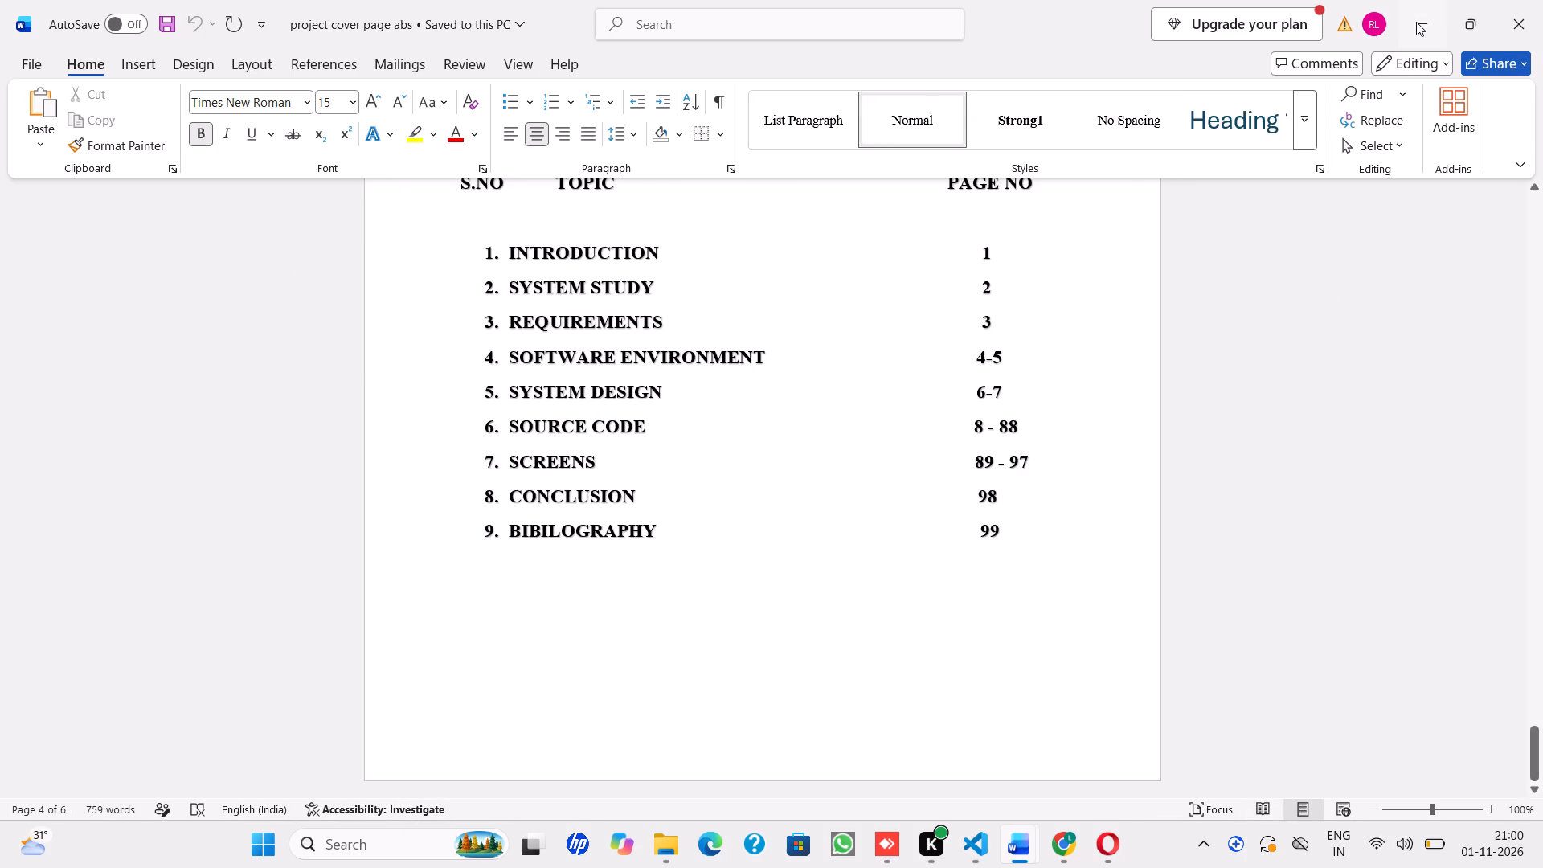